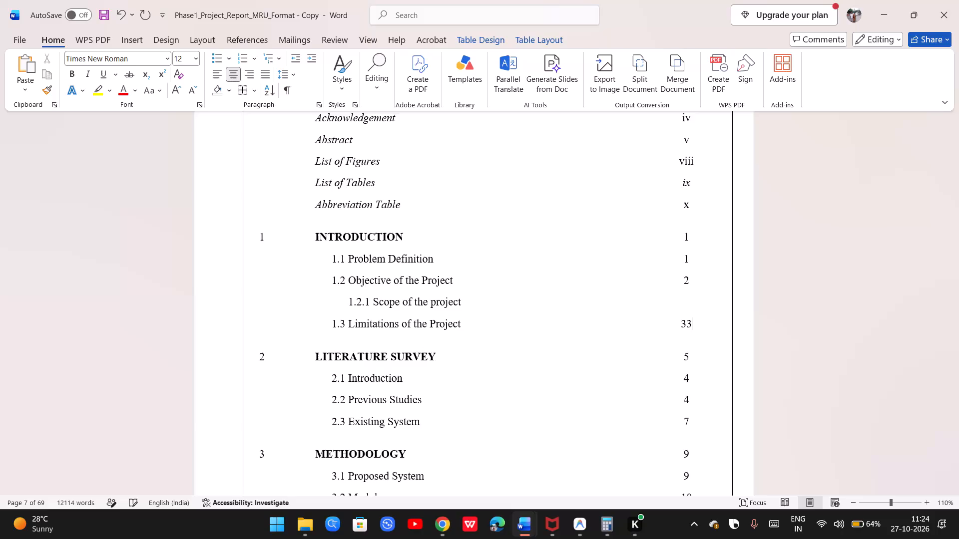
Correct the page number of 1.3 Limitations of the Project to 3.
{"action": "key", "text": "BackSpace"}
{"action": "key", "text": "Left"}
{"action": "key", "text": "3"}
{"action": "key", "text": "BackSpace"}
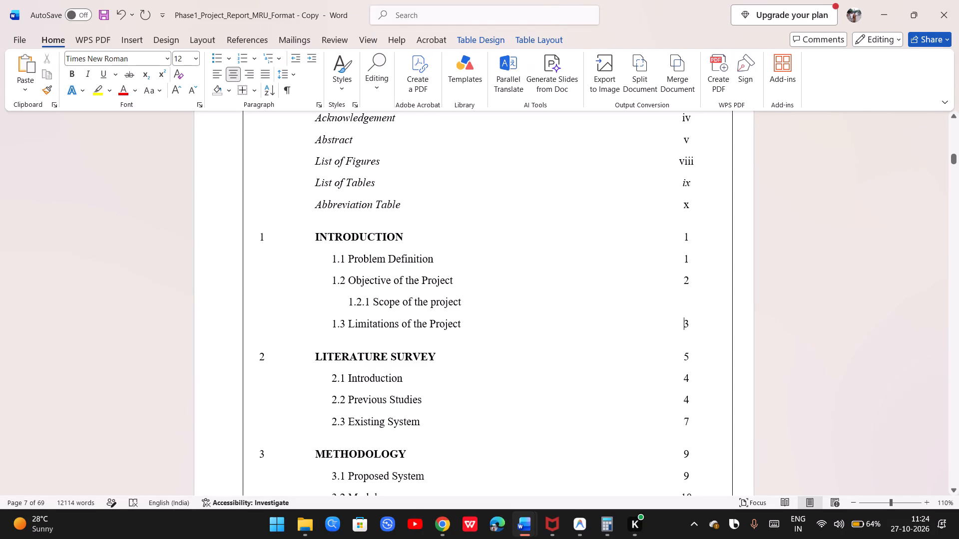
Remove the leading spaces before 1.2.1 Scope of the project, keeping it on its own line under 1.2.
{"action": "left_click", "coordinate": [673, 304]}
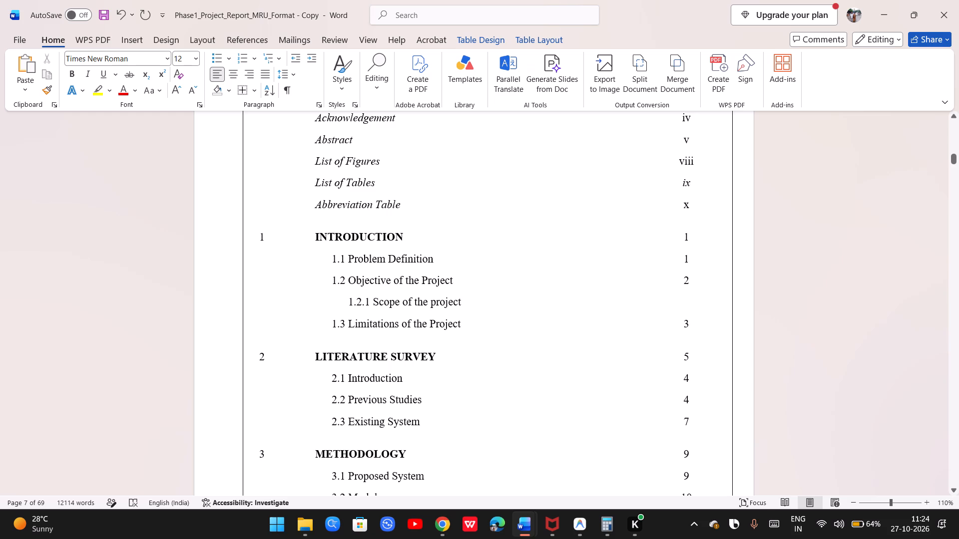
{"action": "left_click", "coordinate": [344, 305]}
{"action": "key", "text": "BackSpace"}
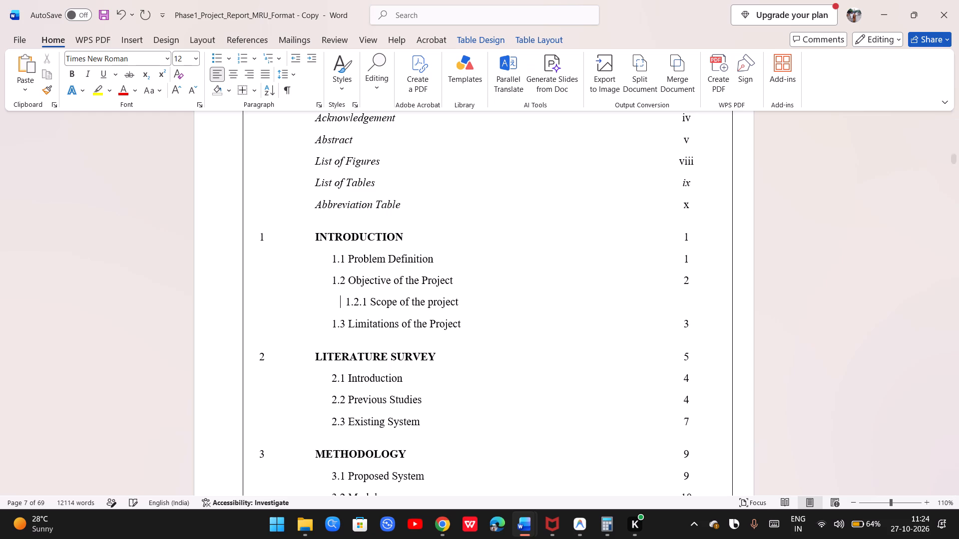
{"action": "key", "text": "BackSpace"}
{"action": "key", "text": "BackSpace"}
{"action": "key", "text": "BackSpace"}
{"action": "key", "text": "BackSpace"}
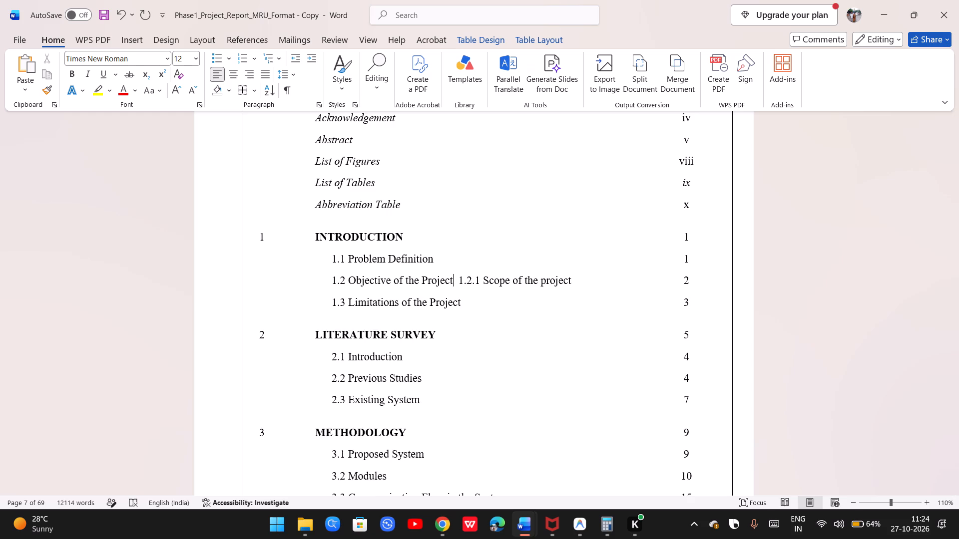
{"action": "key", "text": "Right"}
{"action": "key", "text": "Return"}
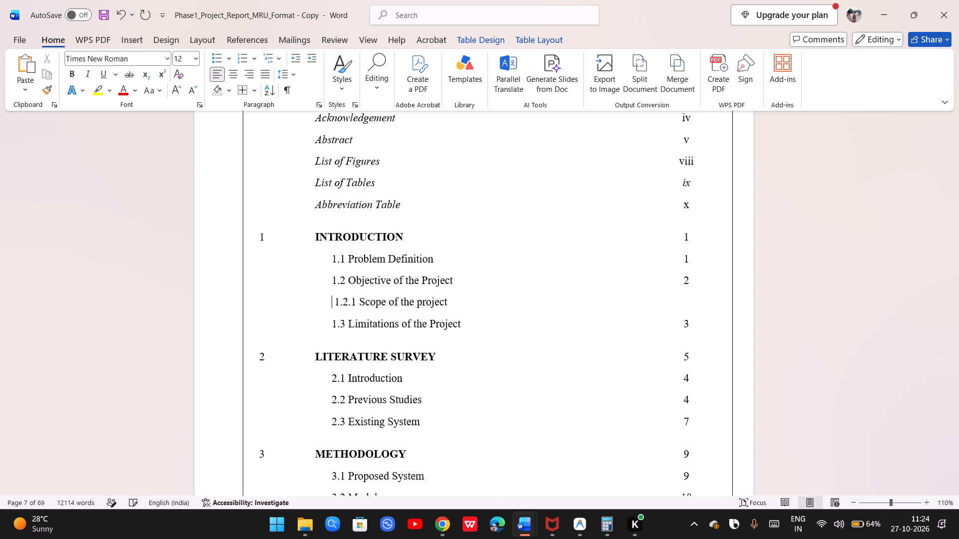
{"action": "key", "text": "Right"}
{"action": "key", "text": "BackSpace"}
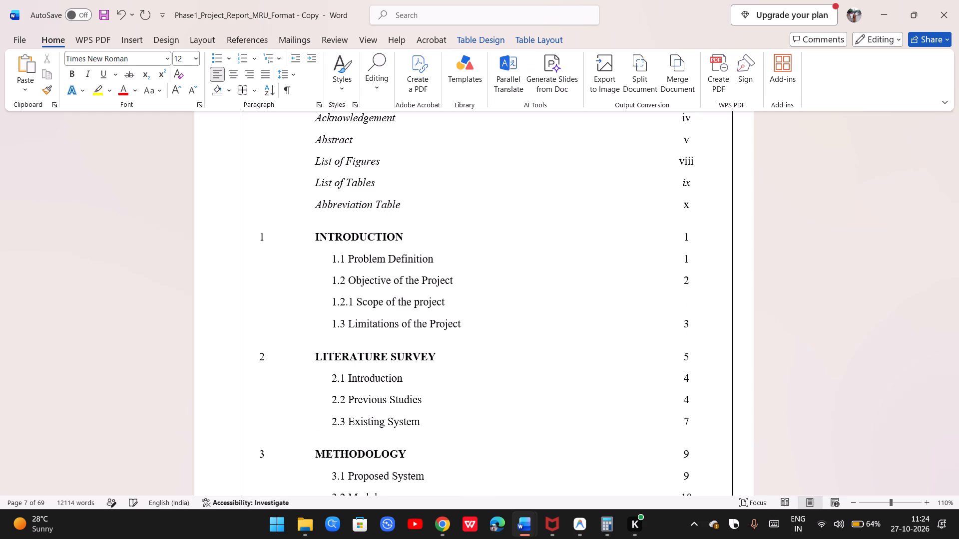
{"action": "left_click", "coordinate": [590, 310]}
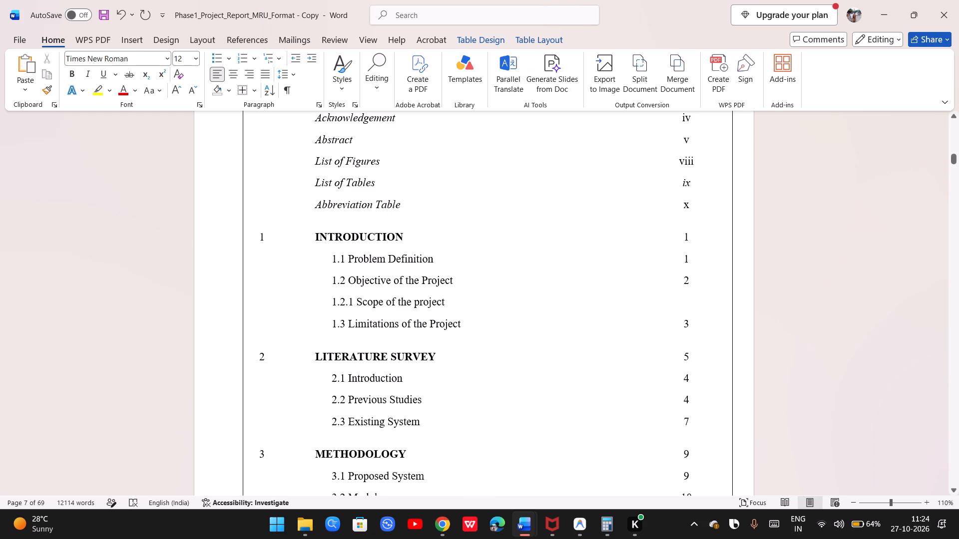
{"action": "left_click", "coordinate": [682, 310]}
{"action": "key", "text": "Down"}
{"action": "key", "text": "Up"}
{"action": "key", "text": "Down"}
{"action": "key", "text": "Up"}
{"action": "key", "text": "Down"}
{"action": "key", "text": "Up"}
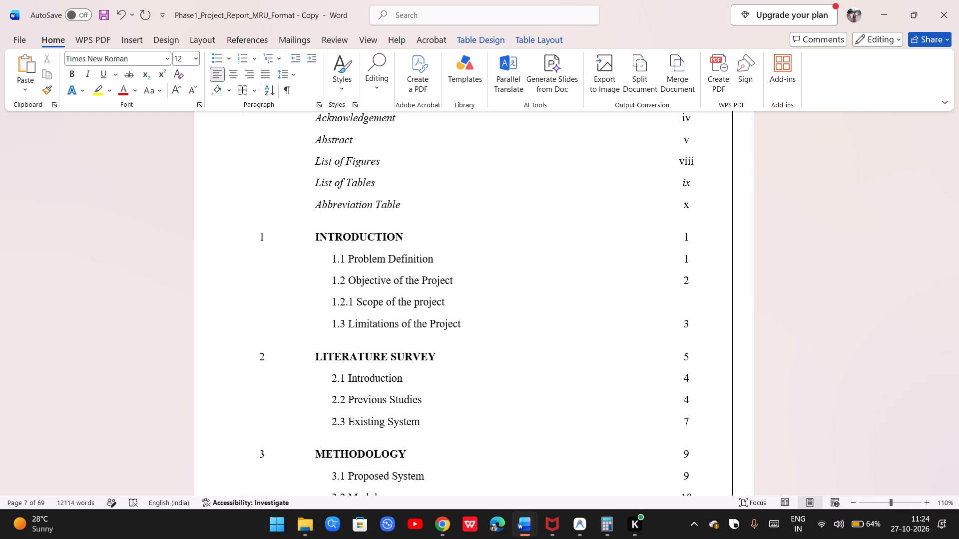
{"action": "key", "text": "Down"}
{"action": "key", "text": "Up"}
Add a new line below the page number of 1.2, level with the 1.2.1 Scope of the project entry.
{"action": "left_click", "coordinate": [329, 300]}
{"action": "key", "text": "Tab"}
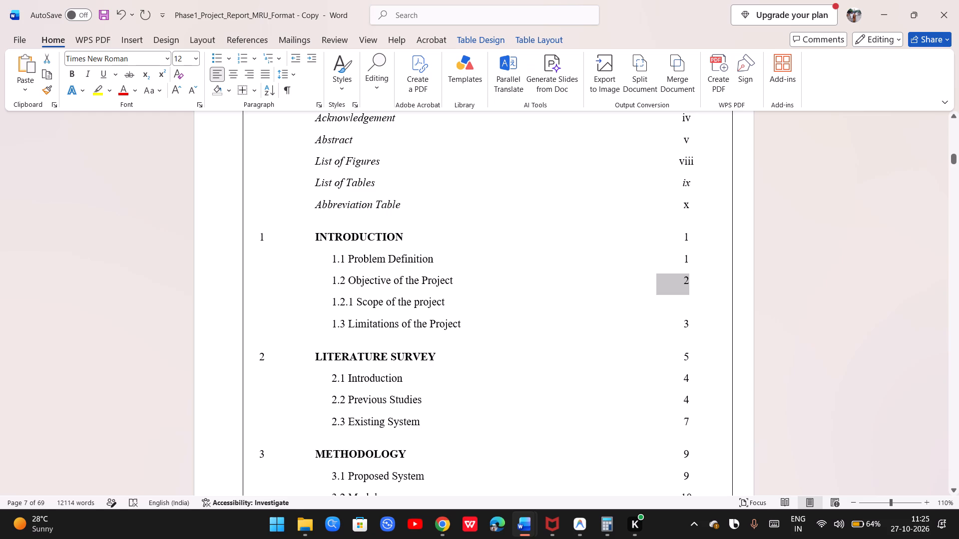
{"action": "key", "text": "Tab"}
{"action": "key", "text": "Tab"}
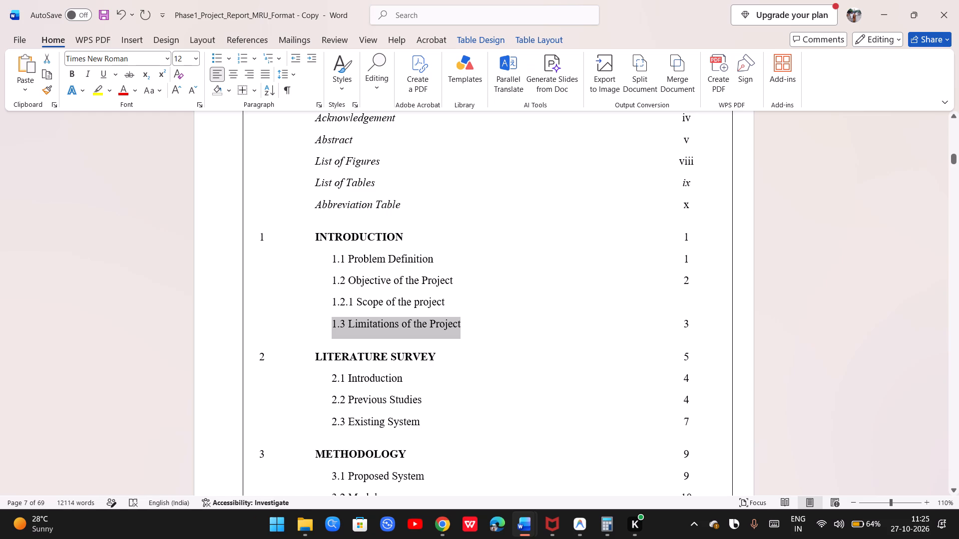
{"action": "key", "text": "Up"}
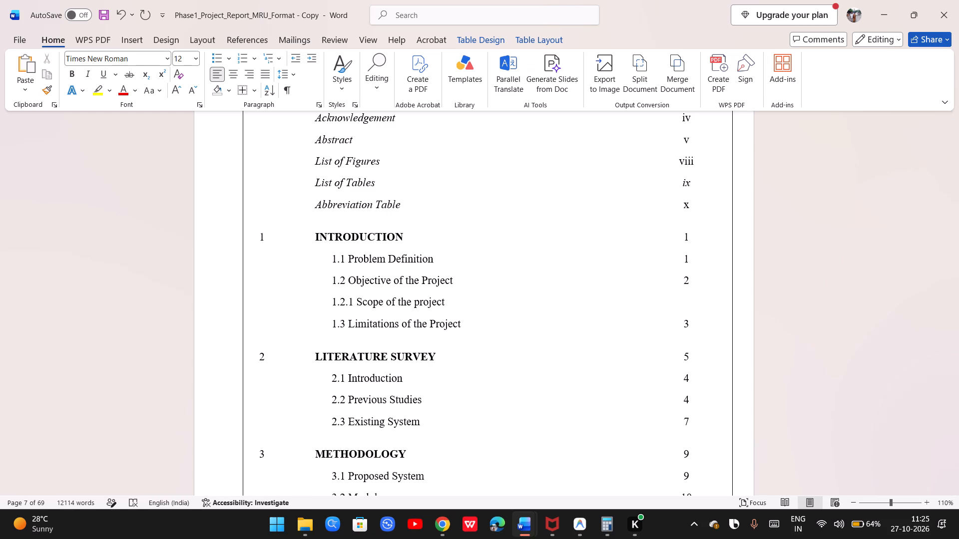
{"action": "key", "text": "Tab"}
{"action": "key", "text": "Return"}
Enter page number 3 for 1.2.1 Scope of the project and pad it with ten leading spaces to match the page number column.
{"action": "key", "text": "3"}
{"action": "key", "text": "Left"}
{"action": "key", "text": "space"}
{"action": "key", "text": "space"}
{"action": "key", "text": "space"}
{"action": "key", "text": "space"}
{"action": "key", "text": "space"}
{"action": "key", "text": "space"}
{"action": "key", "text": "space"}
{"action": "key", "text": "space"}
{"action": "key", "text": "space"}
{"action": "key", "text": "space"}
{"action": "key", "text": "Left"}
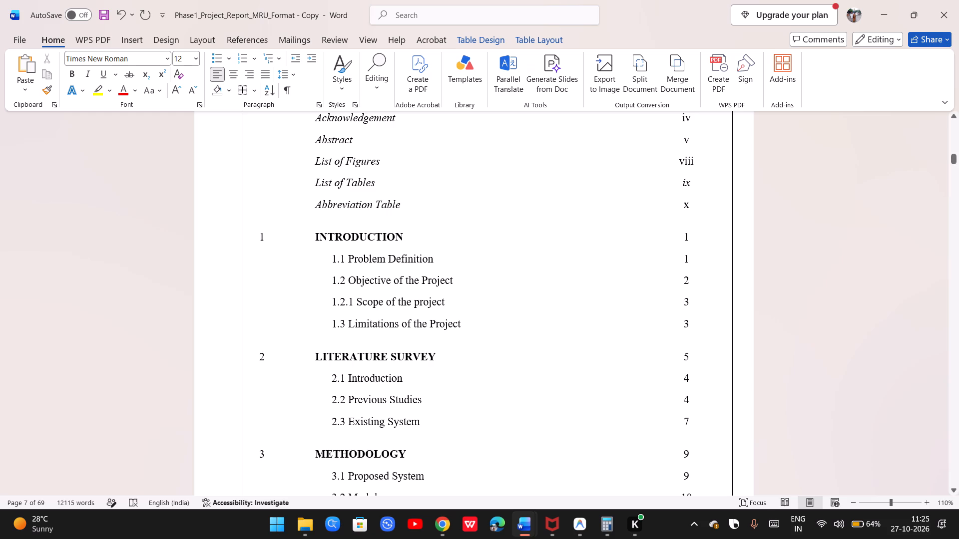
Indent the 1.2.1 Scope of the project entry with ten leading spaces.
{"action": "left_click", "coordinate": [334, 302]}
{"action": "key", "text": "space"}
{"action": "key", "text": "space"}
{"action": "key", "text": "space"}
{"action": "key", "text": "space"}
{"action": "key", "text": "space"}
{"action": "key", "text": "space"}
{"action": "key", "text": "space"}
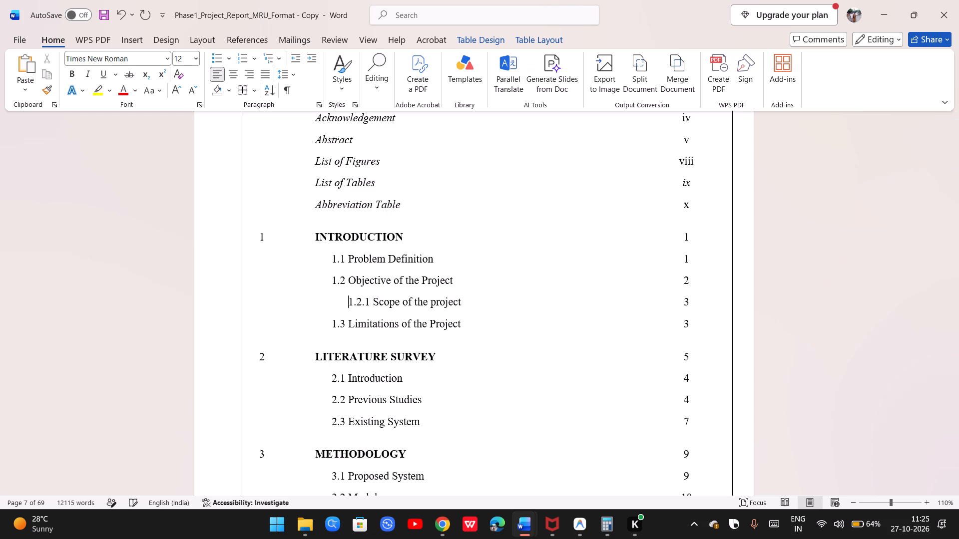
{"action": "key", "text": "space"}
{"action": "key", "text": "space"}
{"action": "key", "text": "space"}
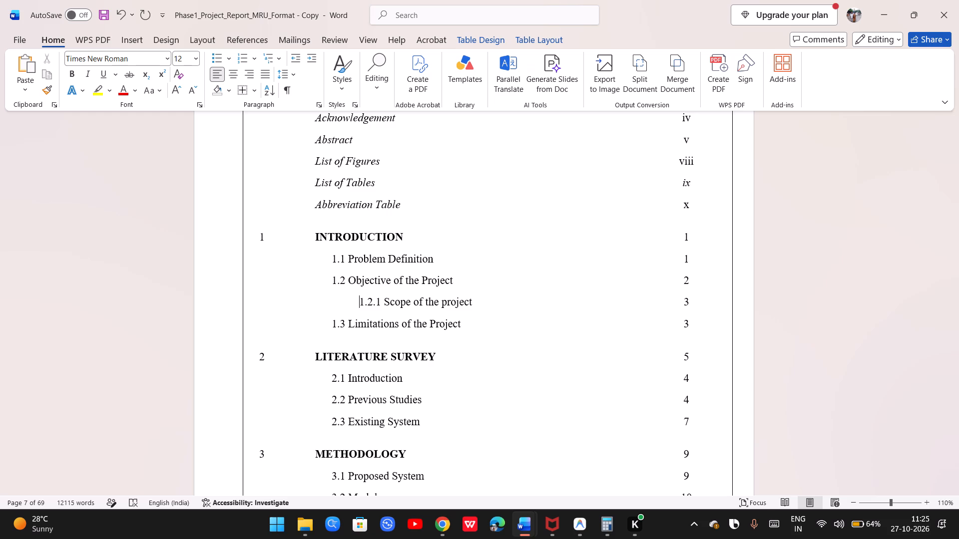
Set the page number of 2.1 Introduction under LITERATURE SURVEY to 5.
{"action": "scroll", "coordinate": [334, 302], "scroll_direction": "down", "scroll_amount": 1}
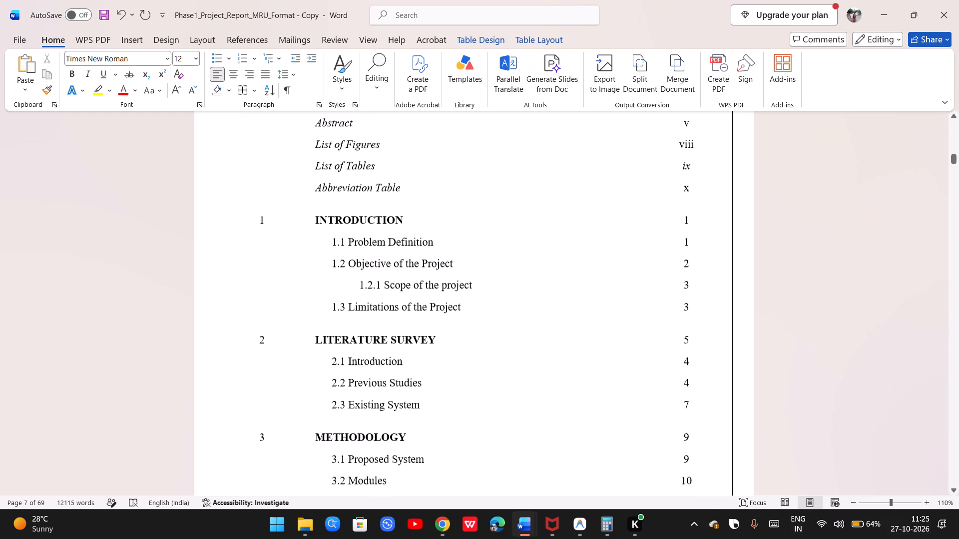
{"action": "scroll", "coordinate": [334, 302], "scroll_direction": "down", "scroll_amount": 1}
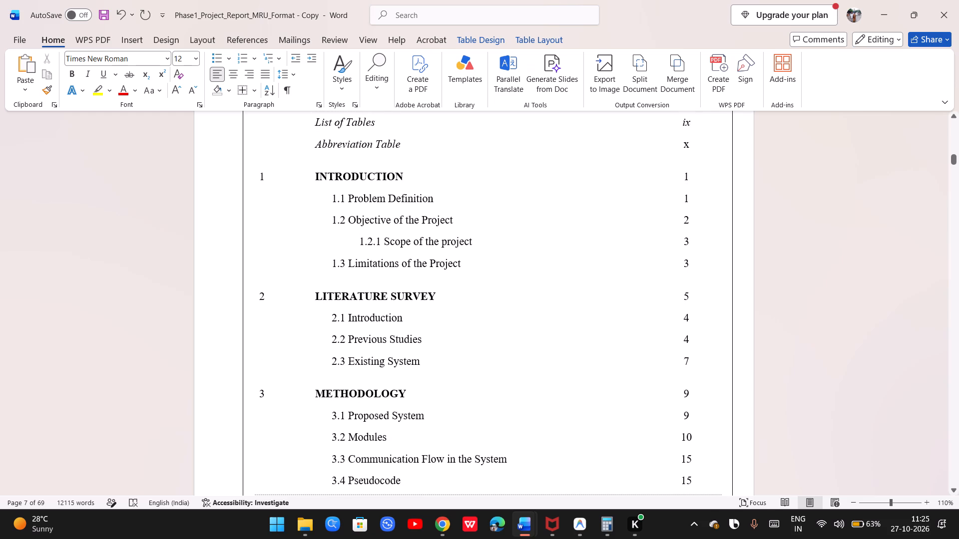
{"action": "scroll", "coordinate": [334, 302], "scroll_direction": "down", "scroll_amount": 3}
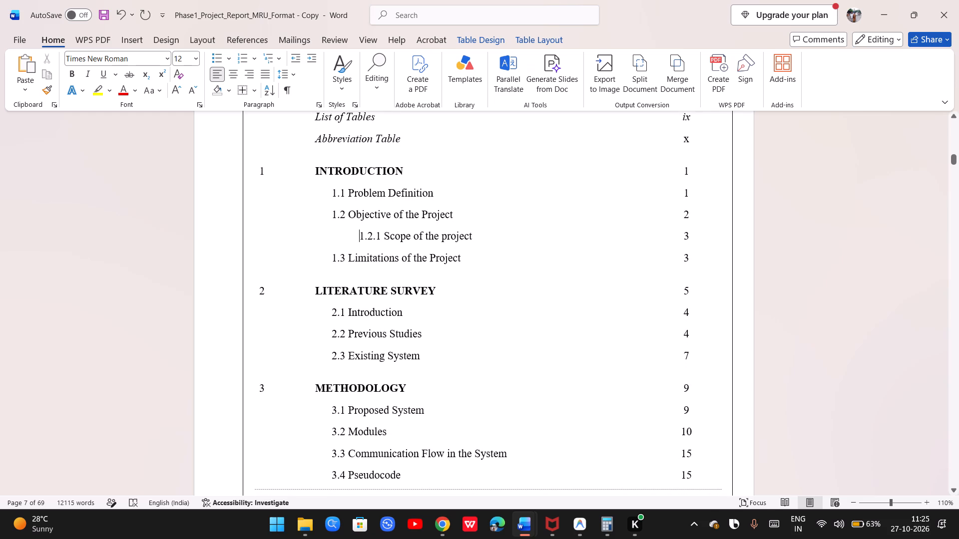
{"action": "scroll", "coordinate": [334, 302], "scroll_direction": "down", "scroll_amount": 2}
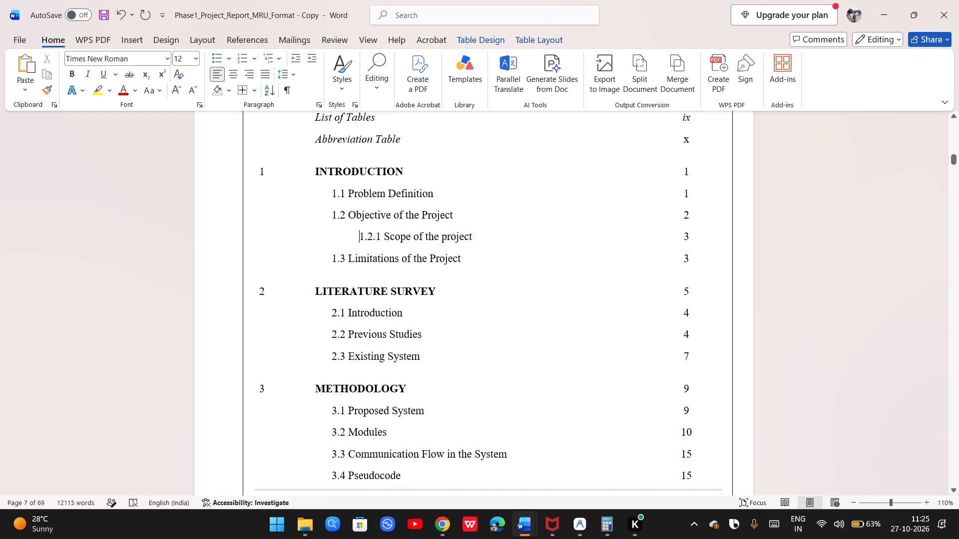
{"action": "scroll", "coordinate": [334, 302], "scroll_direction": "down", "scroll_amount": 1}
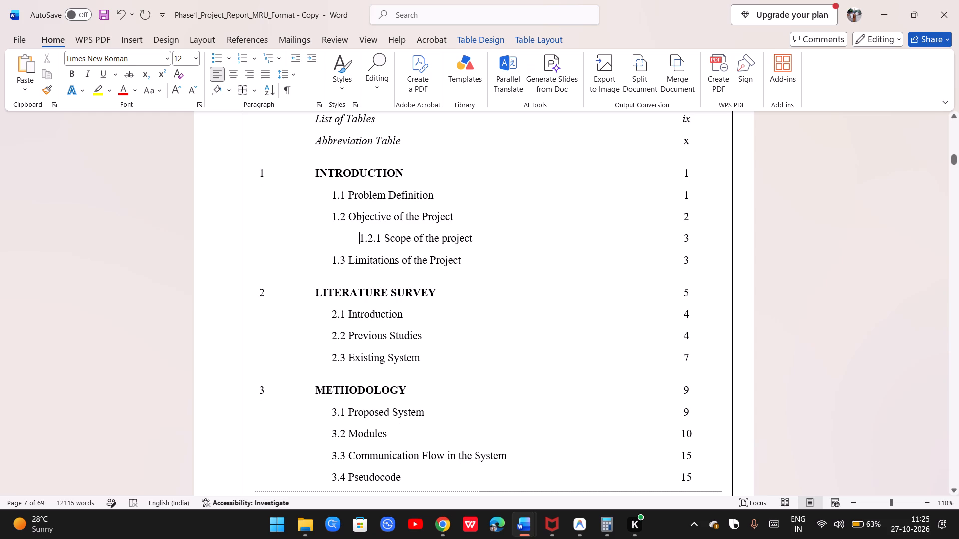
{"action": "scroll", "coordinate": [334, 302], "scroll_direction": "down", "scroll_amount": 1}
{"action": "left_click", "coordinate": [695, 294]}
{"action": "left_click", "coordinate": [690, 313]}
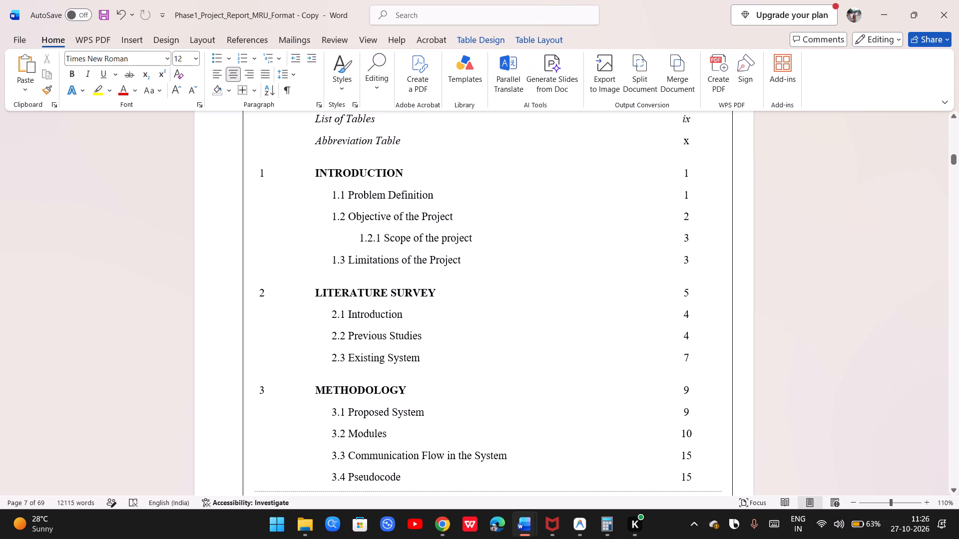
{"action": "key", "text": "BackSpace"}
{"action": "key", "text": "5"}
Look over the remaining table of contents entries and the start of the list of figures.
{"action": "scroll", "coordinate": [689, 320], "scroll_direction": "down", "scroll_amount": 4}
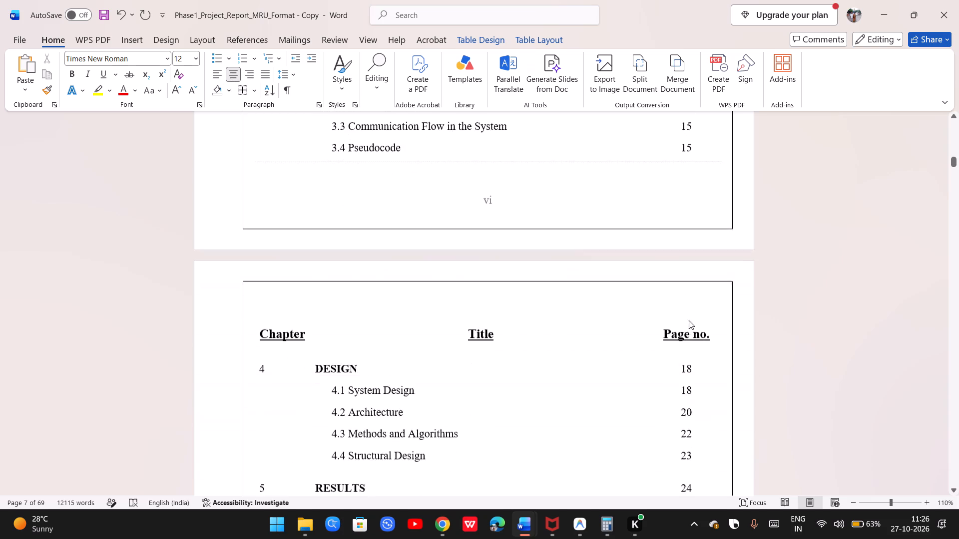
{"action": "scroll", "coordinate": [689, 320], "scroll_direction": "down", "scroll_amount": 3}
{"action": "scroll", "coordinate": [689, 320], "scroll_direction": "up", "scroll_amount": 1}
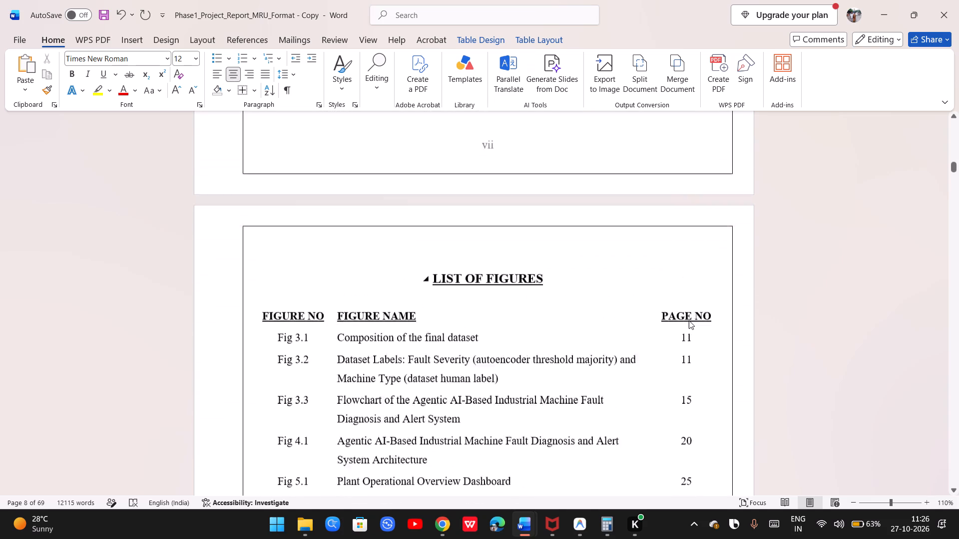
{"action": "scroll", "coordinate": [689, 320], "scroll_direction": "up", "scroll_amount": 4}
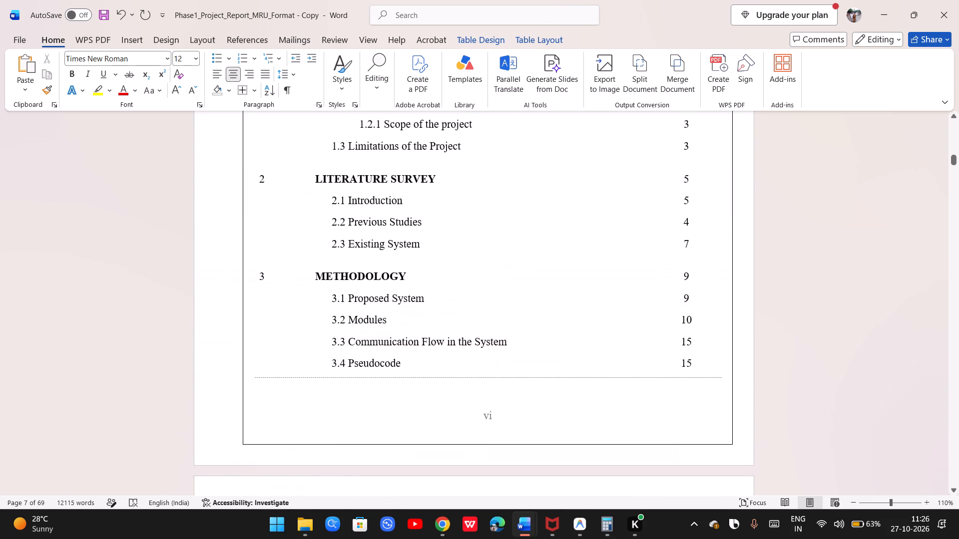
{"action": "scroll", "coordinate": [689, 320], "scroll_direction": "up", "scroll_amount": 1}
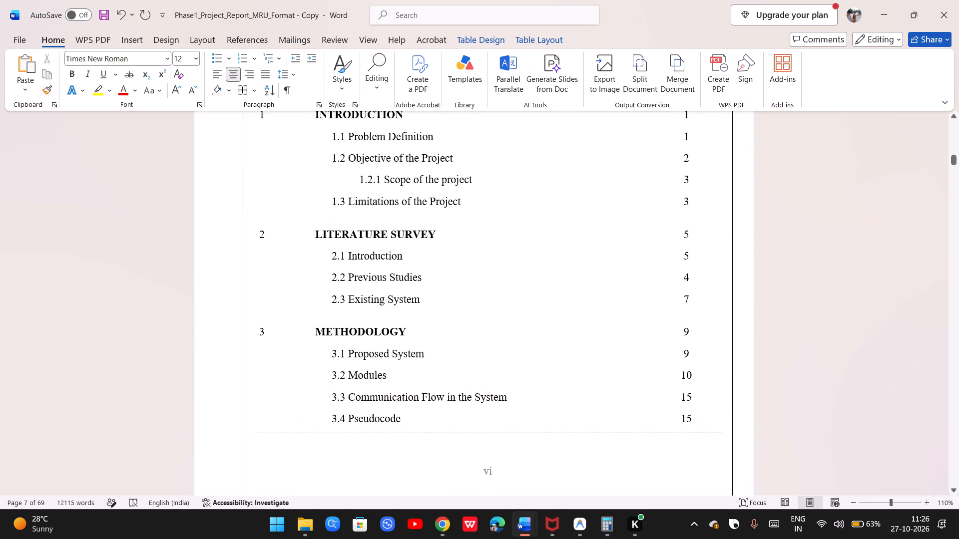
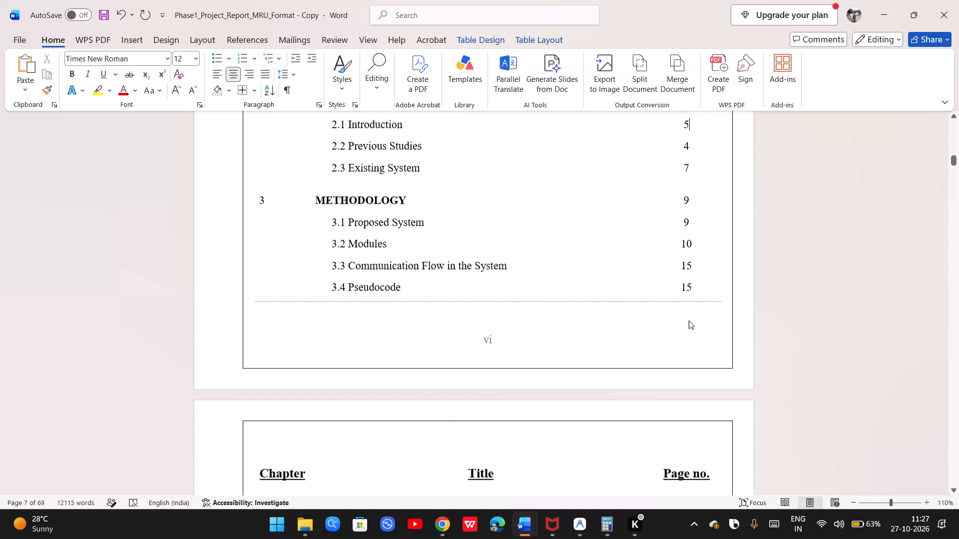
Review the table of contents entries for chapters 4 to 6 and the figure names and page numbers in the list of figures.
{"action": "scroll", "coordinate": [689, 320], "scroll_direction": "down", "scroll_amount": 2}
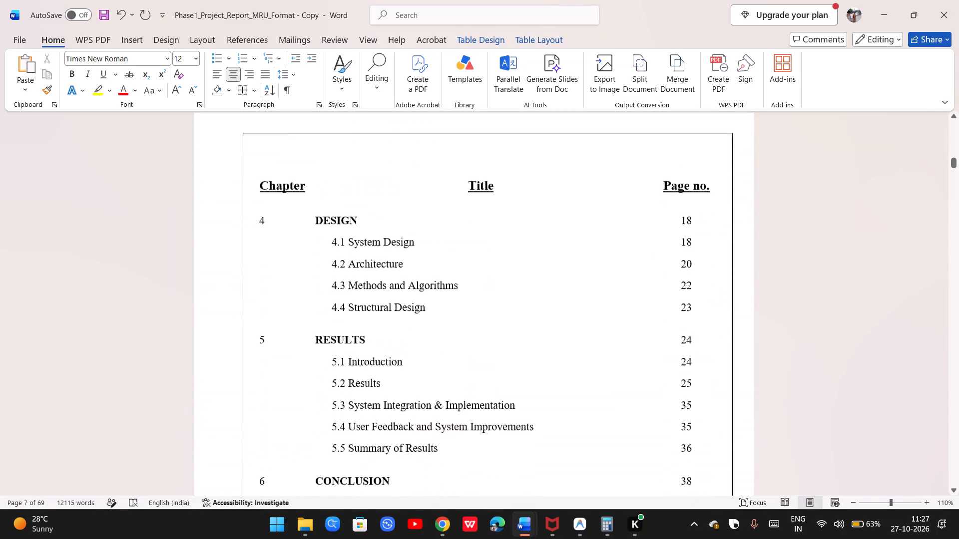
{"action": "scroll", "coordinate": [689, 320], "scroll_direction": "down", "scroll_amount": 4}
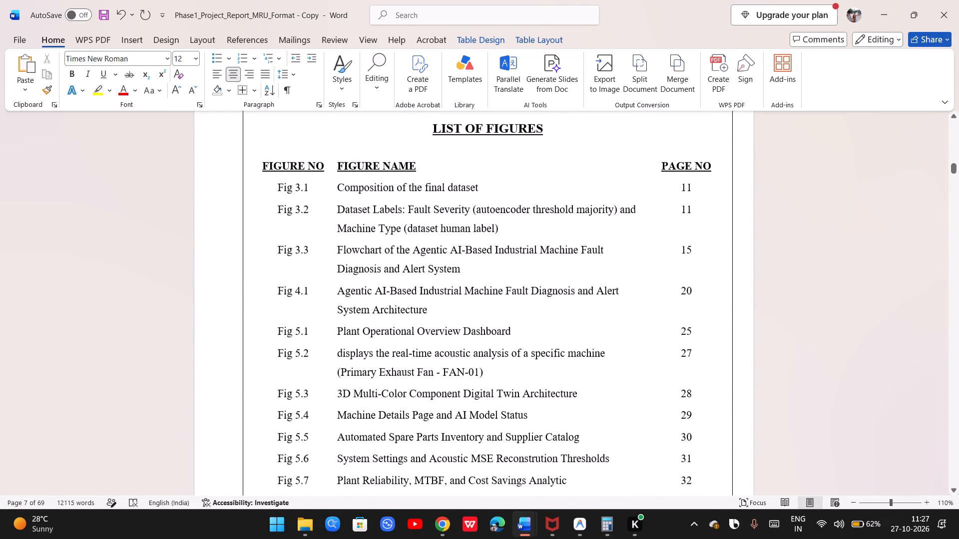
{"action": "scroll", "coordinate": [689, 320], "scroll_direction": "down", "scroll_amount": 1}
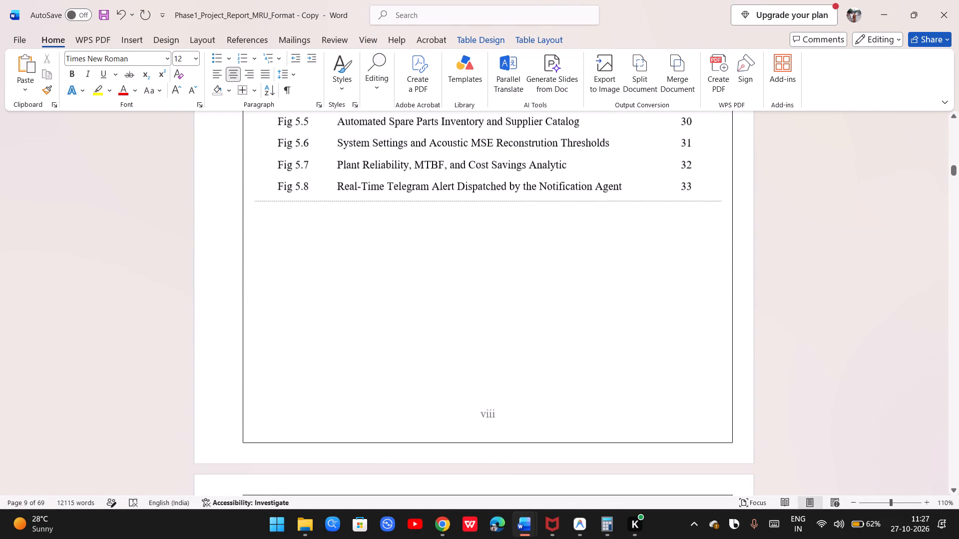
{"action": "scroll", "coordinate": [689, 320], "scroll_direction": "down", "scroll_amount": 1}
{"action": "scroll", "coordinate": [689, 320], "scroll_direction": "up", "scroll_amount": 1}
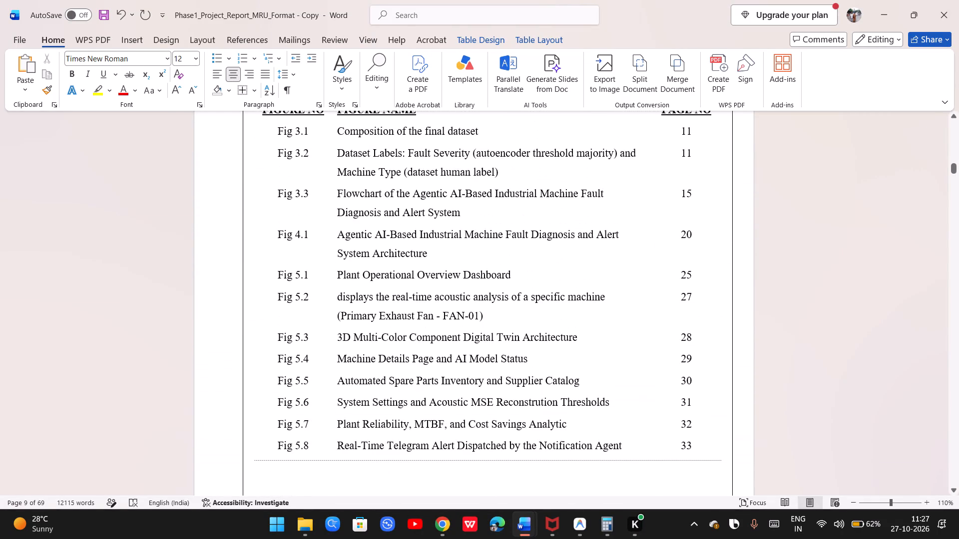
{"action": "scroll", "coordinate": [689, 320], "scroll_direction": "up", "scroll_amount": 1}
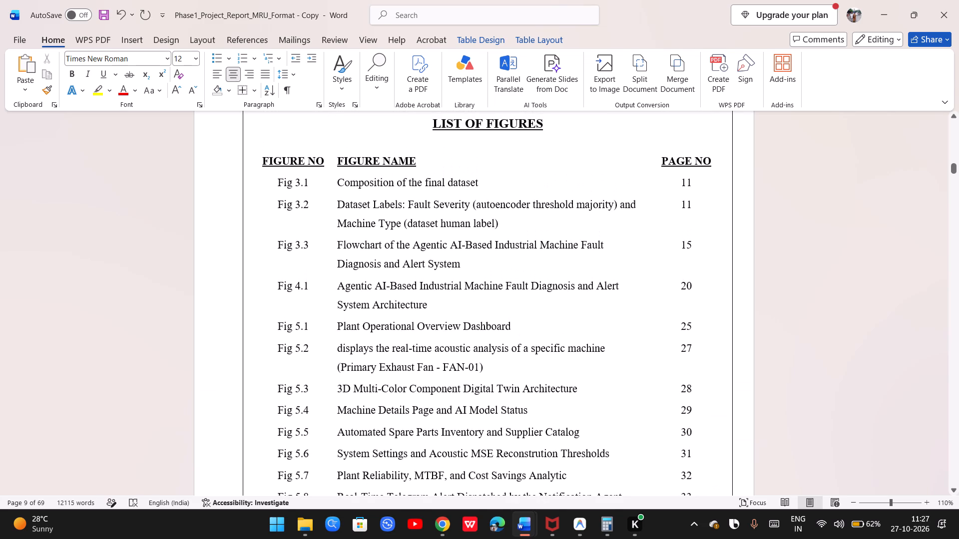
{"action": "scroll", "coordinate": [689, 320], "scroll_direction": "up", "scroll_amount": 1}
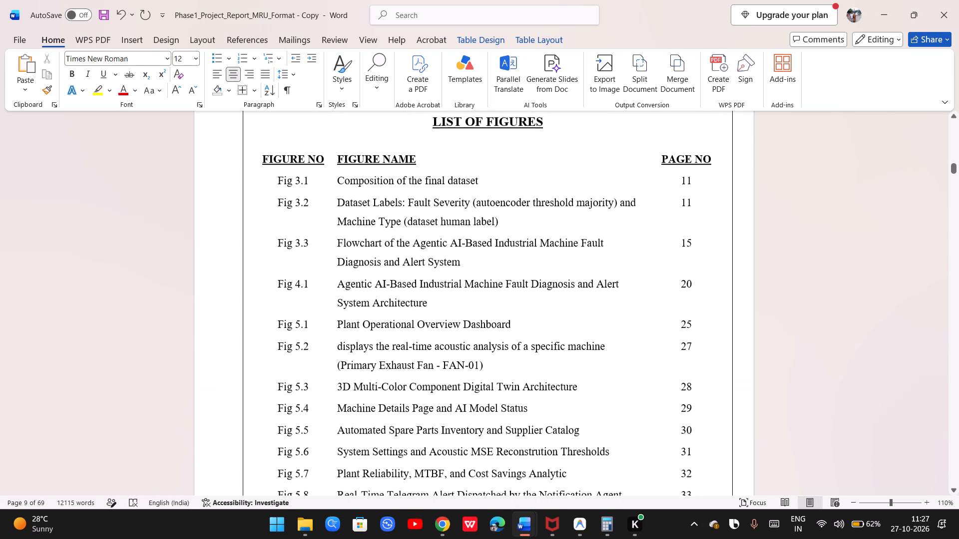
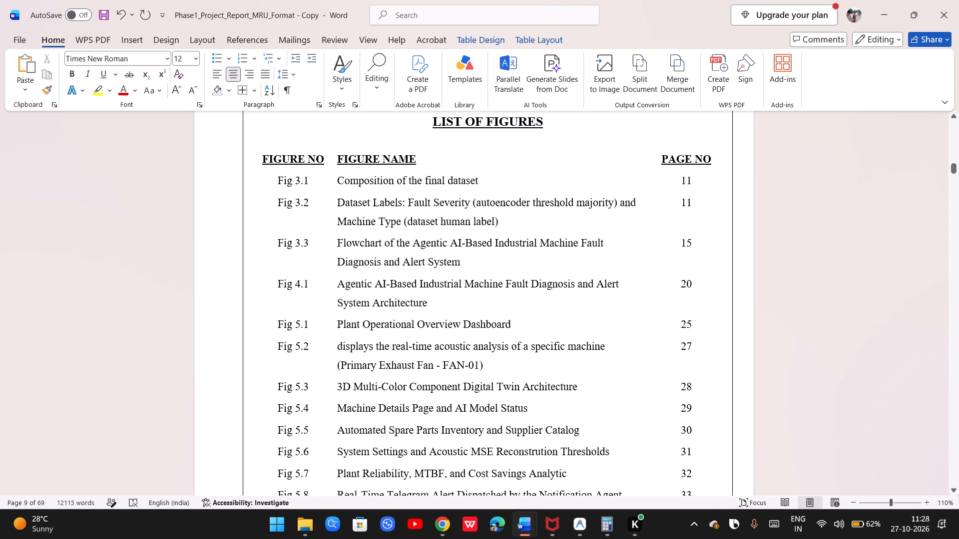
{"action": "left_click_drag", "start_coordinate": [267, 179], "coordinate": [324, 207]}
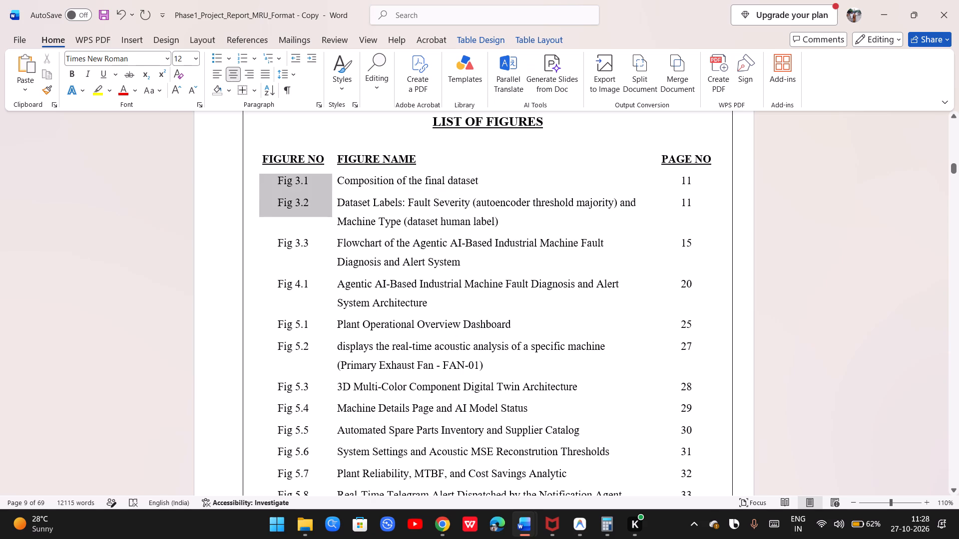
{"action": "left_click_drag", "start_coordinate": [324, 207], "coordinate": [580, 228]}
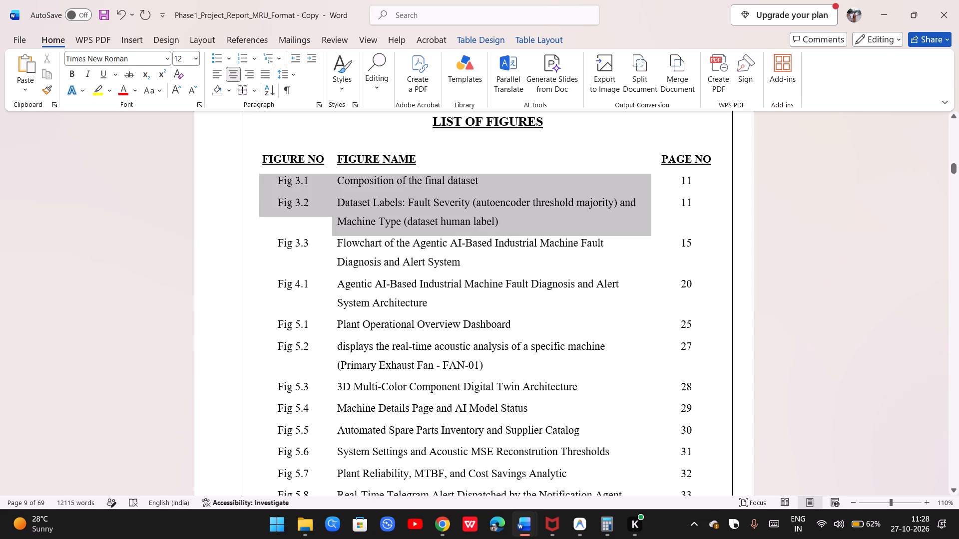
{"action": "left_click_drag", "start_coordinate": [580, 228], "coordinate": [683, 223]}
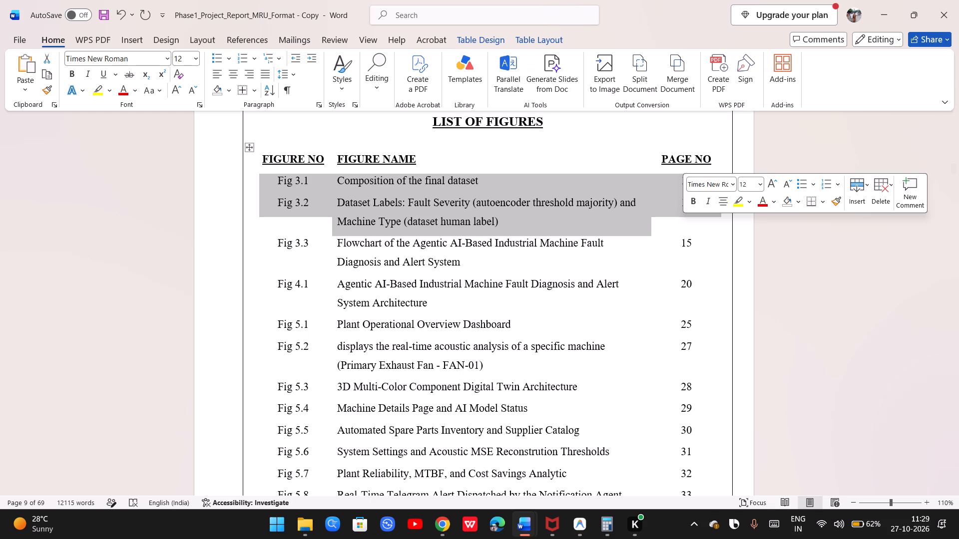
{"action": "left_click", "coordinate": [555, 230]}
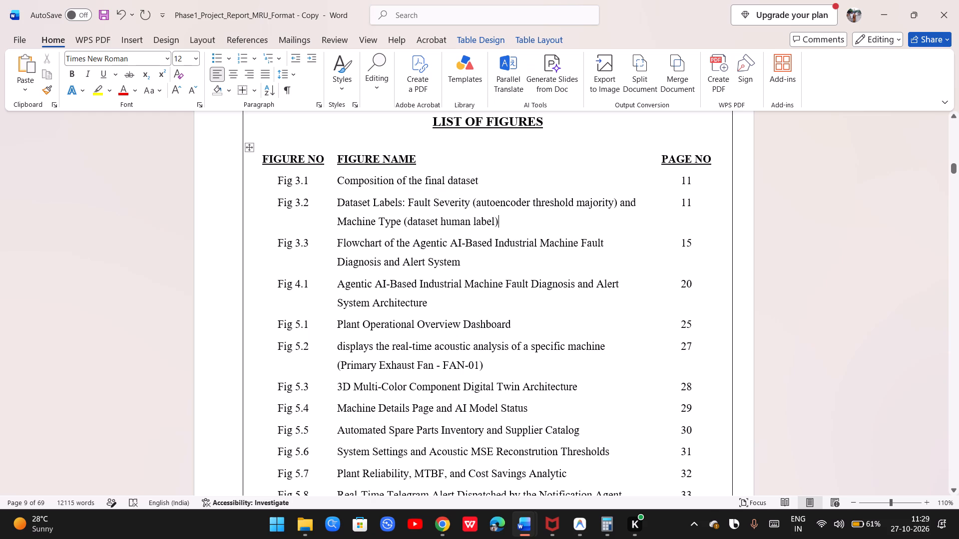
Delete the Fig 3.2 and Fig 3.3 rows from the list of figures.
{"action": "left_click_drag", "start_coordinate": [270, 203], "coordinate": [568, 265]}
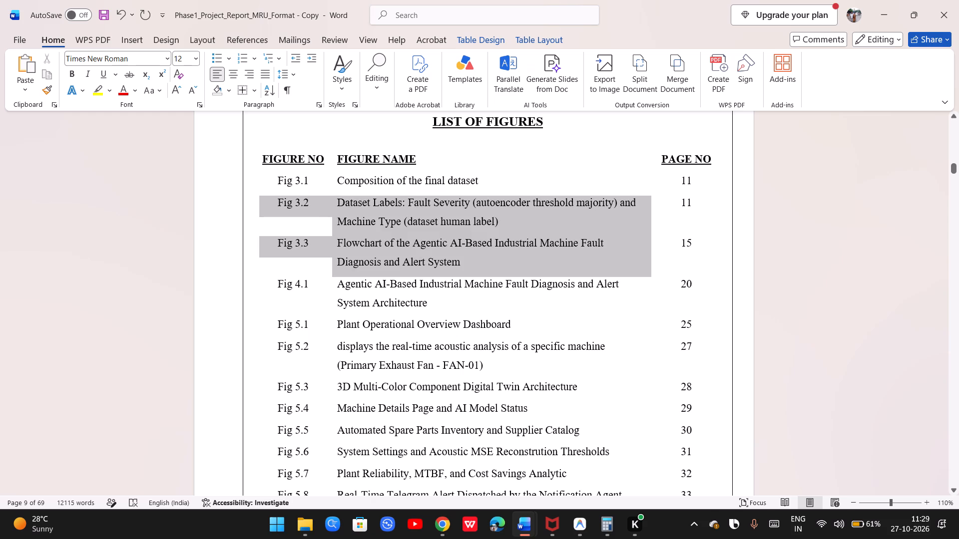
{"action": "left_click_drag", "start_coordinate": [568, 265], "coordinate": [723, 258]}
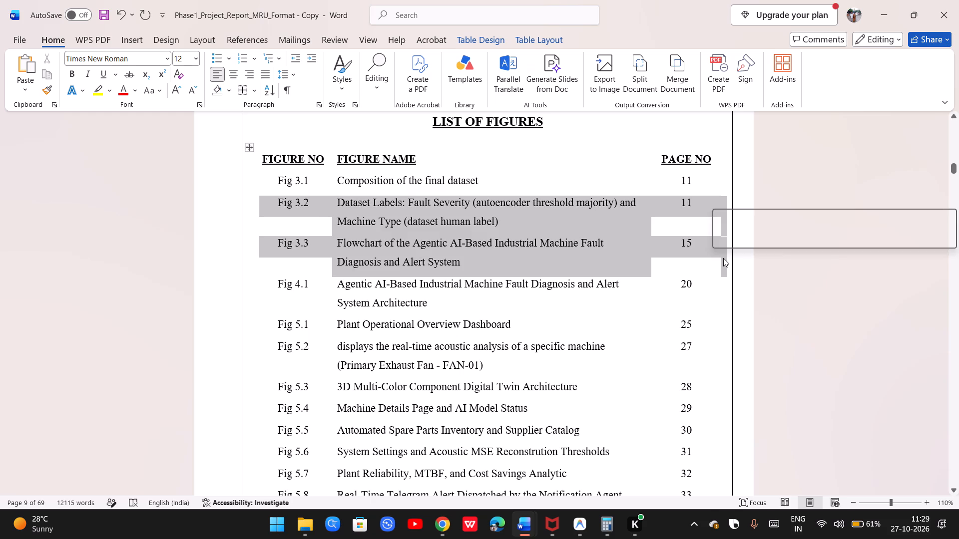
{"action": "key", "text": "BackSpace"}
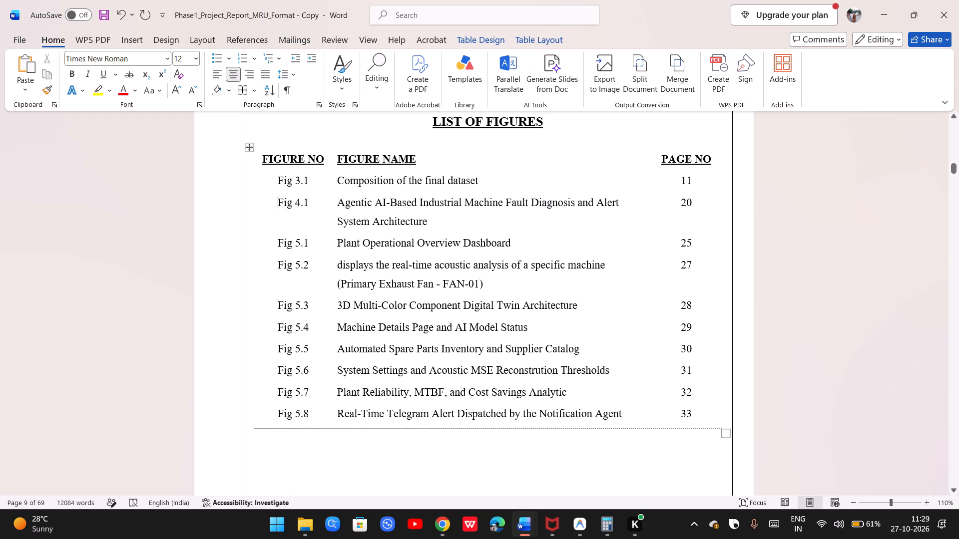
{"action": "left_click", "coordinate": [309, 185]}
Undo the row deletion to copy the Fig 3.3 flowchart name, and redo the deletion once it is copied.
{"action": "key", "text": "ctrl+z"}
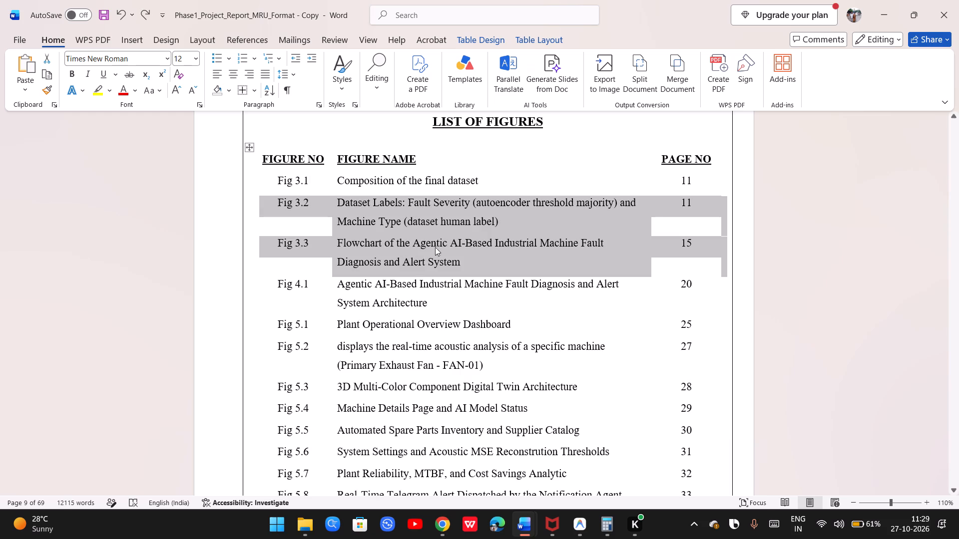
{"action": "left_click", "coordinate": [336, 241]}
{"action": "left_click", "coordinate": [340, 241]}
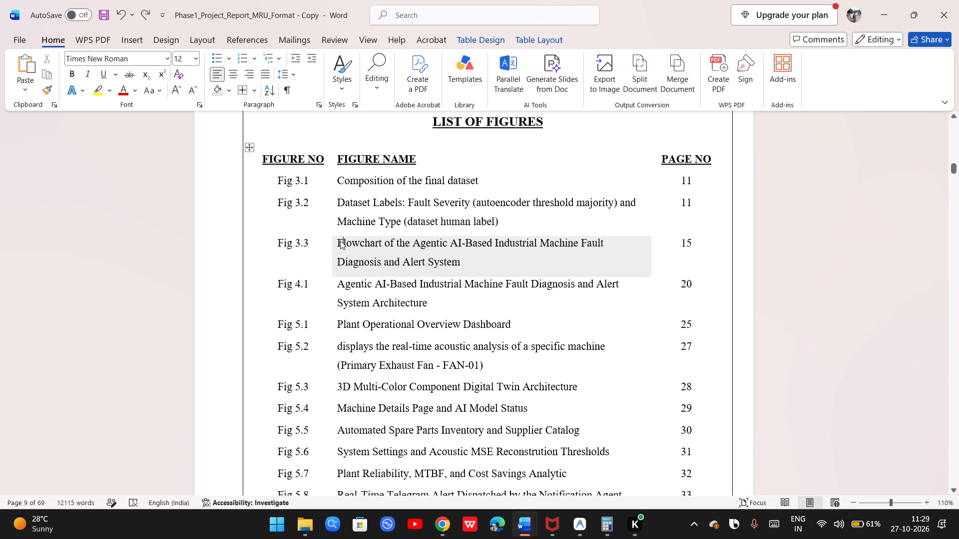
{"action": "left_click_drag", "start_coordinate": [334, 241], "coordinate": [412, 262]}
{"action": "left_click_drag", "start_coordinate": [412, 262], "coordinate": [423, 262]}
{"action": "key", "text": "ctrl+c"}
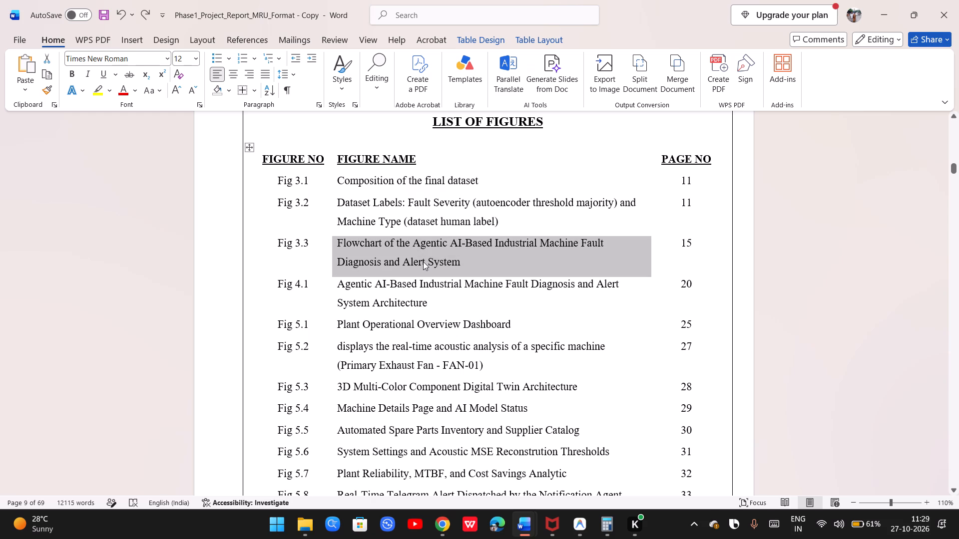
{"action": "key", "text": "ctrl+y"}
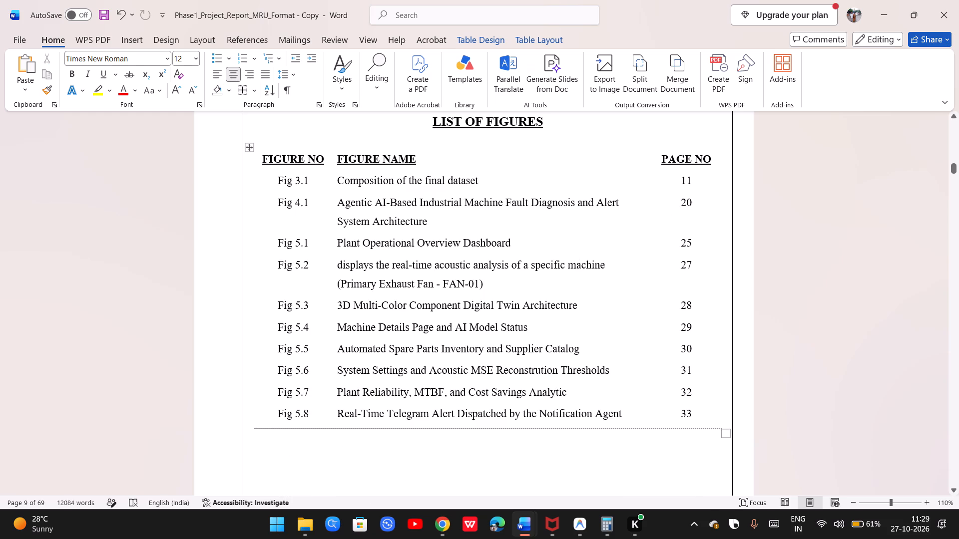
Replace the Fig 3.1 figure name with the copied "Flowchart of the Agentic AI-Based Industrial Machine Fault Diagnosis and Alert System".
{"action": "left_click_drag", "start_coordinate": [338, 175], "coordinate": [410, 184]}
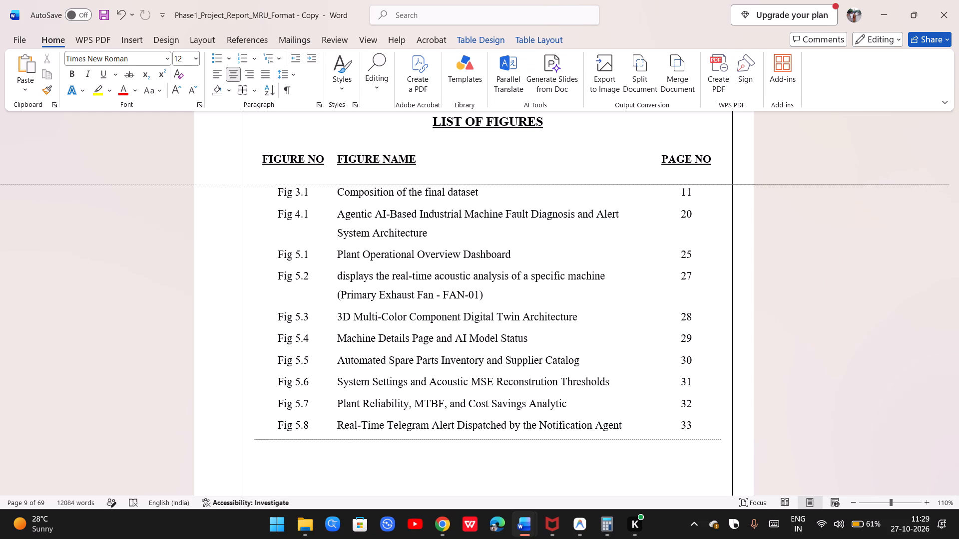
{"action": "left_click_drag", "start_coordinate": [410, 184], "coordinate": [400, 175]}
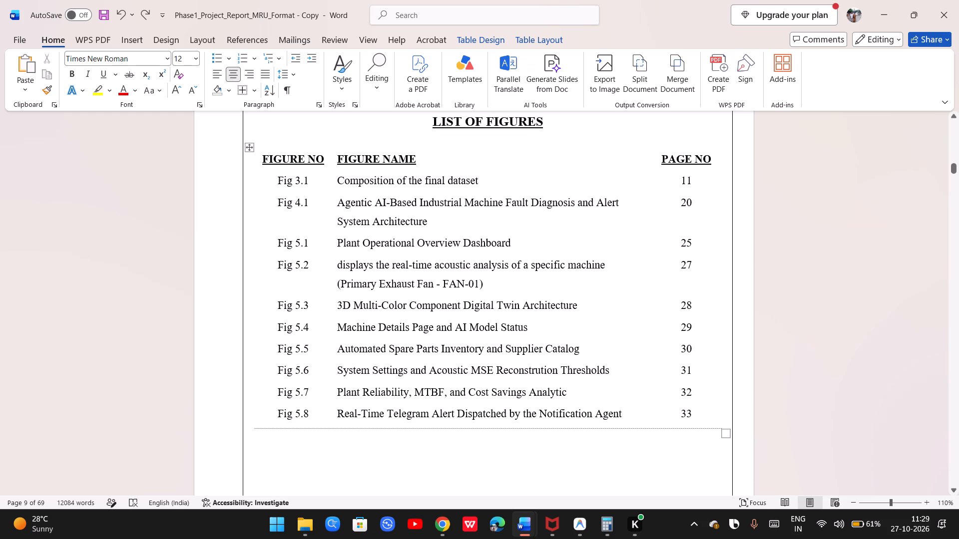
{"action": "left_click_drag", "start_coordinate": [339, 181], "coordinate": [434, 183]}
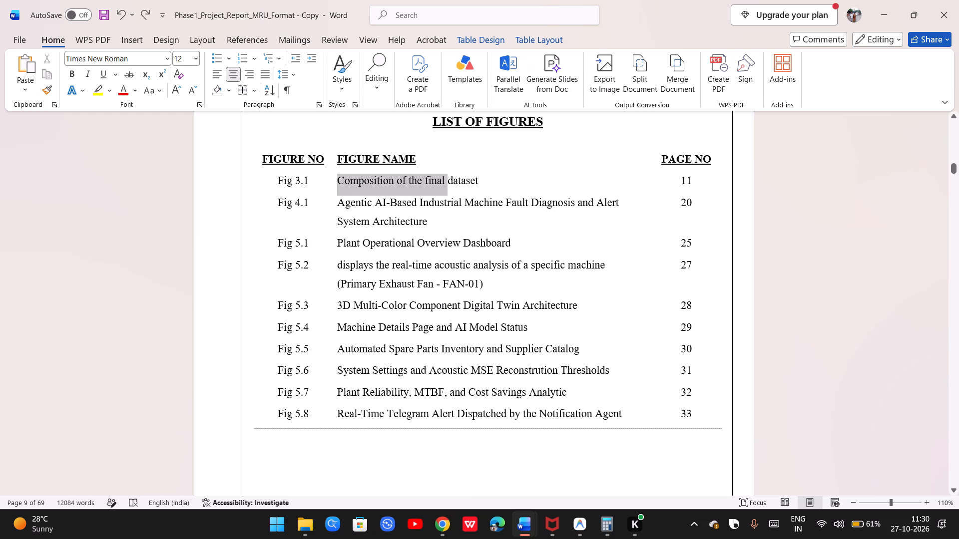
{"action": "left_click_drag", "start_coordinate": [434, 183], "coordinate": [457, 183]}
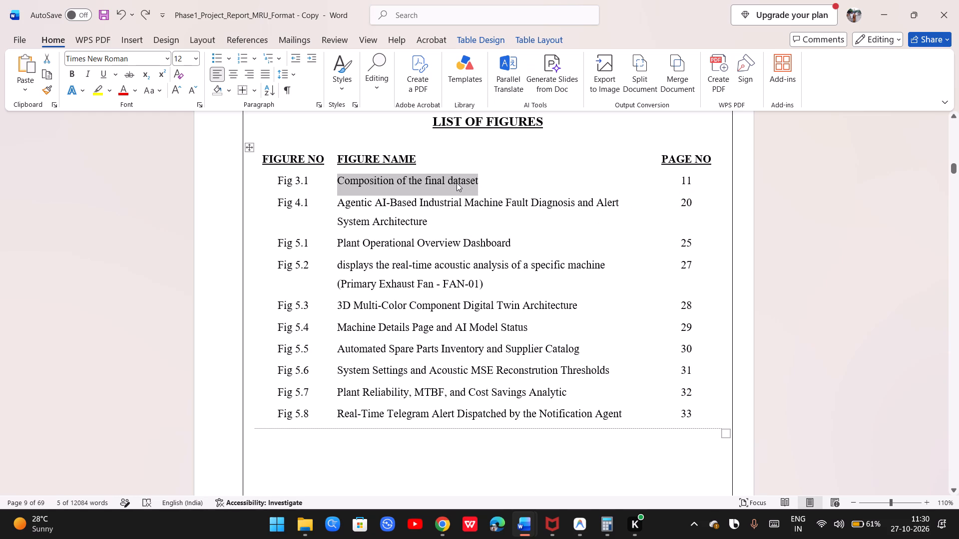
{"action": "key", "text": "ctrl+v"}
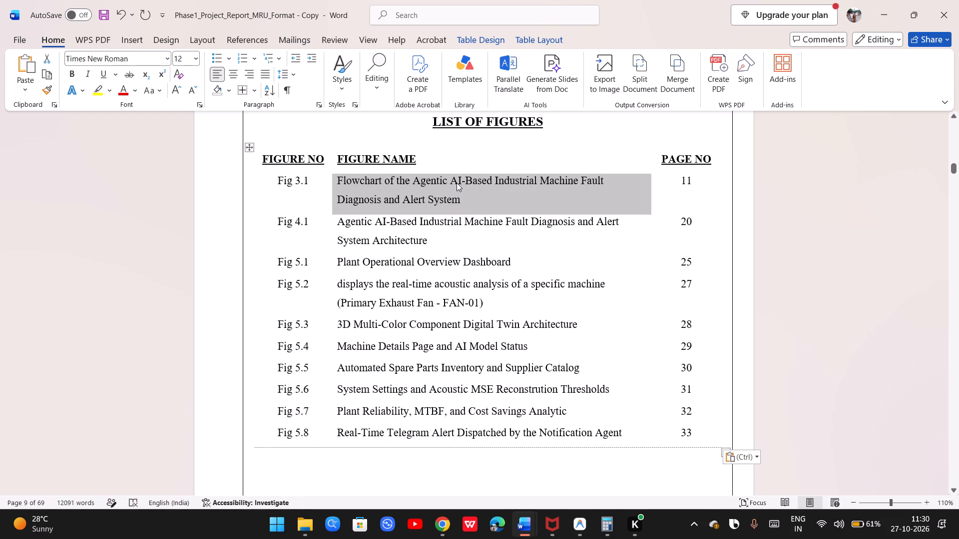
{"action": "left_click", "coordinate": [457, 183]}
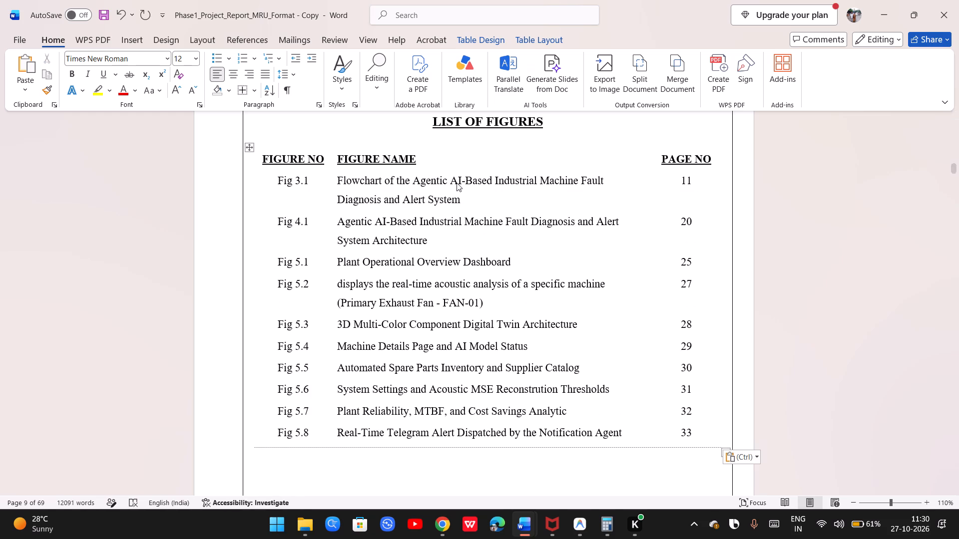
{"action": "left_click", "coordinate": [457, 183]}
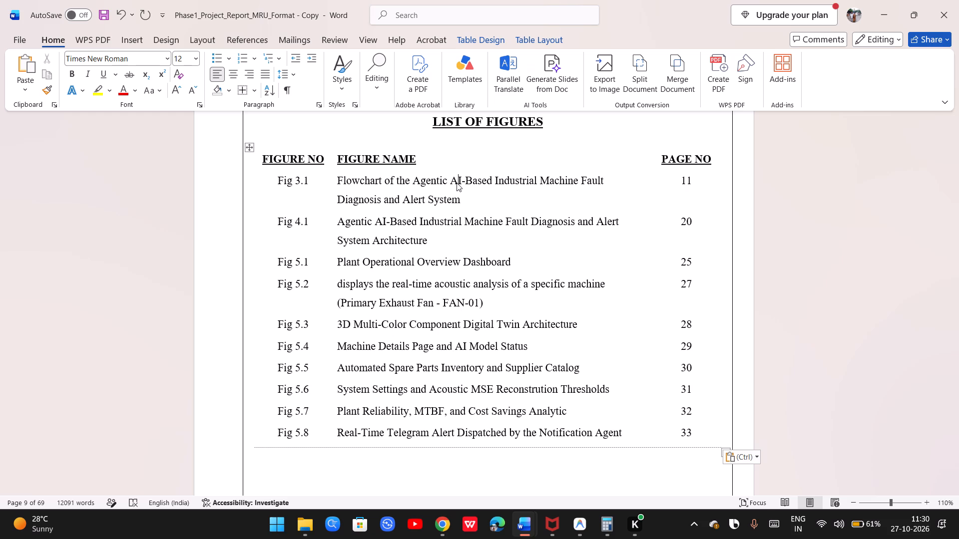
{"action": "double_click", "coordinate": [457, 183]}
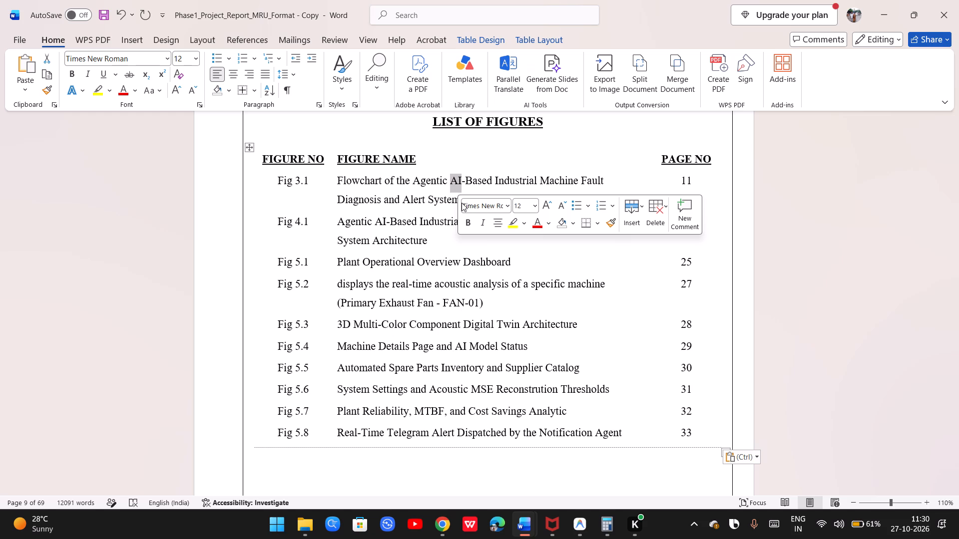
{"action": "left_click", "coordinate": [439, 206]}
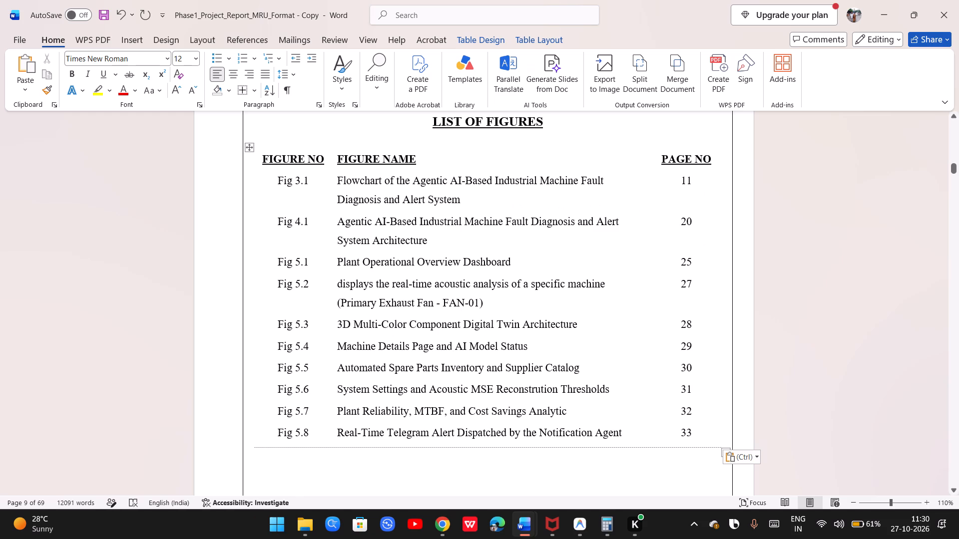
{"action": "left_click", "coordinate": [470, 207]}
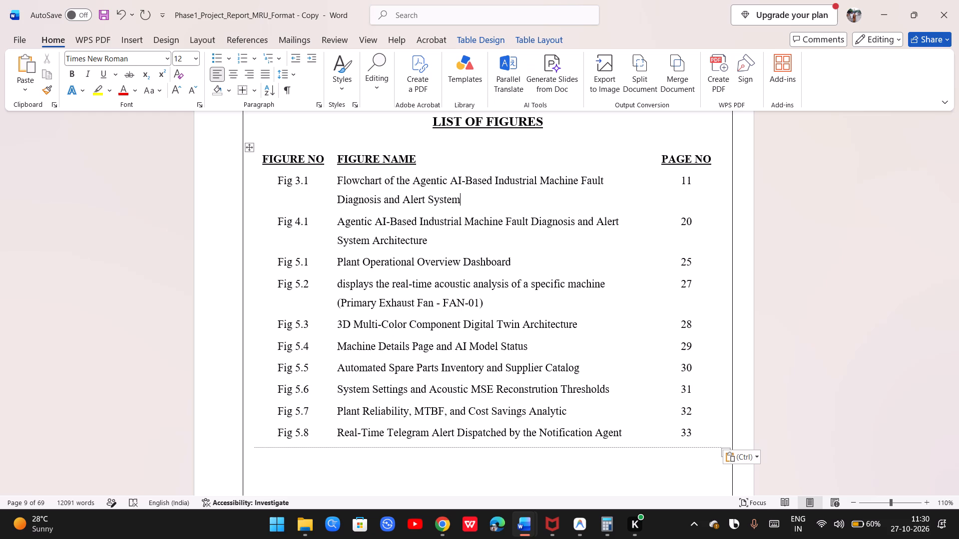
Set the page number of the Fig 3.1 entry in the list of figures to 14.
{"action": "left_click", "coordinate": [702, 185]}
{"action": "key", "text": "BackSpace"}
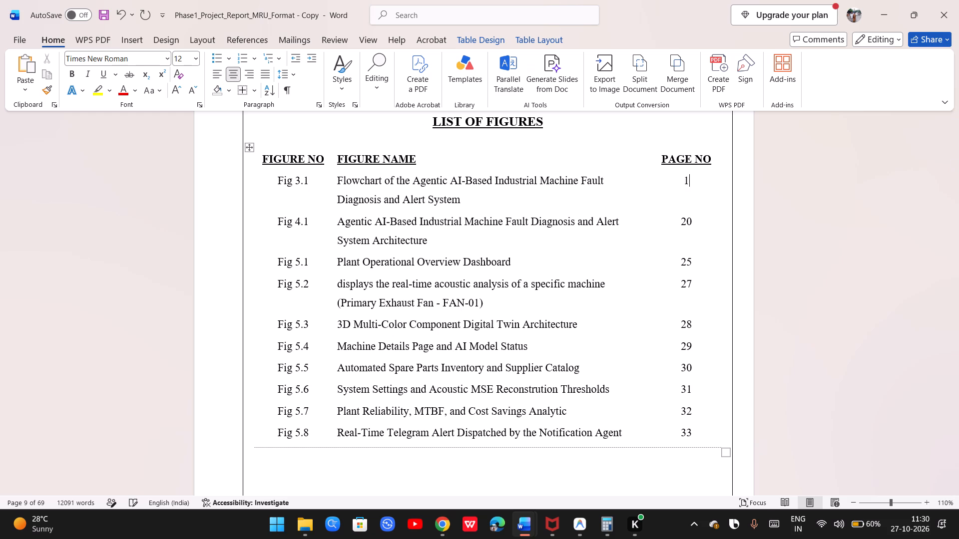
{"action": "key", "text": "4"}
Renumber the Agentic AI-Based system architecture entry as Fig 4.2 and set its page number to 19.
{"action": "scroll", "coordinate": [702, 185], "scroll_direction": "down", "scroll_amount": 1}
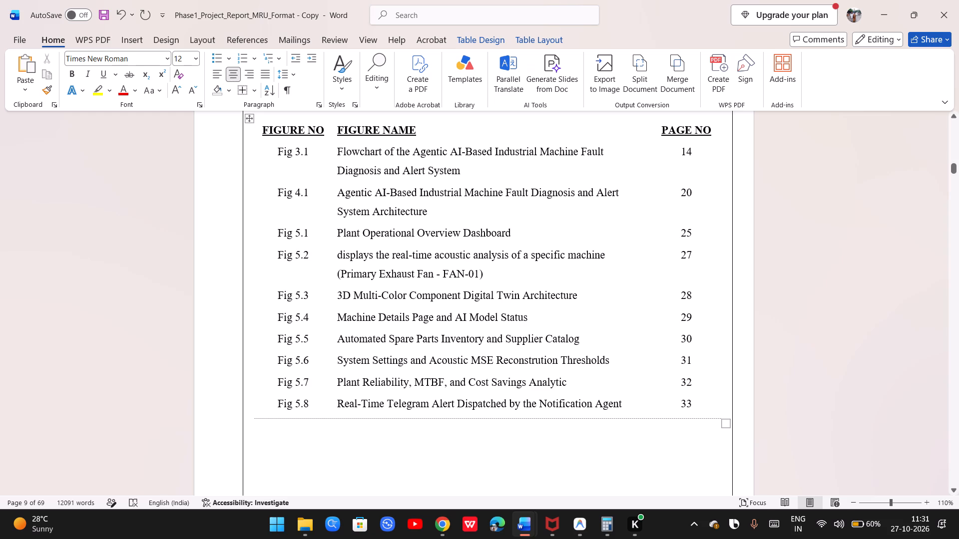
{"action": "left_click", "coordinate": [311, 196]}
{"action": "key", "text": "BackSpace"}
{"action": "key", "text": "2"}
{"action": "left_click", "coordinate": [700, 195]}
{"action": "key", "text": "BackSpace"}
{"action": "key", "text": "BackSpace"}
{"action": "type", "text": "19"}
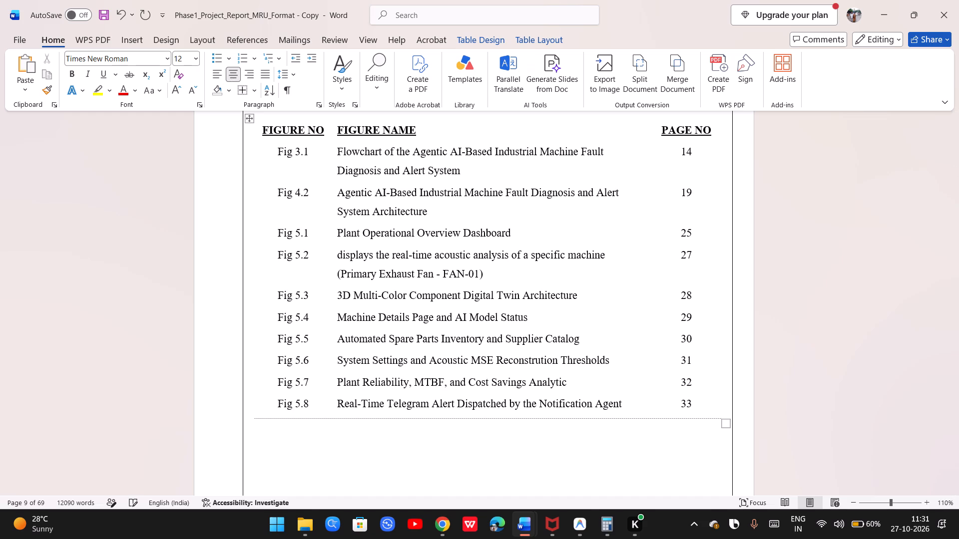
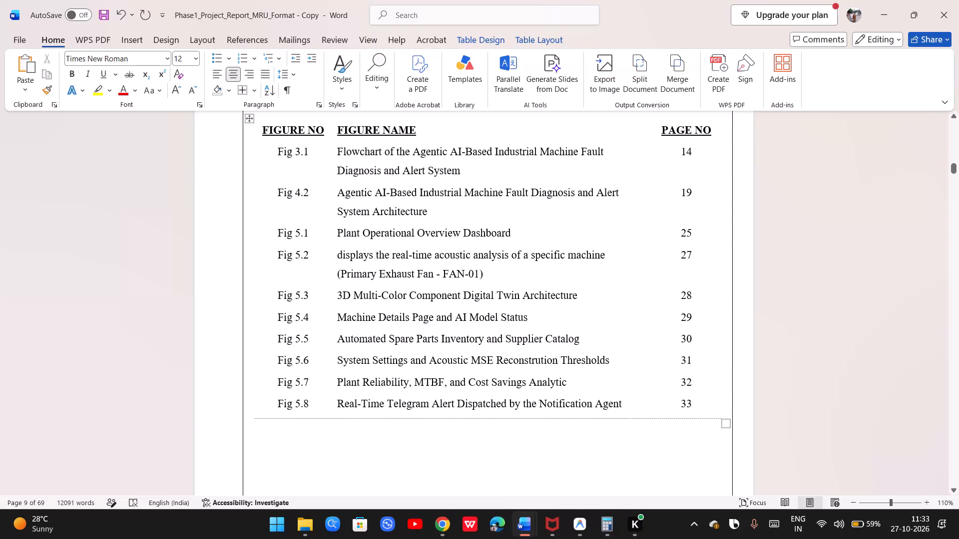
Renumber the caption of the System Settings and Acoustic MSE Reconstruction Thresholds figure in Chapter 5 as Fig 5.5.
{"action": "scroll", "coordinate": [397, 427], "scroll_direction": "down", "scroll_amount": 1}
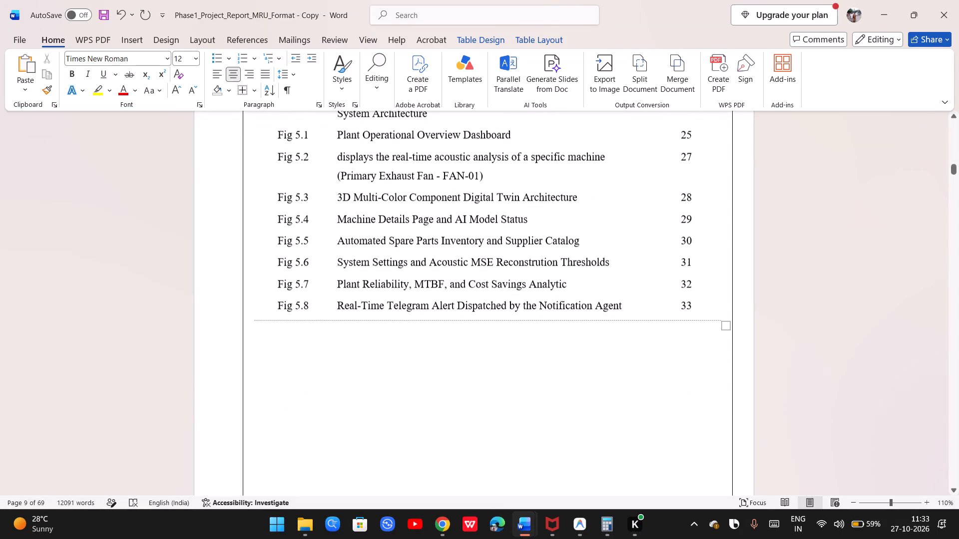
{"action": "scroll", "coordinate": [397, 427], "scroll_direction": "down", "scroll_amount": 20}
{"action": "scroll", "coordinate": [397, 427], "scroll_direction": "down", "scroll_amount": 20}
{"action": "scroll", "coordinate": [397, 427], "scroll_direction": "down", "scroll_amount": 20}
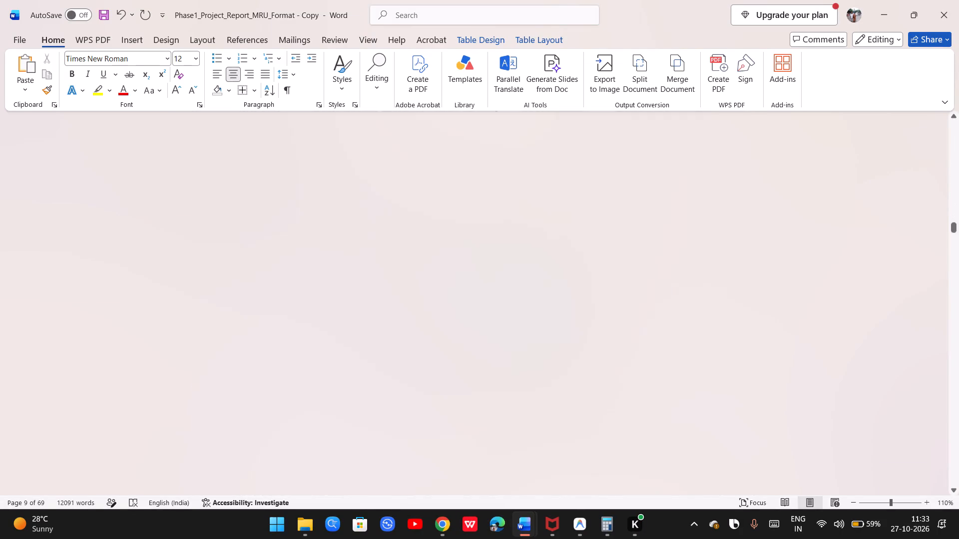
{"action": "scroll", "coordinate": [397, 427], "scroll_direction": "down", "scroll_amount": 20}
{"action": "scroll", "coordinate": [397, 427], "scroll_direction": "down", "scroll_amount": 20}
{"action": "scroll", "coordinate": [397, 427], "scroll_direction": "down", "scroll_amount": 20}
{"action": "scroll", "coordinate": [397, 427], "scroll_direction": "up", "scroll_amount": 7}
{"action": "scroll", "coordinate": [397, 427], "scroll_direction": "down", "scroll_amount": 4}
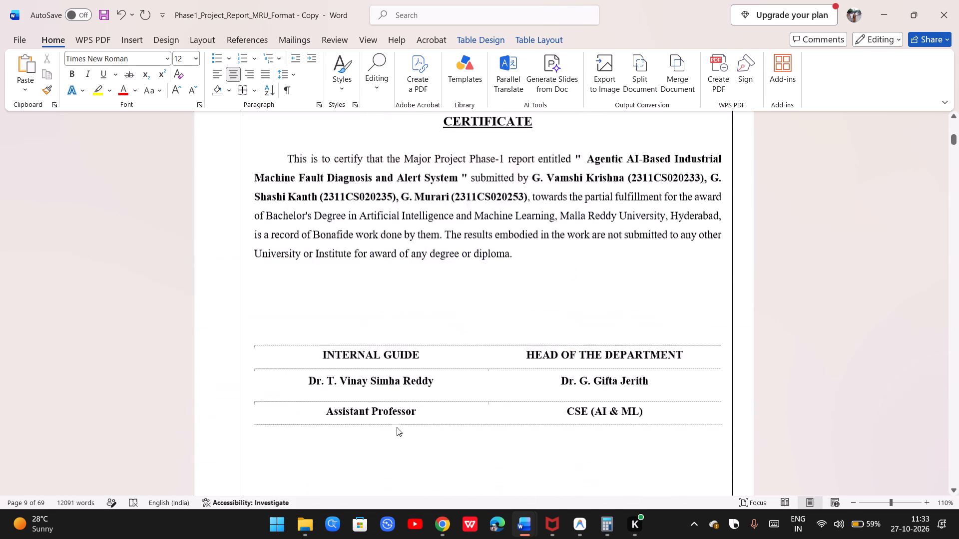
{"action": "scroll", "coordinate": [397, 427], "scroll_direction": "down", "scroll_amount": 8}
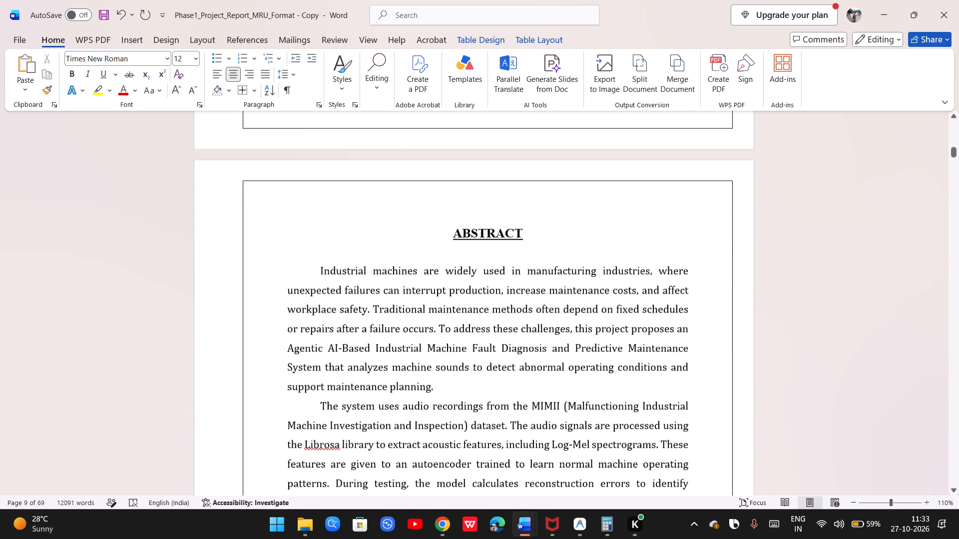
{"action": "scroll", "coordinate": [397, 427], "scroll_direction": "down", "scroll_amount": 20}
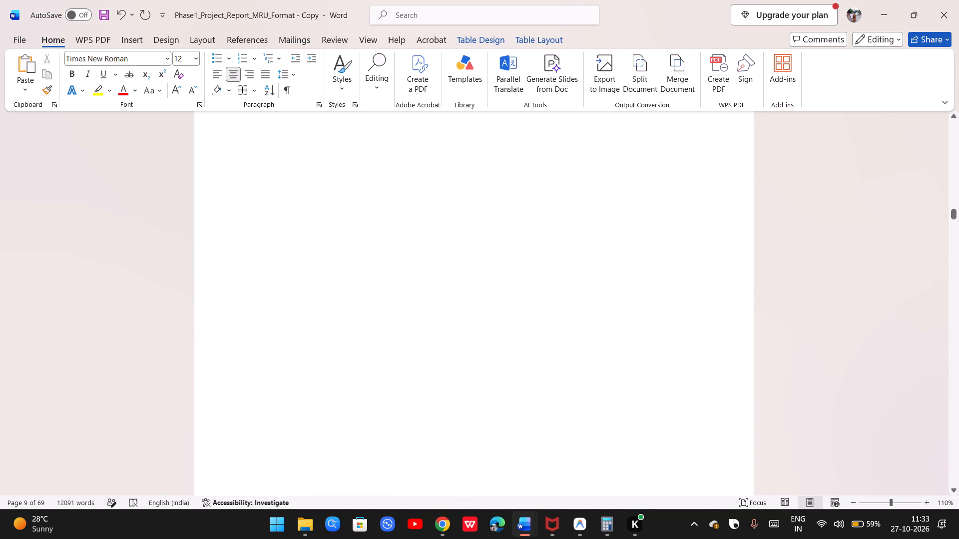
{"action": "scroll", "coordinate": [397, 427], "scroll_direction": "down", "scroll_amount": 8}
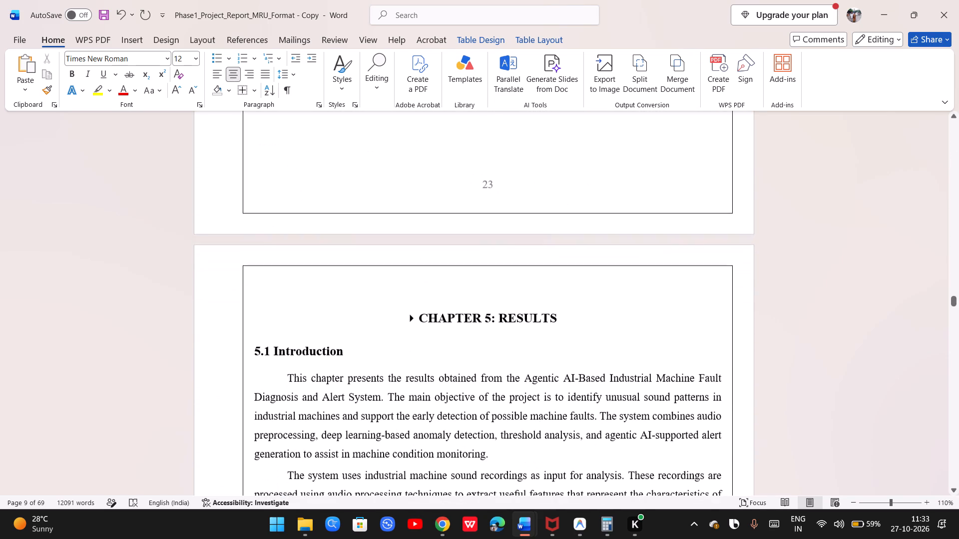
{"action": "scroll", "coordinate": [397, 427], "scroll_direction": "down", "scroll_amount": 5}
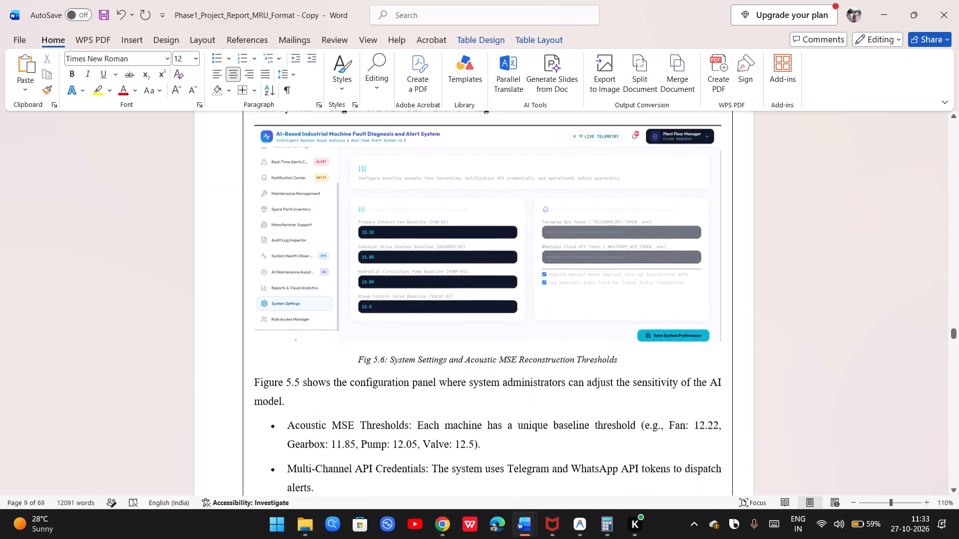
{"action": "scroll", "coordinate": [397, 427], "scroll_direction": "down", "scroll_amount": 1}
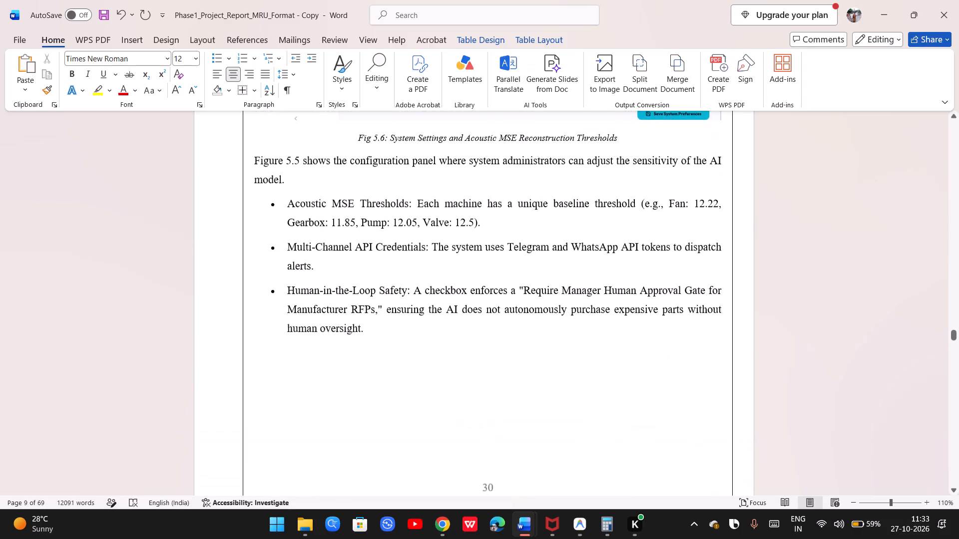
{"action": "scroll", "coordinate": [397, 427], "scroll_direction": "down", "scroll_amount": 1}
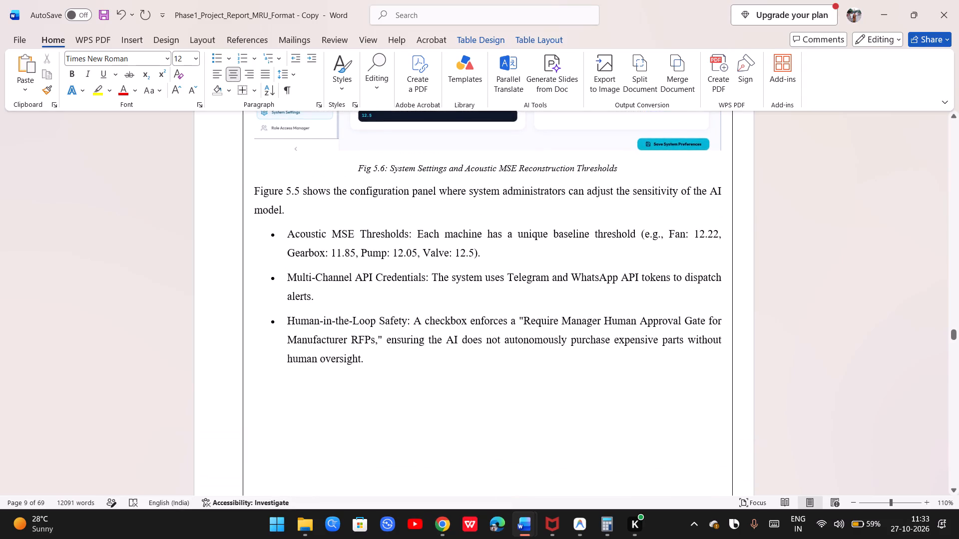
{"action": "left_click", "coordinate": [383, 172]}
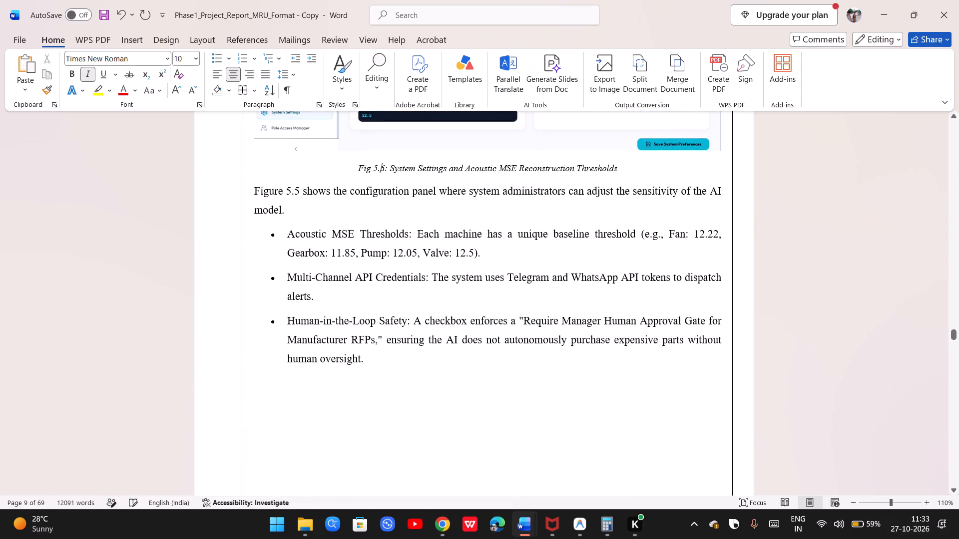
{"action": "key", "text": "Right"}
{"action": "key", "text": "BackSpace"}
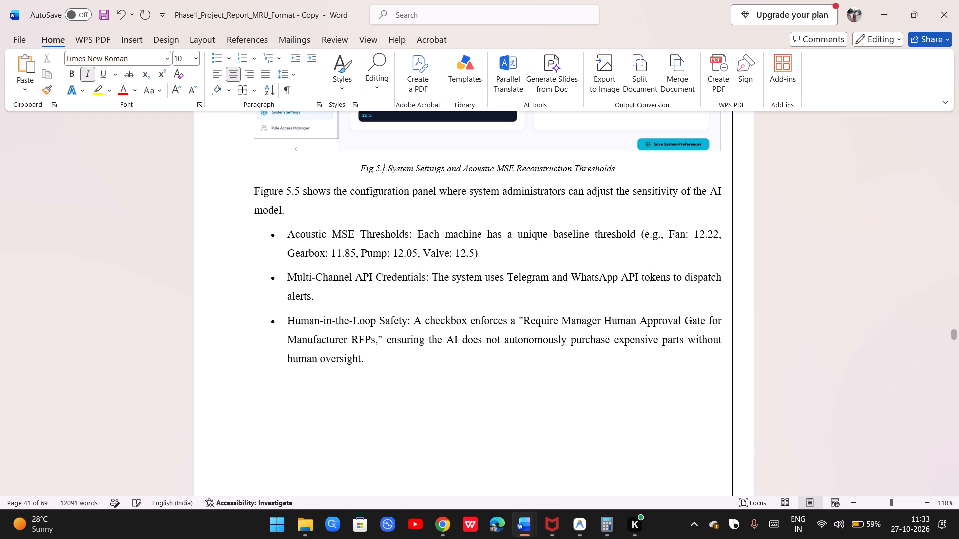
{"action": "key", "text": "5"}
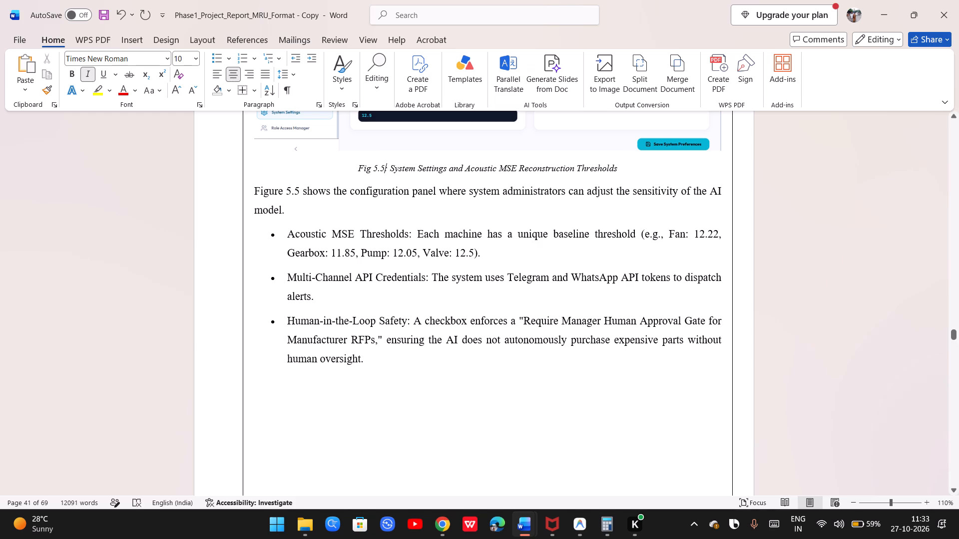
Return to the list of figures and check its Chapter 5 entries, focusing on the spare parts inventory and System Settings rows.
{"action": "scroll", "coordinate": [394, 181], "scroll_direction": "up", "scroll_amount": 17}
{"action": "scroll", "coordinate": [394, 181], "scroll_direction": "up", "scroll_amount": 7}
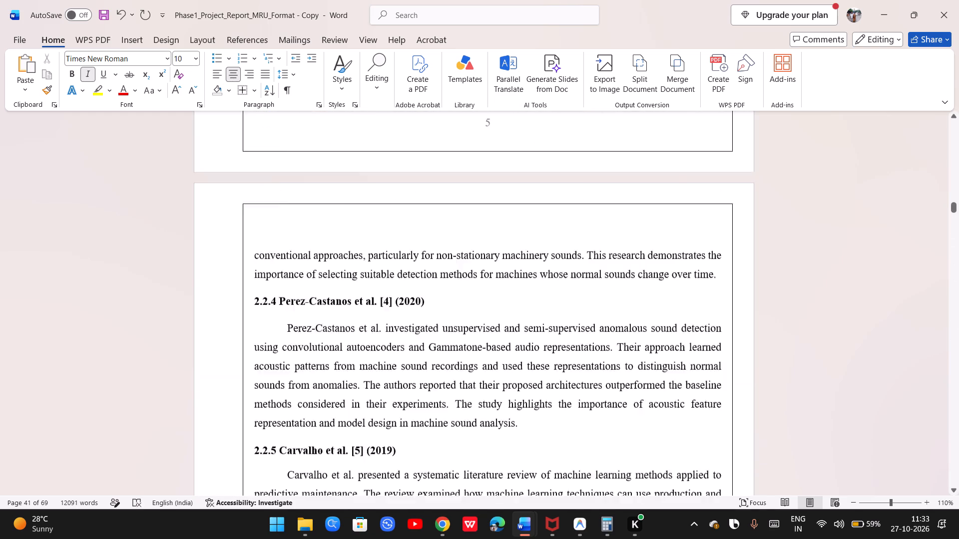
{"action": "scroll", "coordinate": [394, 181], "scroll_direction": "up", "scroll_amount": 16}
{"action": "scroll", "coordinate": [394, 181], "scroll_direction": "up", "scroll_amount": 9}
{"action": "scroll", "coordinate": [394, 181], "scroll_direction": "down", "scroll_amount": 1}
{"action": "scroll", "coordinate": [394, 181], "scroll_direction": "up", "scroll_amount": 2}
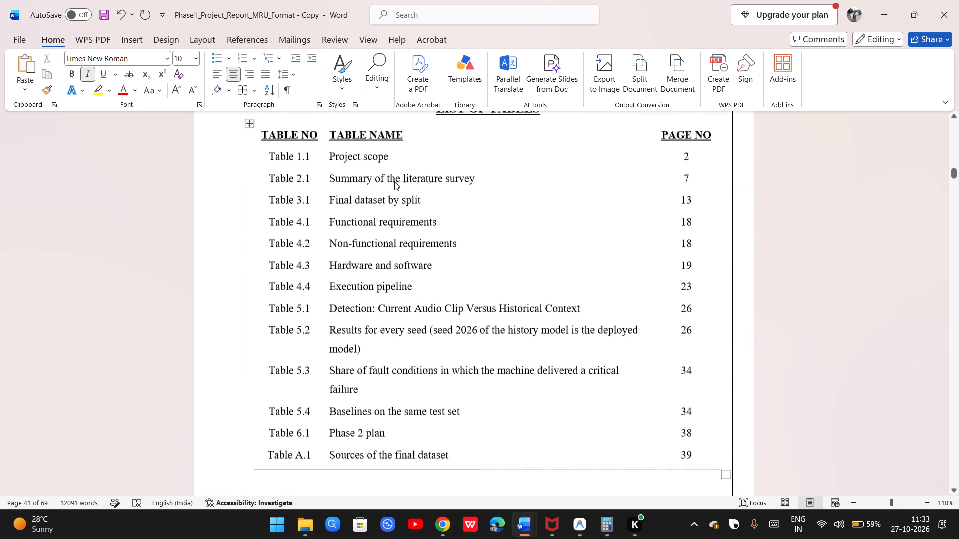
{"action": "scroll", "coordinate": [394, 181], "scroll_direction": "up", "scroll_amount": 8}
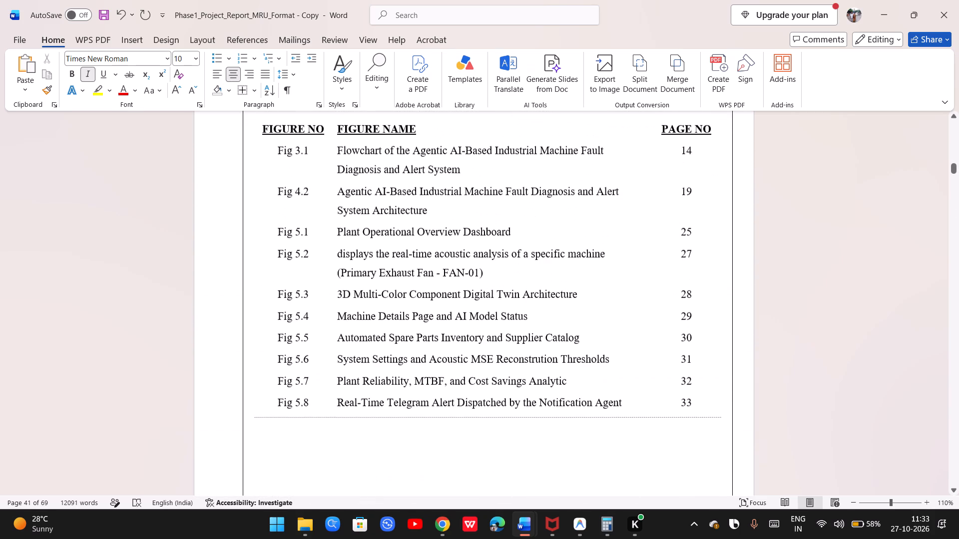
{"action": "scroll", "coordinate": [394, 181], "scroll_direction": "up", "scroll_amount": 1}
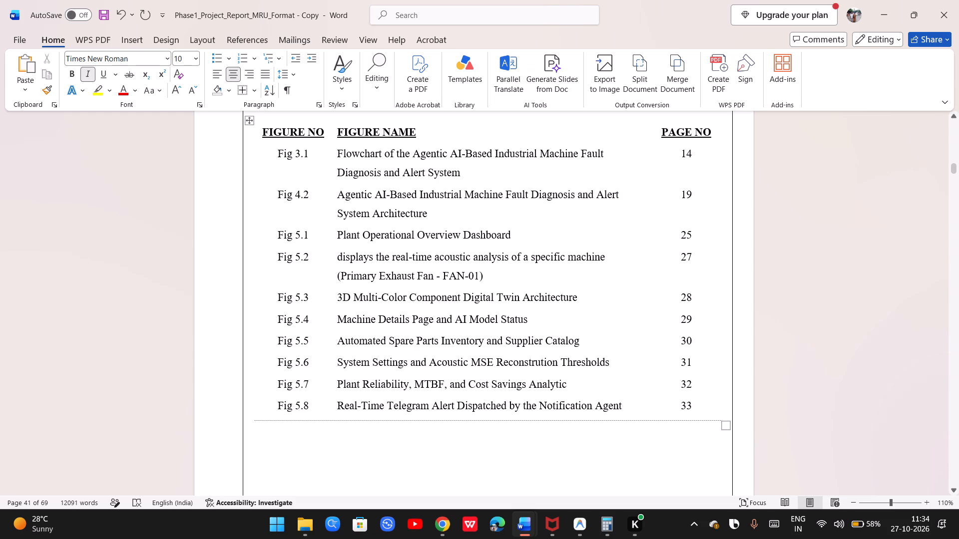
{"action": "left_click", "coordinate": [408, 351]}
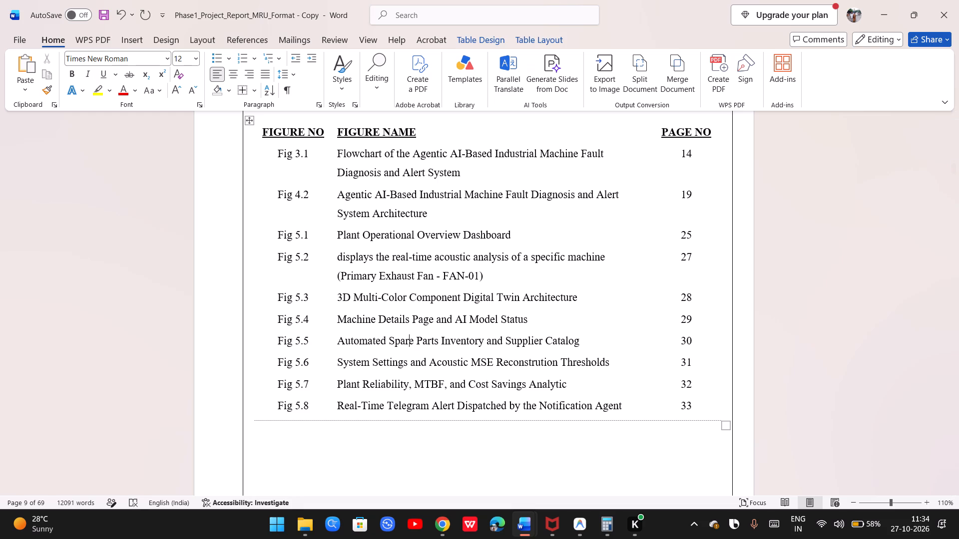
{"action": "left_click", "coordinate": [408, 351]}
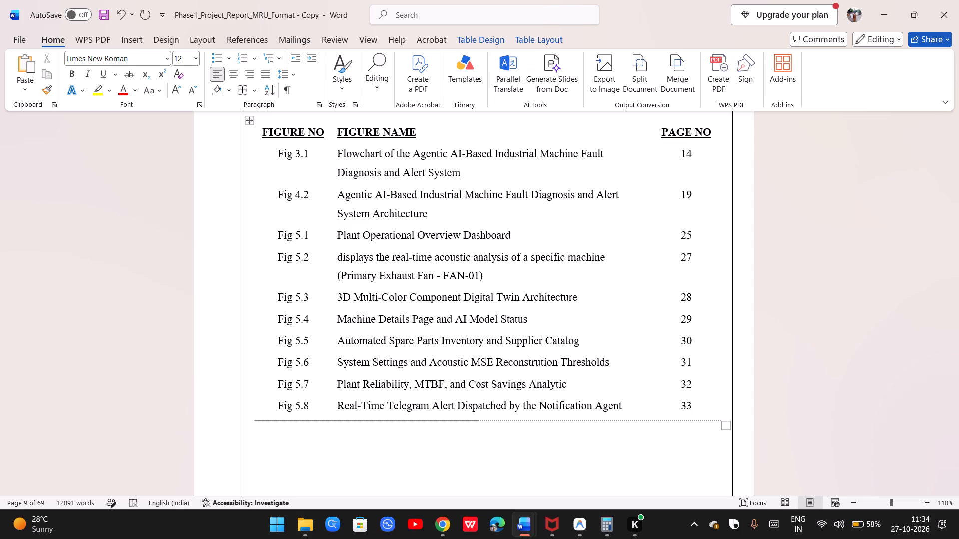
{"action": "double_click", "coordinate": [408, 351]}
{"action": "left_click", "coordinate": [392, 371]}
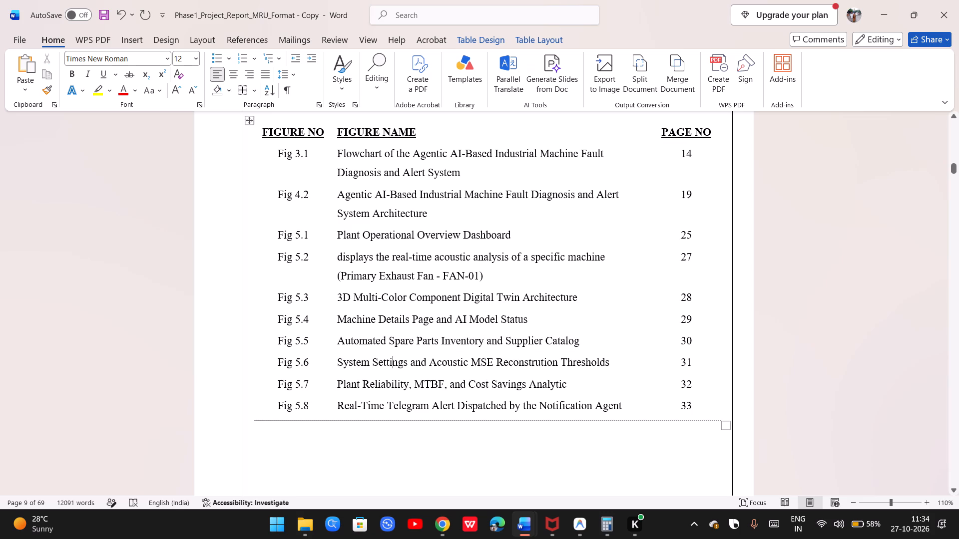
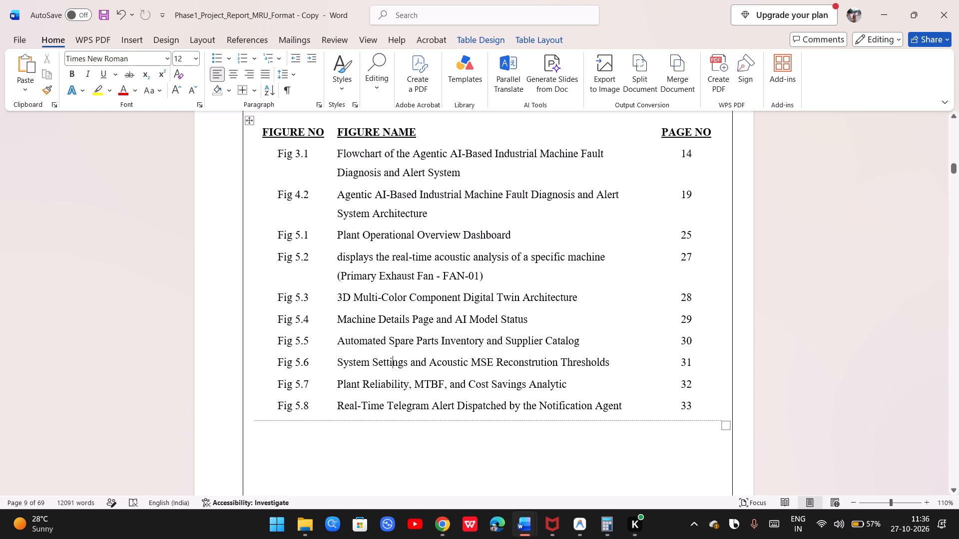
Copy the System Settings and Acoustic MSE Reconstrution Thresholds name over the spare parts inventory name in the Fig 5.5 row.
{"action": "left_click_drag", "start_coordinate": [341, 359], "coordinate": [344, 359]}
{"action": "left_click_drag", "start_coordinate": [344, 359], "coordinate": [354, 358]}
{"action": "left_click_drag", "start_coordinate": [338, 359], "coordinate": [576, 360]}
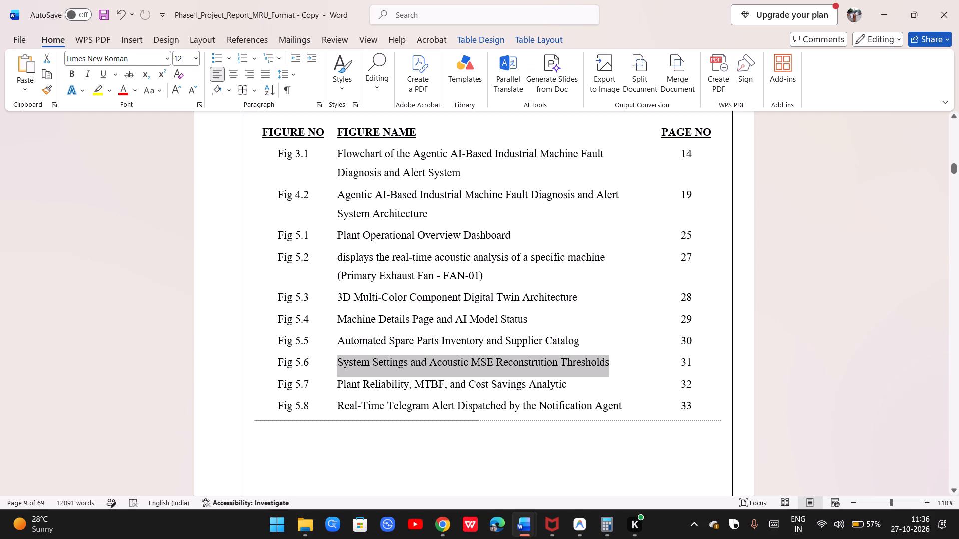
{"action": "left_click_drag", "start_coordinate": [576, 360], "coordinate": [590, 360]}
{"action": "left_click_drag", "start_coordinate": [590, 360], "coordinate": [609, 361]}
{"action": "key", "text": "ctrl+c"}
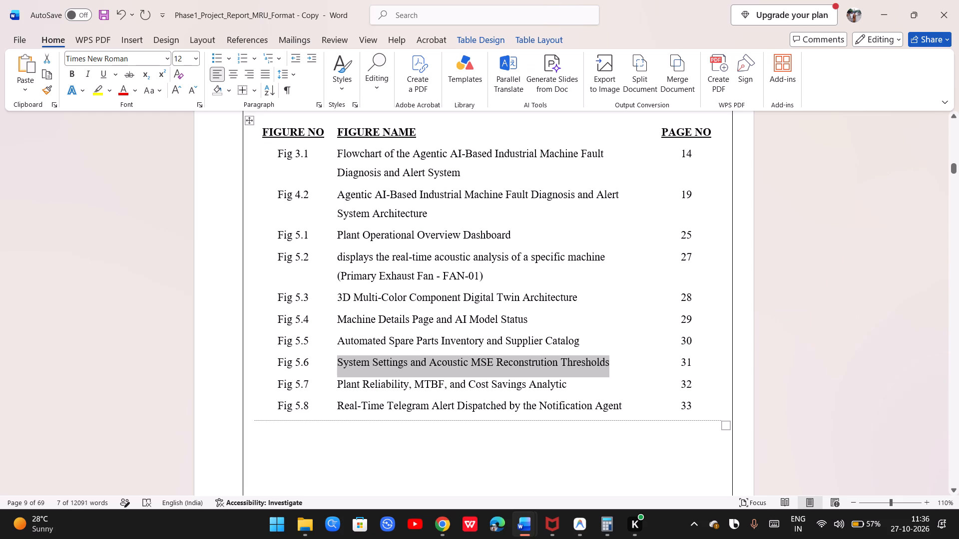
{"action": "left_click_drag", "start_coordinate": [341, 339], "coordinate": [522, 349]}
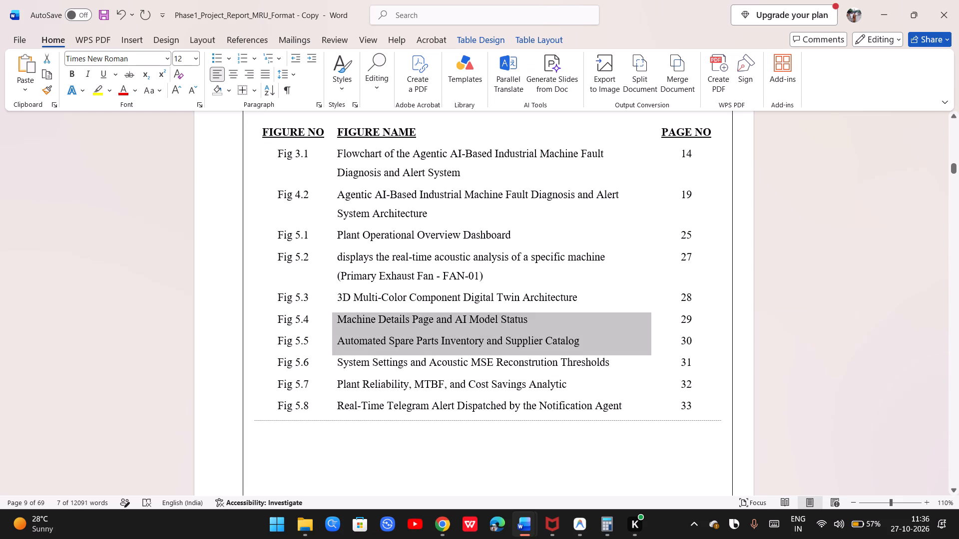
{"action": "left_click_drag", "start_coordinate": [522, 349], "coordinate": [540, 343]}
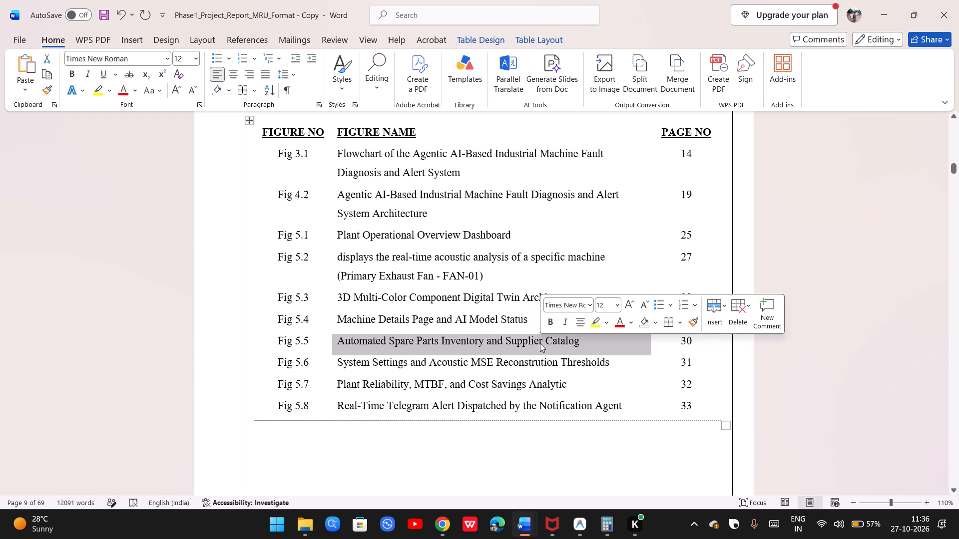
{"action": "key", "text": "ctrl+v"}
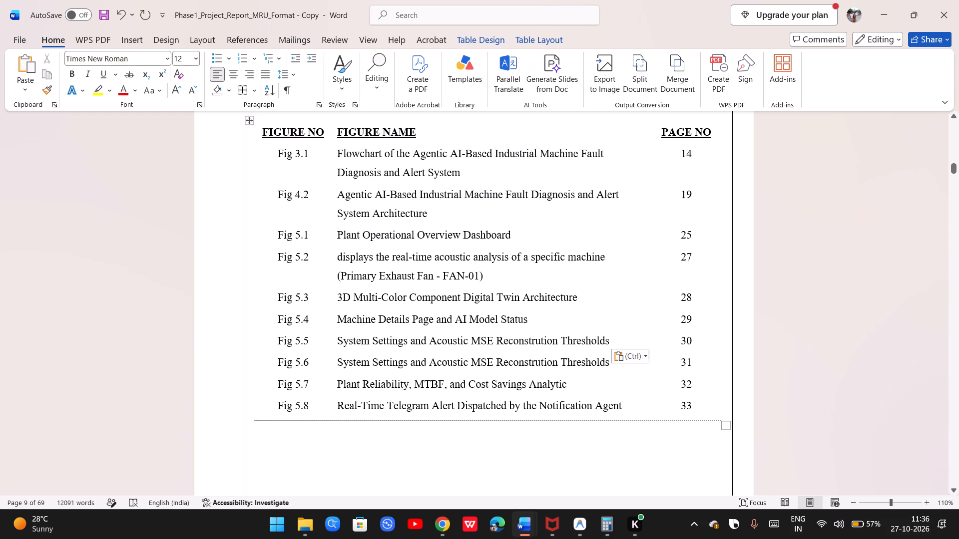
Copy the Plant Reliability, MTBF, and Cost Savings Analytic name over the figure name in the Fig 5.6 row.
{"action": "left_click_drag", "start_coordinate": [337, 381], "coordinate": [531, 383]}
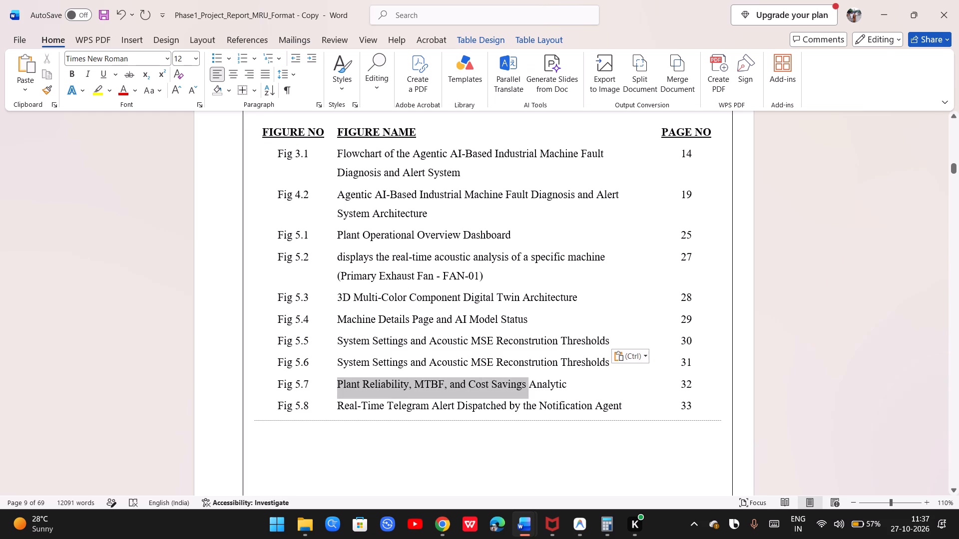
{"action": "left_click_drag", "start_coordinate": [531, 383], "coordinate": [545, 384]}
{"action": "key", "text": "ctrl+c"}
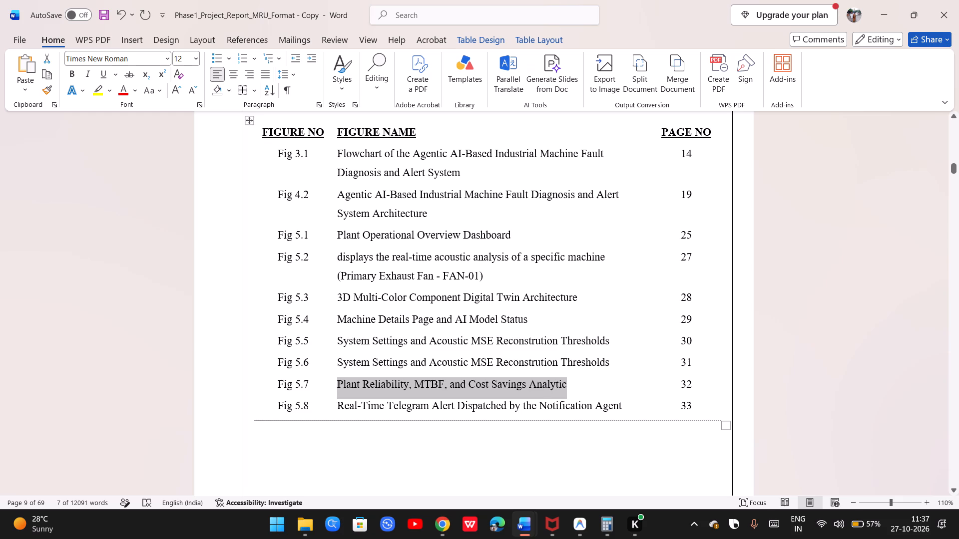
{"action": "left_click_drag", "start_coordinate": [336, 361], "coordinate": [357, 361]}
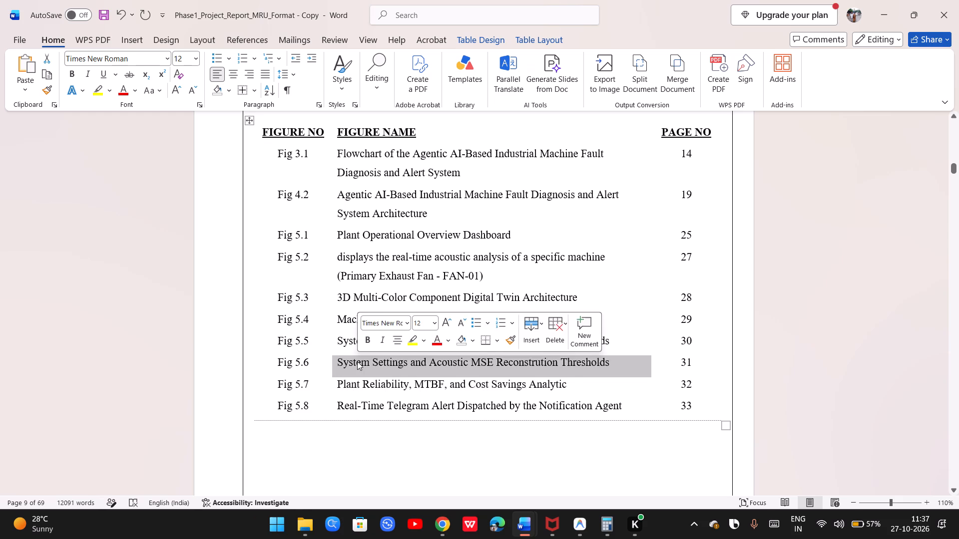
{"action": "key", "text": "ctrl+v"}
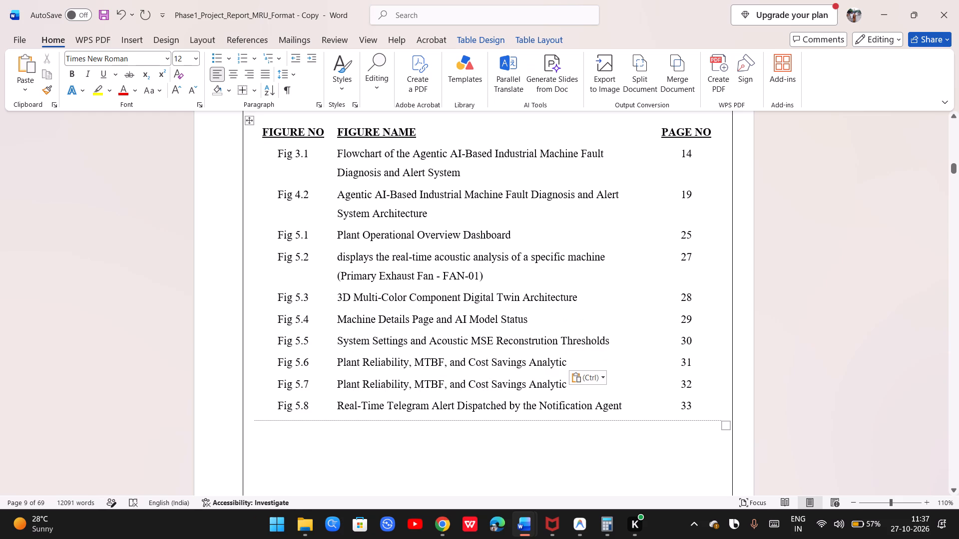
{"action": "left_click", "coordinate": [357, 361]}
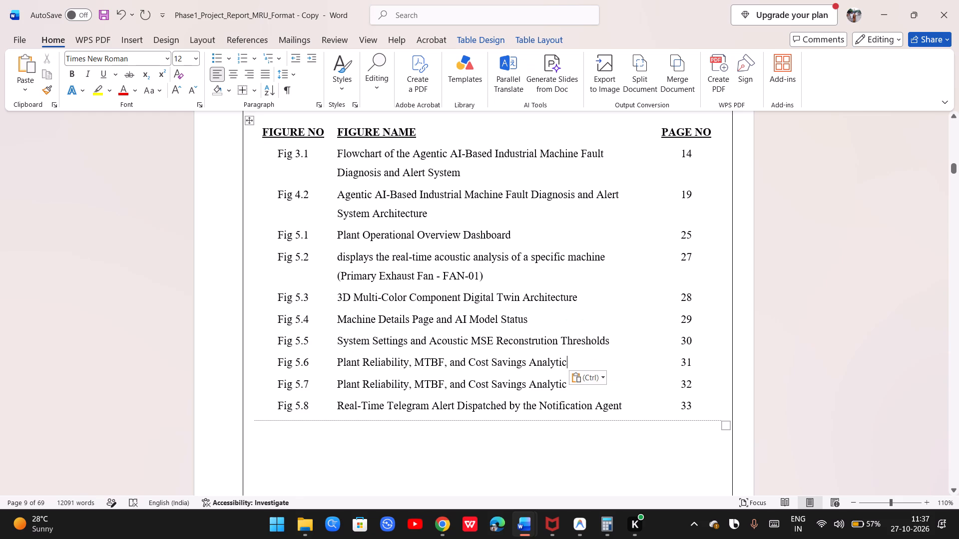
{"action": "left_click", "coordinate": [357, 361]}
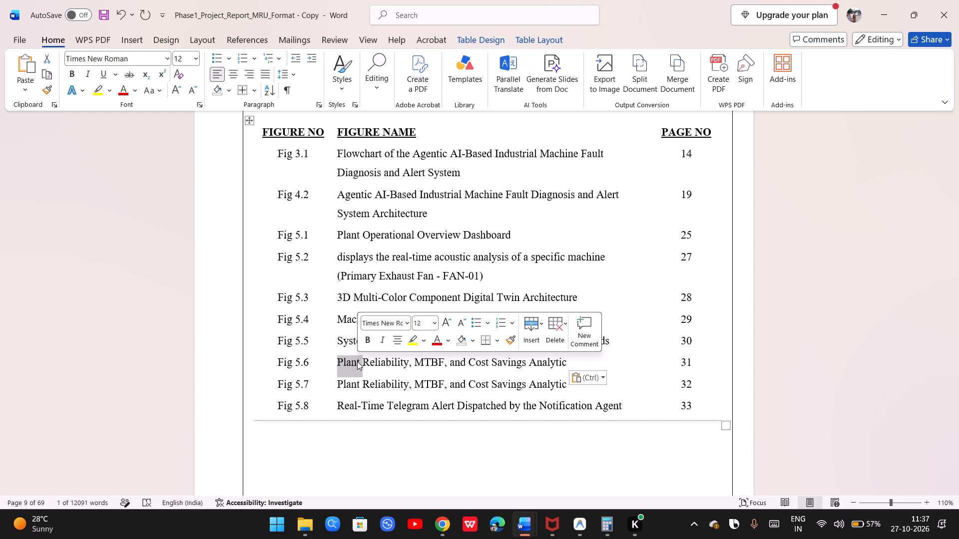
Copy the Real-Time Telegram Alert Dispatched by the Notification Agent name over the figure name in the Fig 5.7 row.
{"action": "left_click_drag", "start_coordinate": [337, 404], "coordinate": [469, 405]}
{"action": "key", "text": "ctrl+c"}
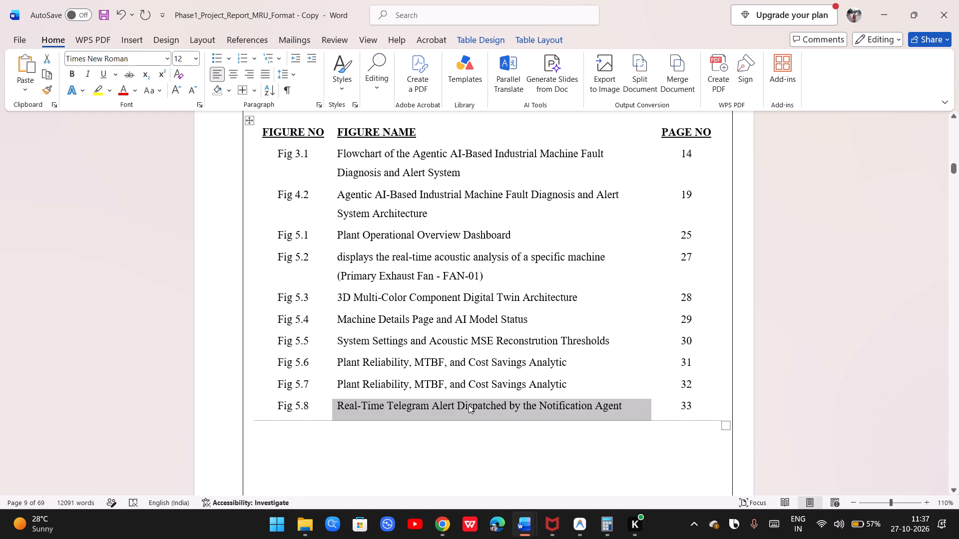
{"action": "left_click", "coordinate": [340, 383]}
{"action": "left_click_drag", "start_coordinate": [340, 383], "coordinate": [436, 384]}
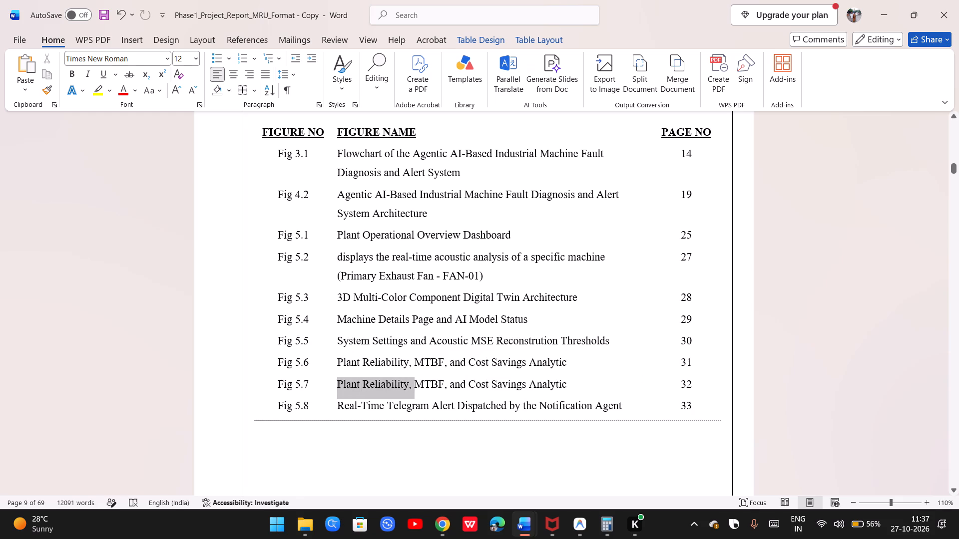
{"action": "left_click_drag", "start_coordinate": [436, 384], "coordinate": [510, 385]}
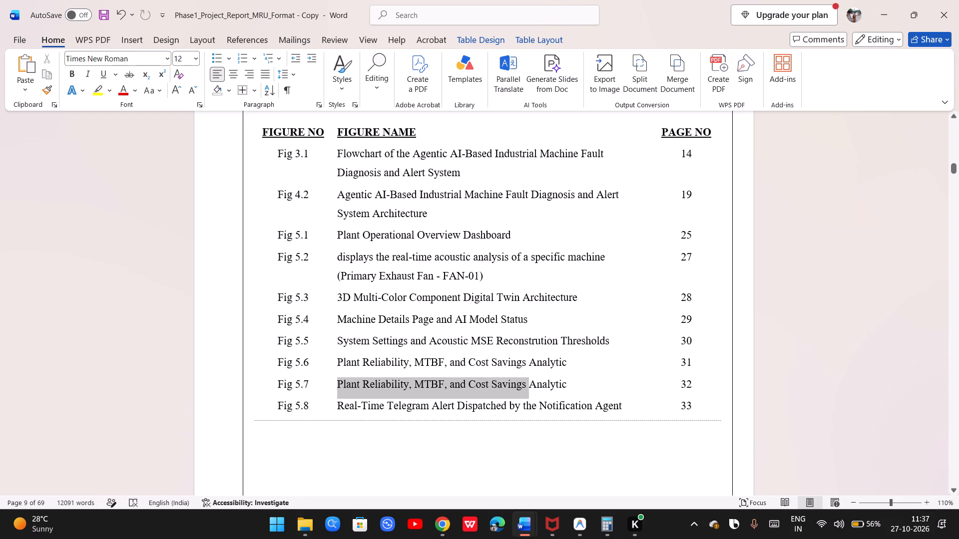
{"action": "left_click_drag", "start_coordinate": [510, 385], "coordinate": [589, 385]}
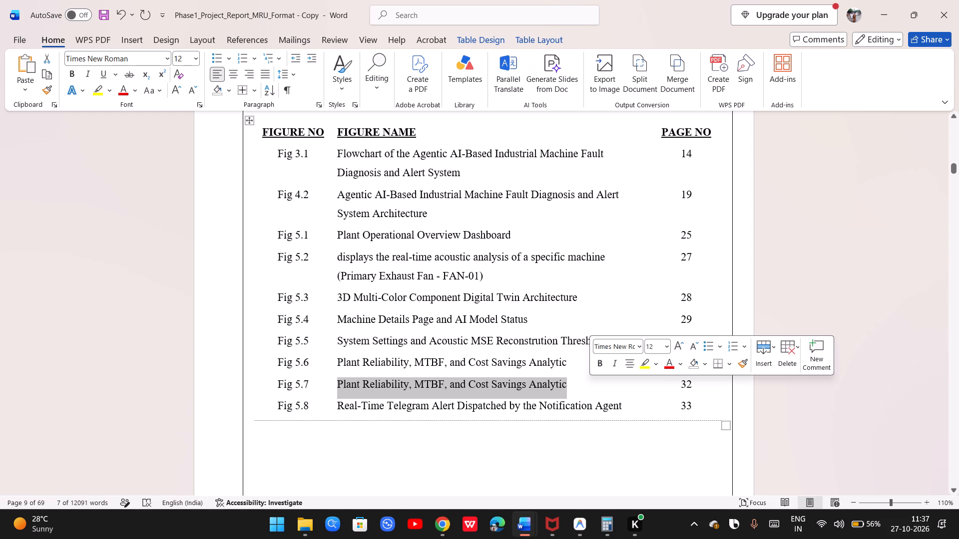
{"action": "key", "text": "ctrl+v"}
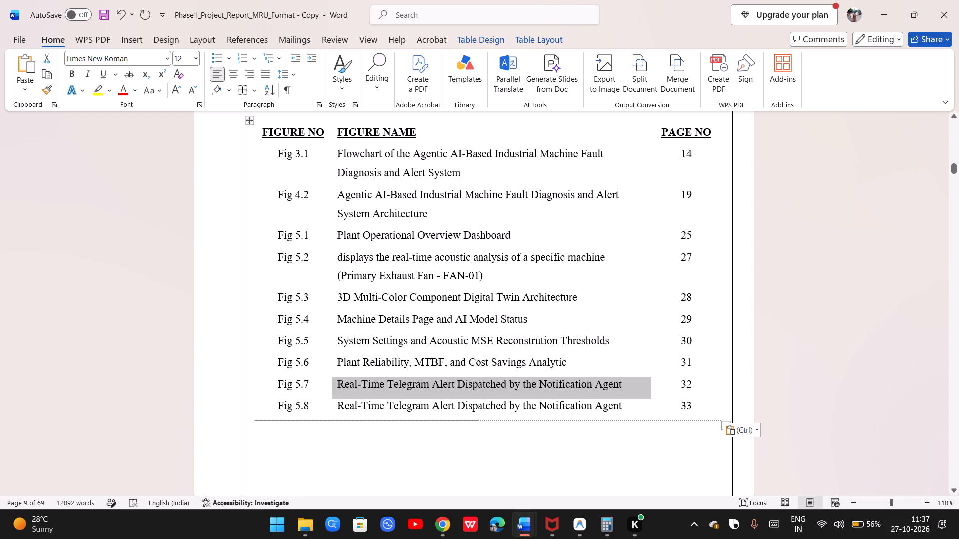
{"action": "left_click", "coordinate": [577, 376]}
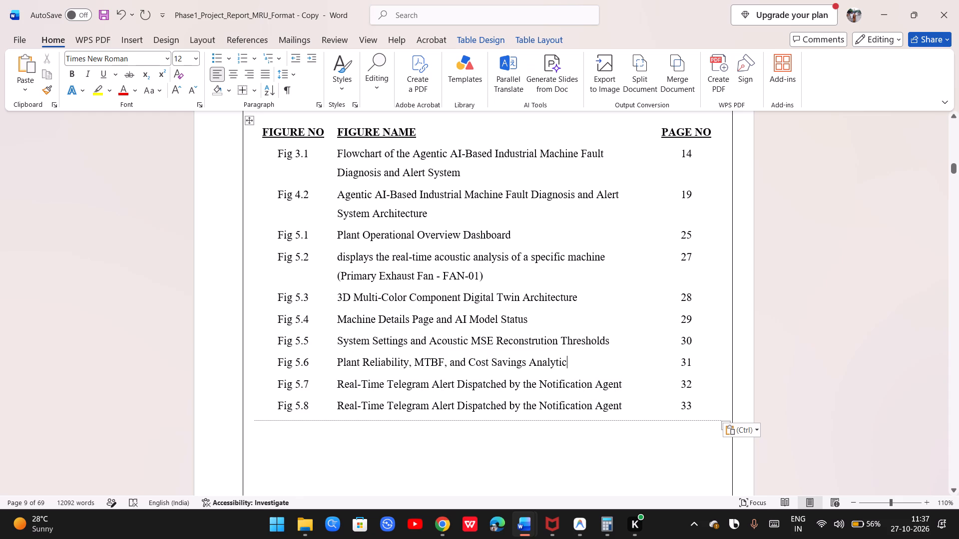
Delete the entire Fig 5.8 row from the list of figures.
{"action": "left_click_drag", "start_coordinate": [276, 406], "coordinate": [529, 407]}
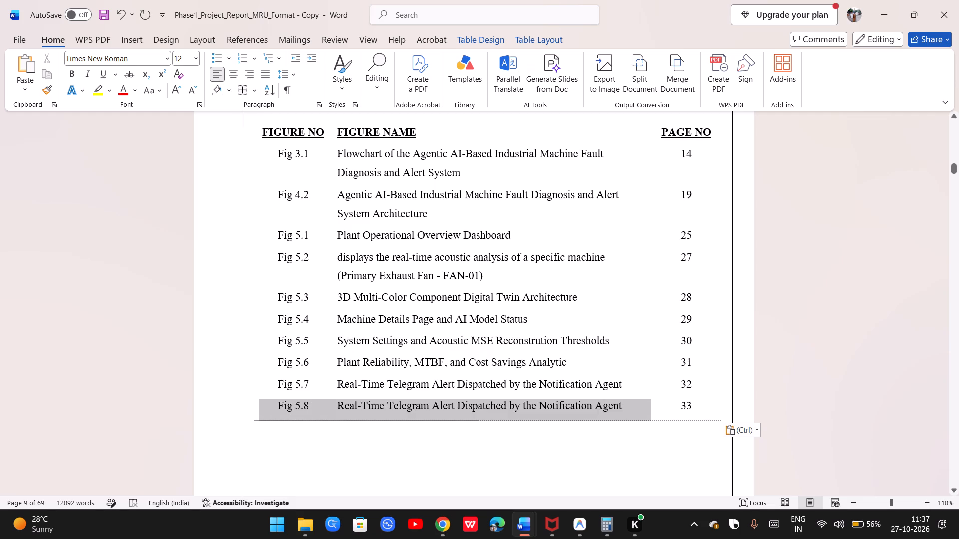
{"action": "left_click_drag", "start_coordinate": [529, 407], "coordinate": [702, 404]}
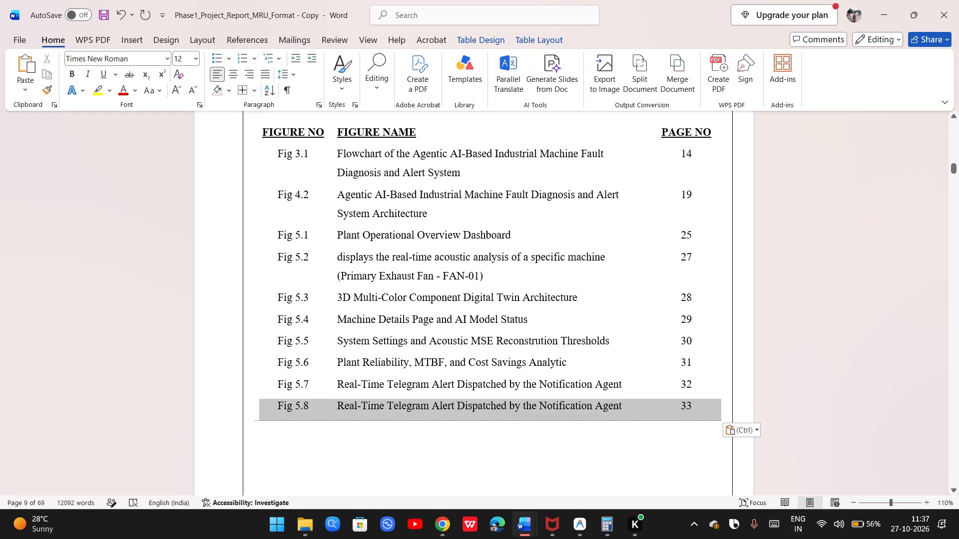
{"action": "left_click_drag", "start_coordinate": [702, 404], "coordinate": [710, 404]}
{"action": "key", "text": "BackSpace"}
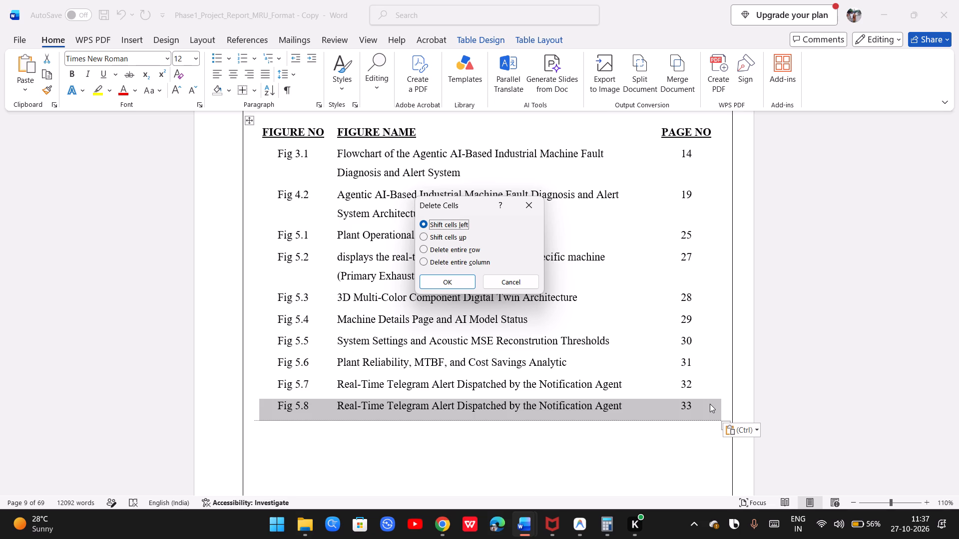
{"action": "key", "text": "BackSpace"}
{"action": "left_click", "coordinate": [425, 249]}
{"action": "left_click", "coordinate": [450, 285]}
Review the start of the list of tables and the revised list of figures from Fig 3.1 to Fig 5.7.
{"action": "scroll", "coordinate": [390, 426], "scroll_direction": "down", "scroll_amount": 7}
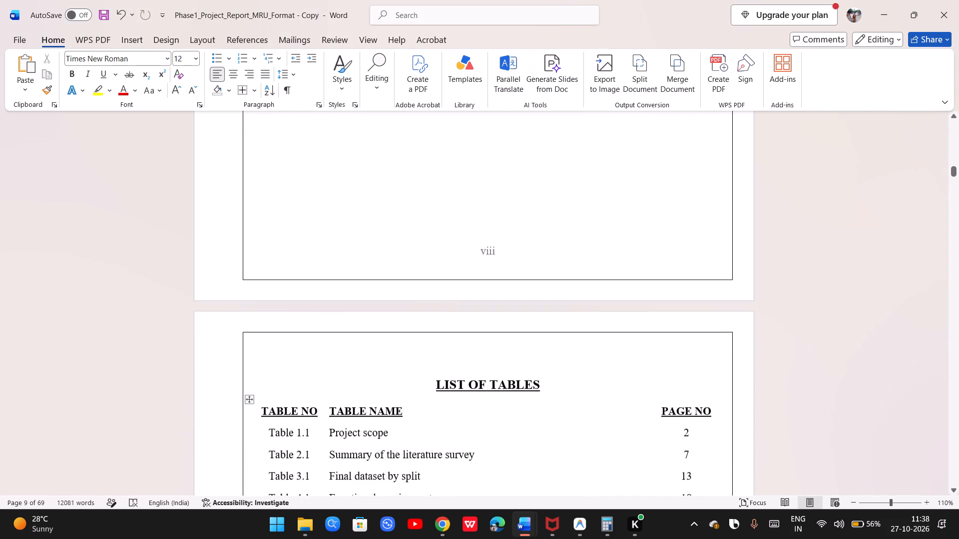
{"action": "scroll", "coordinate": [390, 426], "scroll_direction": "down", "scroll_amount": 1}
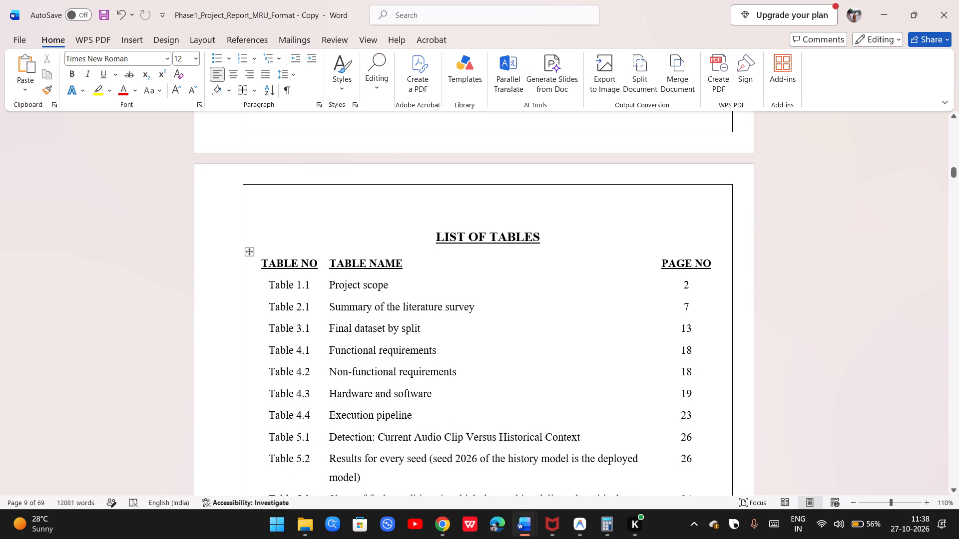
{"action": "scroll", "coordinate": [390, 426], "scroll_direction": "down", "scroll_amount": 5}
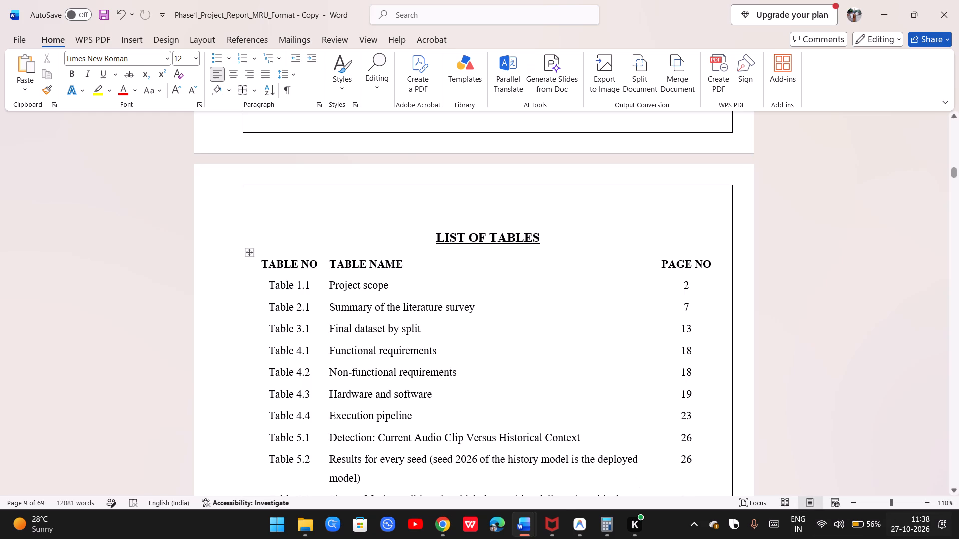
{"action": "scroll", "coordinate": [536, 389], "scroll_direction": "up", "scroll_amount": 14}
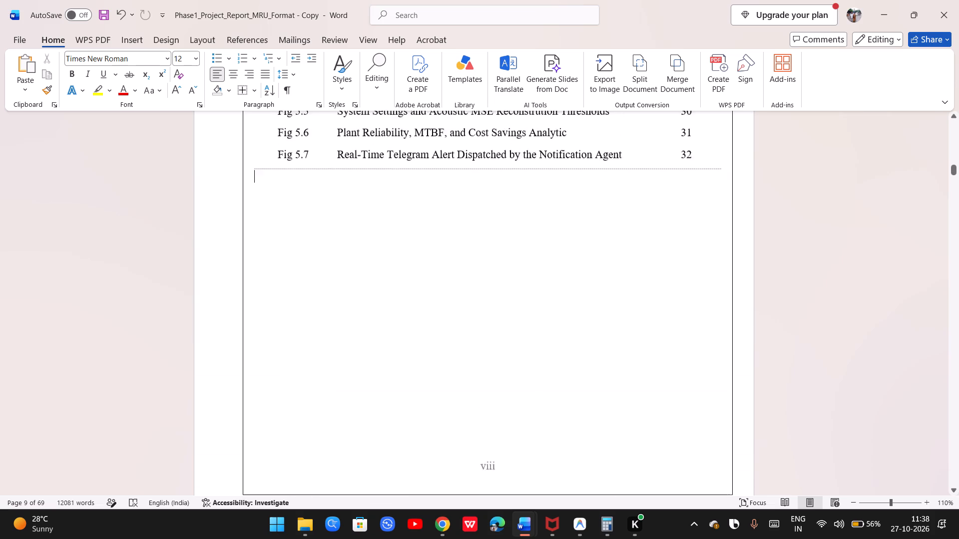
{"action": "scroll", "coordinate": [536, 389], "scroll_direction": "up", "scroll_amount": 7}
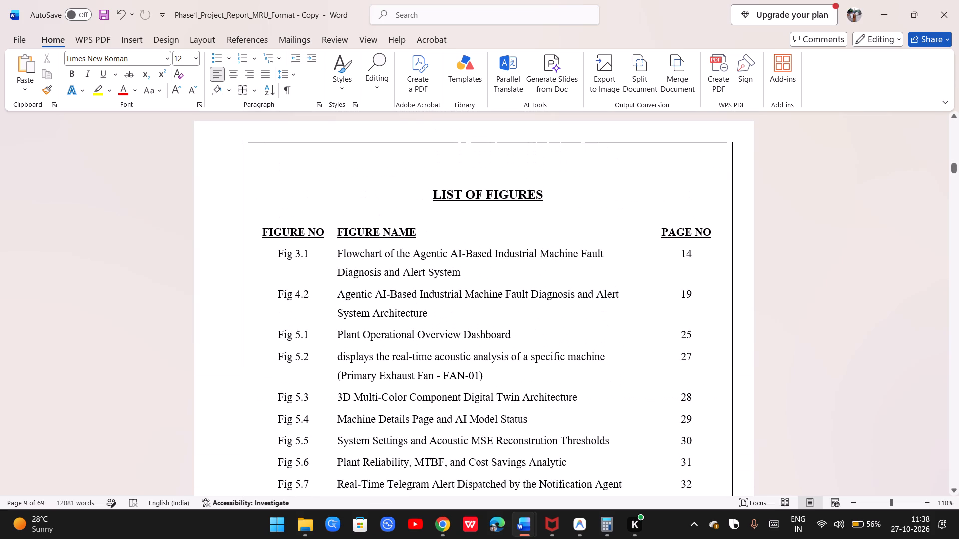
{"action": "scroll", "coordinate": [437, 368], "scroll_direction": "down", "scroll_amount": 1}
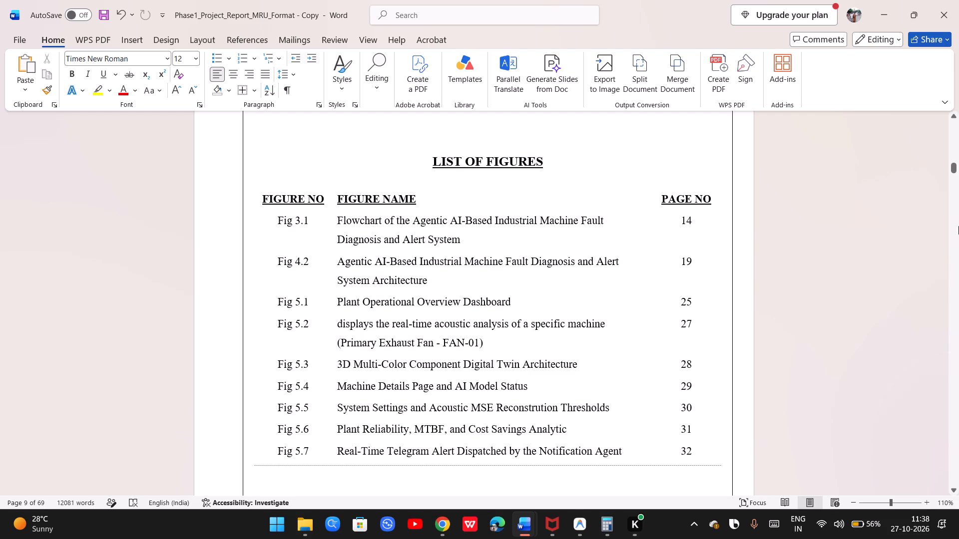
Renumber the caption of the Agentic AI-Based system flowchart in Chapter 3 as Figure 3.1.
{"action": "left_click_drag", "start_coordinate": [957, 165], "coordinate": [958, 204]}
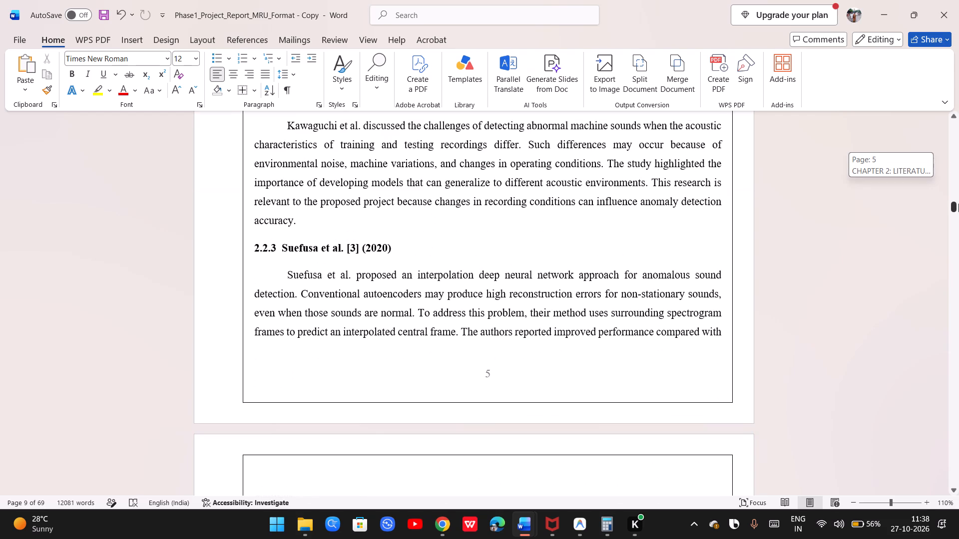
{"action": "left_click_drag", "start_coordinate": [958, 204], "coordinate": [958, 224]}
{"action": "scroll", "coordinate": [702, 369], "scroll_direction": "down", "scroll_amount": 20}
{"action": "scroll", "coordinate": [702, 369], "scroll_direction": "down", "scroll_amount": 20}
{"action": "scroll", "coordinate": [702, 369], "scroll_direction": "down", "scroll_amount": 3}
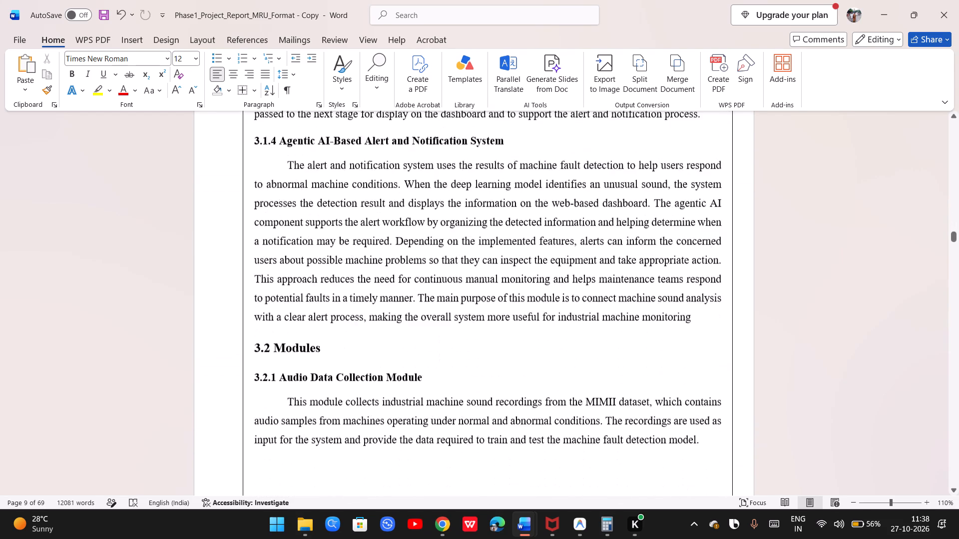
{"action": "scroll", "coordinate": [680, 397], "scroll_direction": "down", "scroll_amount": 20}
{"action": "scroll", "coordinate": [680, 397], "scroll_direction": "down", "scroll_amount": 12}
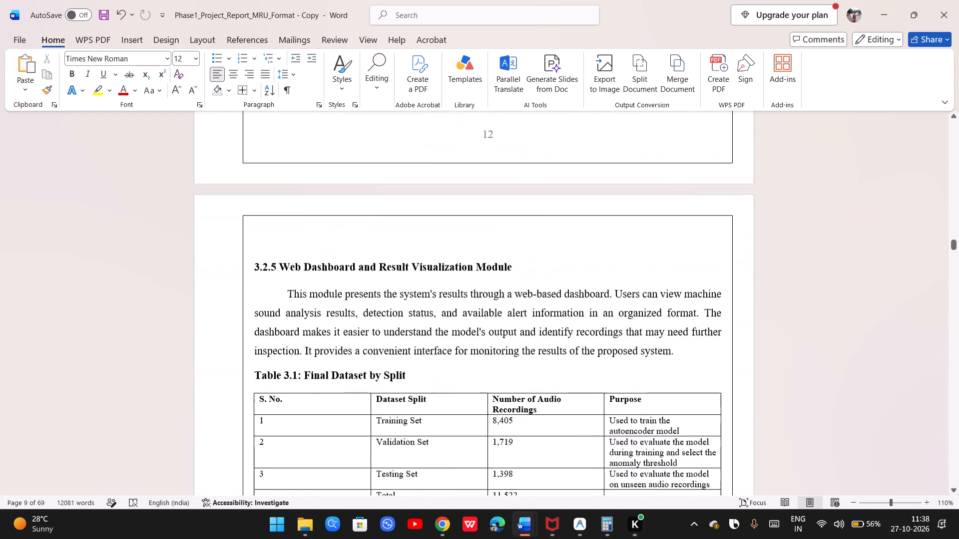
{"action": "scroll", "coordinate": [639, 391], "scroll_direction": "down", "scroll_amount": 20}
{"action": "scroll", "coordinate": [632, 393], "scroll_direction": "down", "scroll_amount": 5}
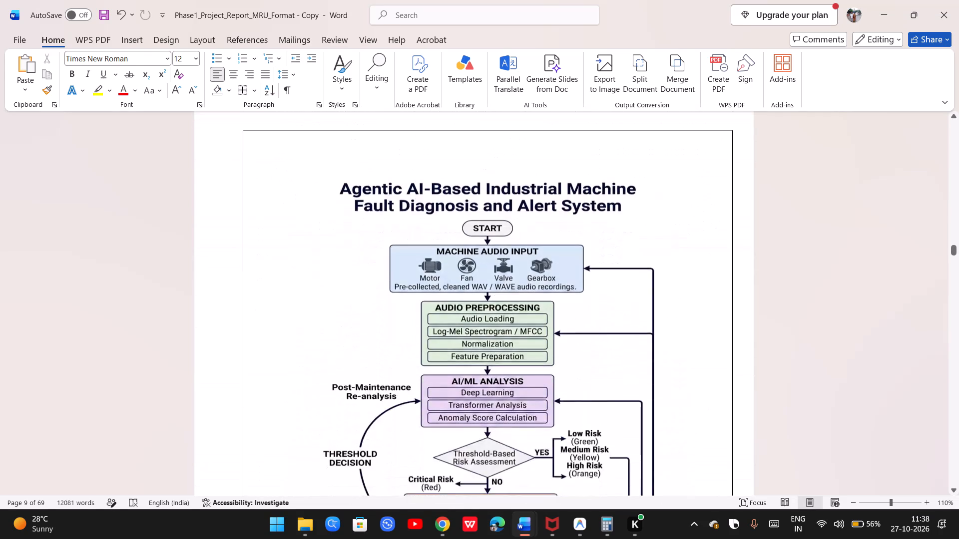
{"action": "scroll", "coordinate": [632, 393], "scroll_direction": "down", "scroll_amount": 8}
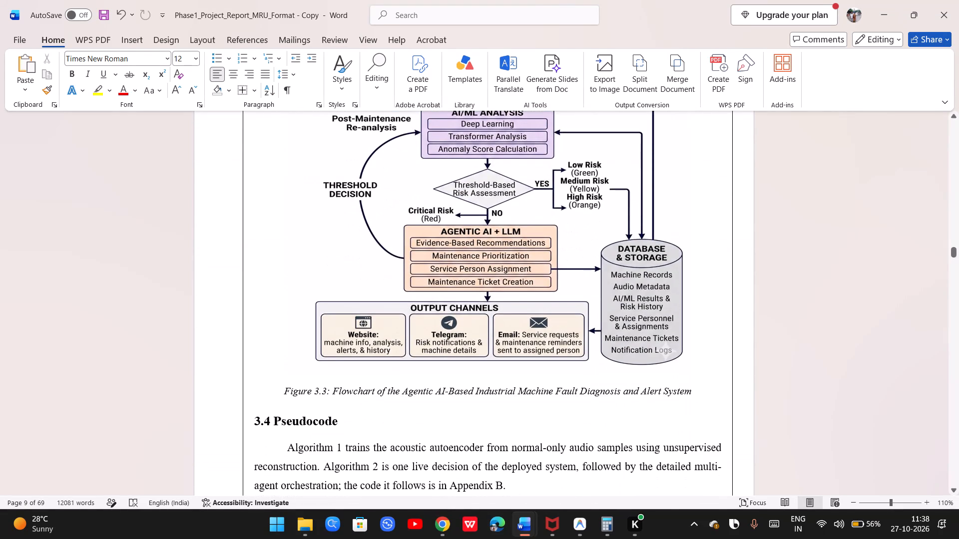
{"action": "left_click", "coordinate": [326, 392]}
{"action": "key", "text": "BackSpace"}
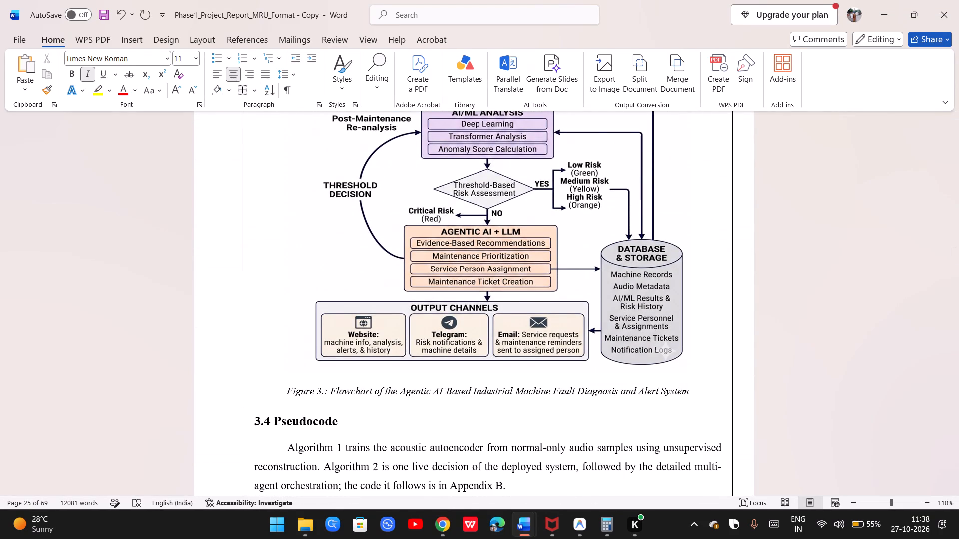
{"action": "key", "text": "1"}
Examine the pages from the Chapter 3 pseudocode to the system architecture figure in Chapter 4, checking captions and page numbers.
{"action": "scroll", "coordinate": [655, 341], "scroll_direction": "down", "scroll_amount": 4}
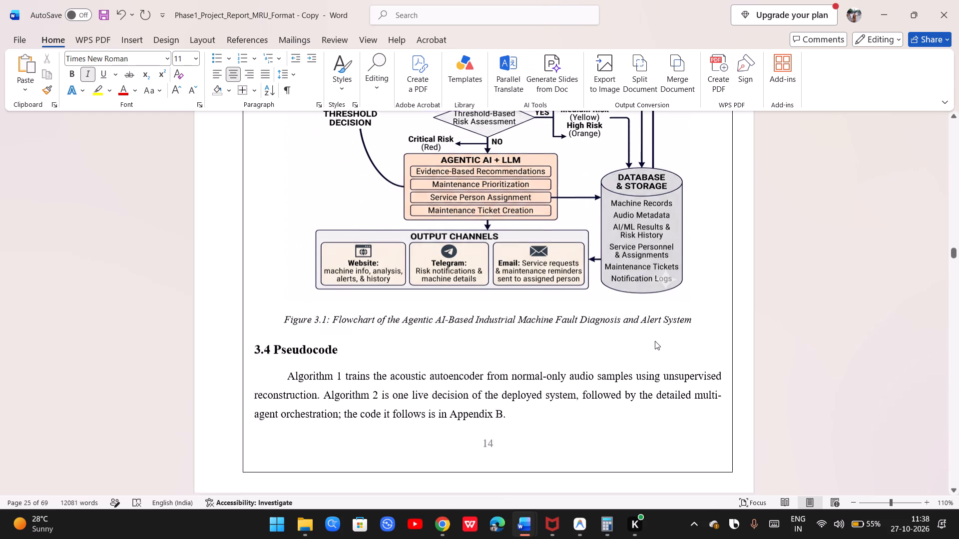
{"action": "scroll", "coordinate": [655, 341], "scroll_direction": "down", "scroll_amount": 19}
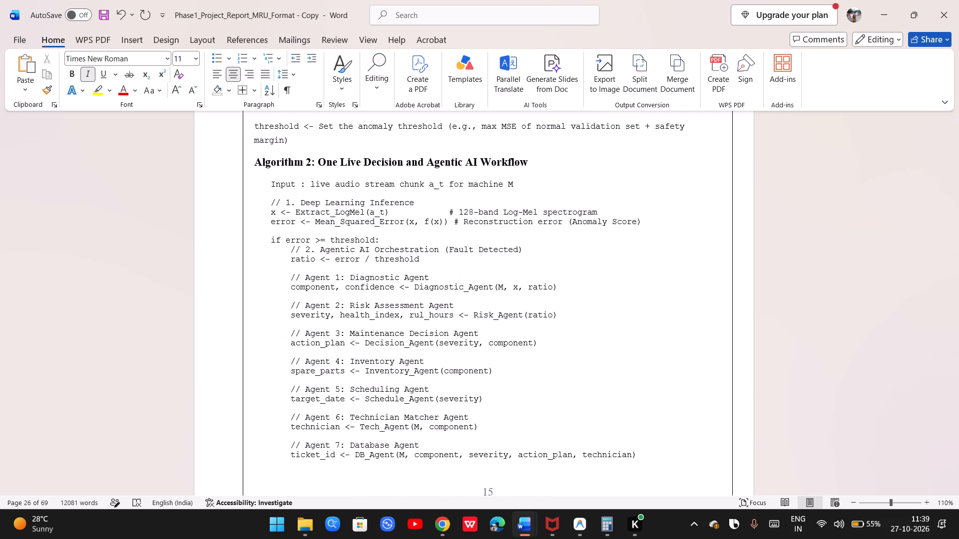
{"action": "scroll", "coordinate": [589, 350], "scroll_direction": "down", "scroll_amount": 11}
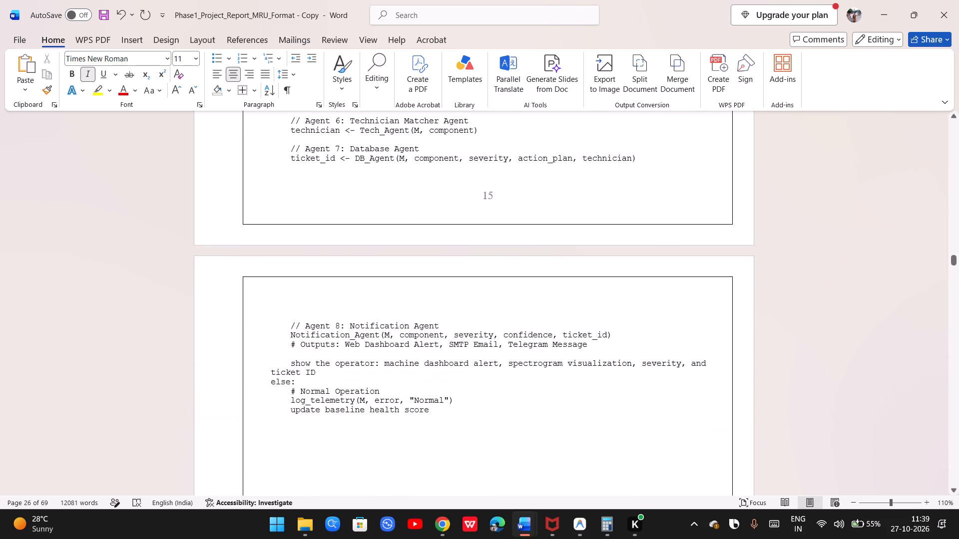
{"action": "scroll", "coordinate": [589, 350], "scroll_direction": "down", "scroll_amount": 6}
{"action": "scroll", "coordinate": [589, 350], "scroll_direction": "down", "scroll_amount": 18}
{"action": "scroll", "coordinate": [589, 350], "scroll_direction": "down", "scroll_amount": 5}
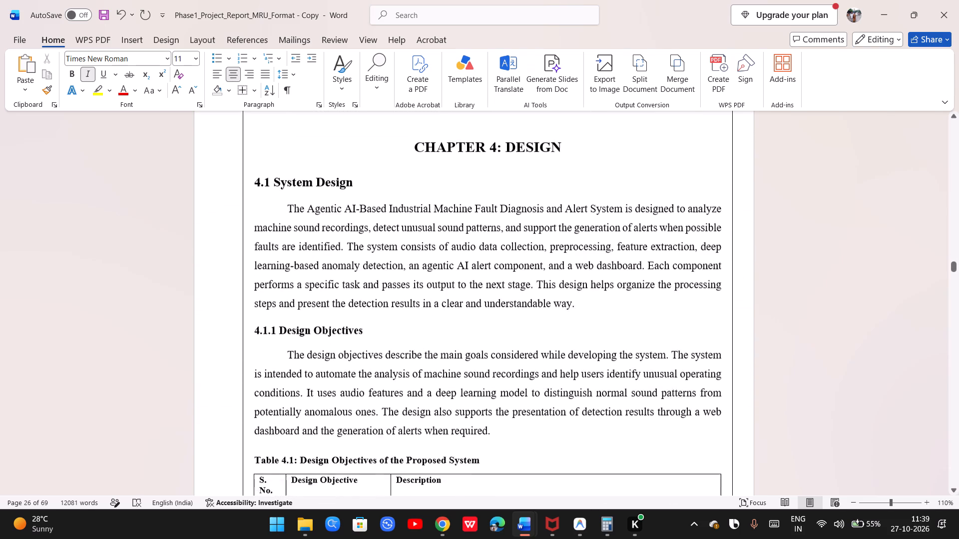
{"action": "scroll", "coordinate": [589, 350], "scroll_direction": "down", "scroll_amount": 9}
{"action": "scroll", "coordinate": [584, 347], "scroll_direction": "up", "scroll_amount": 4}
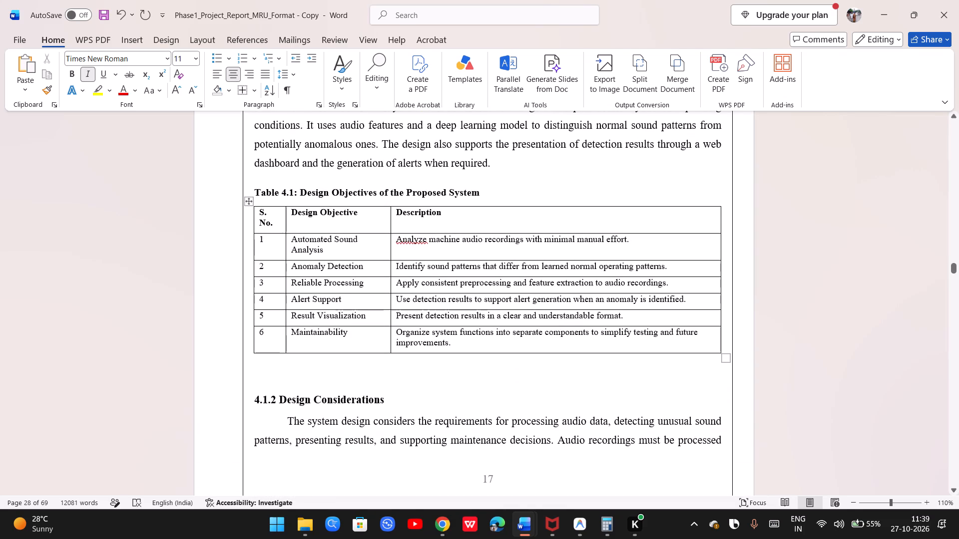
{"action": "scroll", "coordinate": [505, 295], "scroll_direction": "down", "scroll_amount": 17}
{"action": "scroll", "coordinate": [505, 295], "scroll_direction": "down", "scroll_amount": 5}
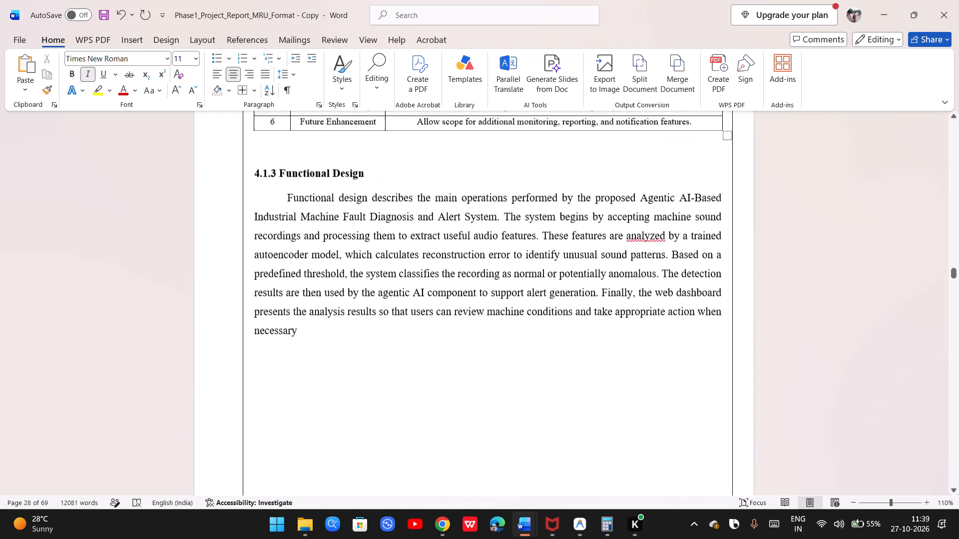
{"action": "scroll", "coordinate": [505, 295], "scroll_direction": "down", "scroll_amount": 9}
{"action": "scroll", "coordinate": [505, 295], "scroll_direction": "down", "scroll_amount": 16}
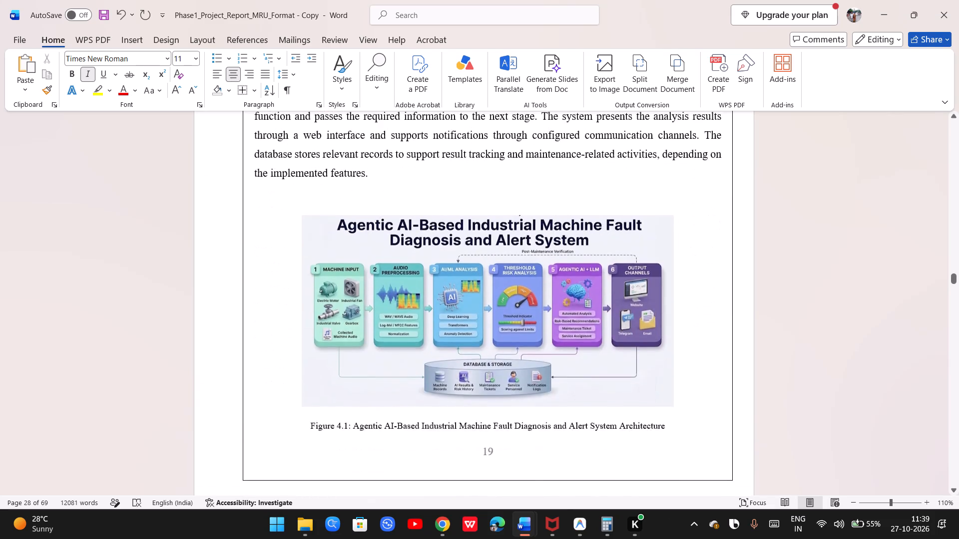
{"action": "scroll", "coordinate": [505, 295], "scroll_direction": "down", "scroll_amount": 4}
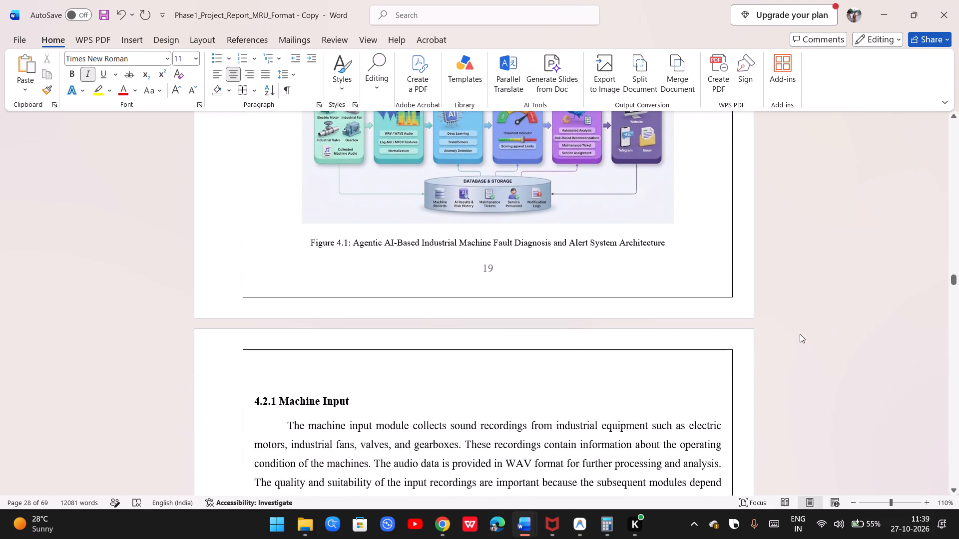
{"action": "scroll", "coordinate": [573, 345], "scroll_direction": "down", "scroll_amount": 11}
{"action": "left_click_drag", "start_coordinate": [954, 282], "coordinate": [955, 287]}
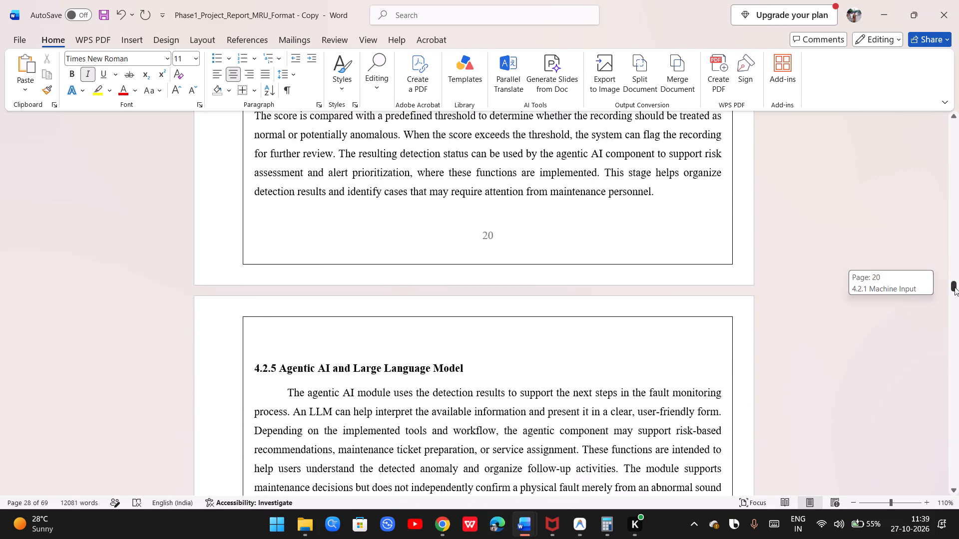
{"action": "left_click_drag", "start_coordinate": [955, 287], "coordinate": [954, 310]}
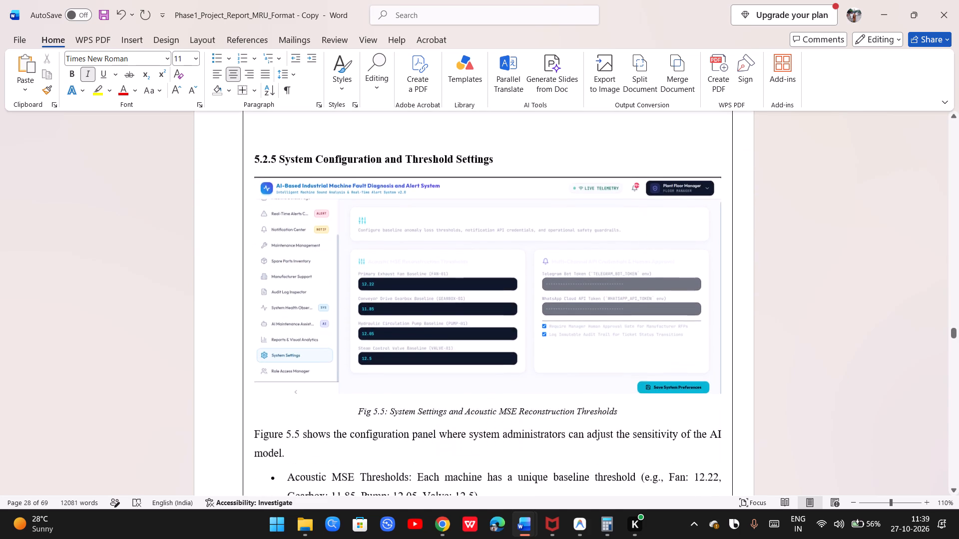
{"action": "scroll", "coordinate": [520, 355], "scroll_direction": "down", "scroll_amount": 18}
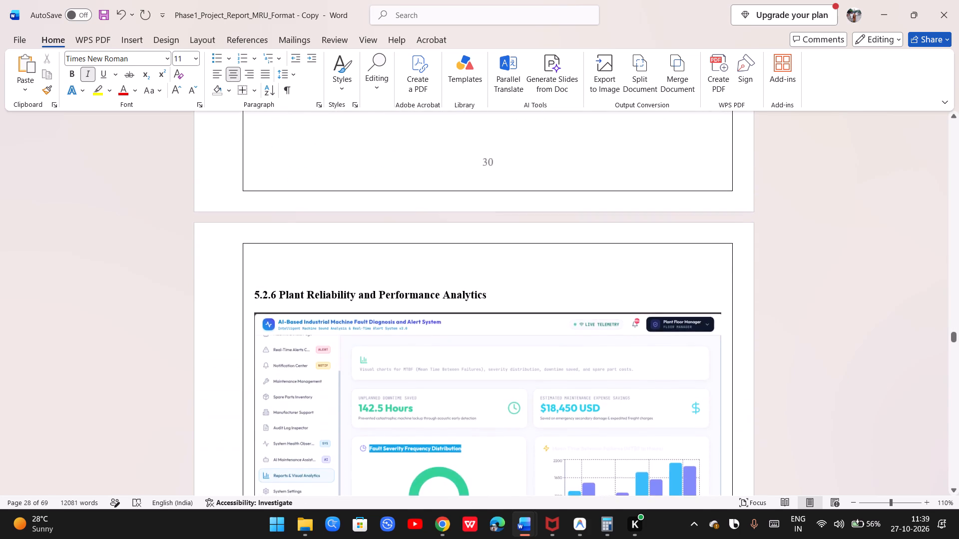
{"action": "scroll", "coordinate": [520, 355], "scroll_direction": "down", "scroll_amount": 19}
{"action": "scroll", "coordinate": [520, 355], "scroll_direction": "down", "scroll_amount": 2}
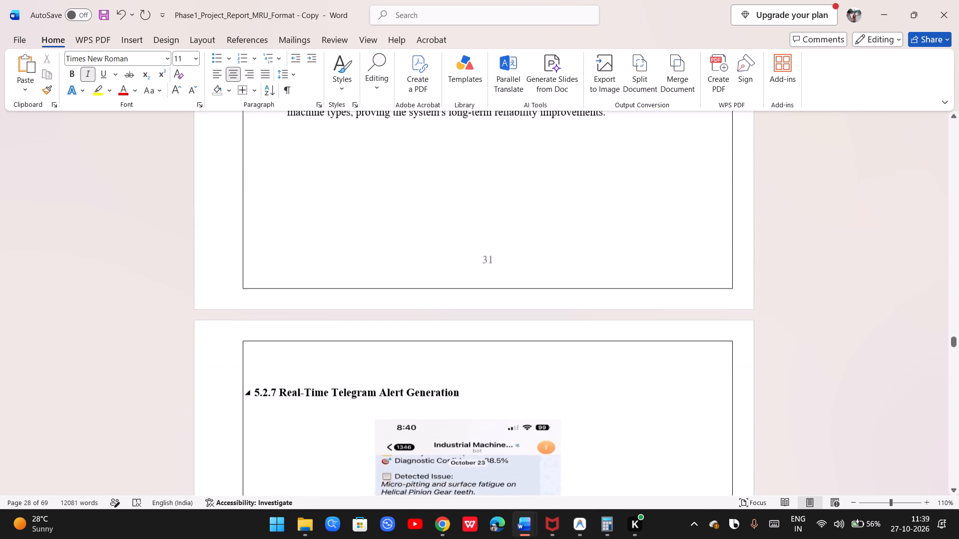
{"action": "scroll", "coordinate": [520, 355], "scroll_direction": "down", "scroll_amount": 14}
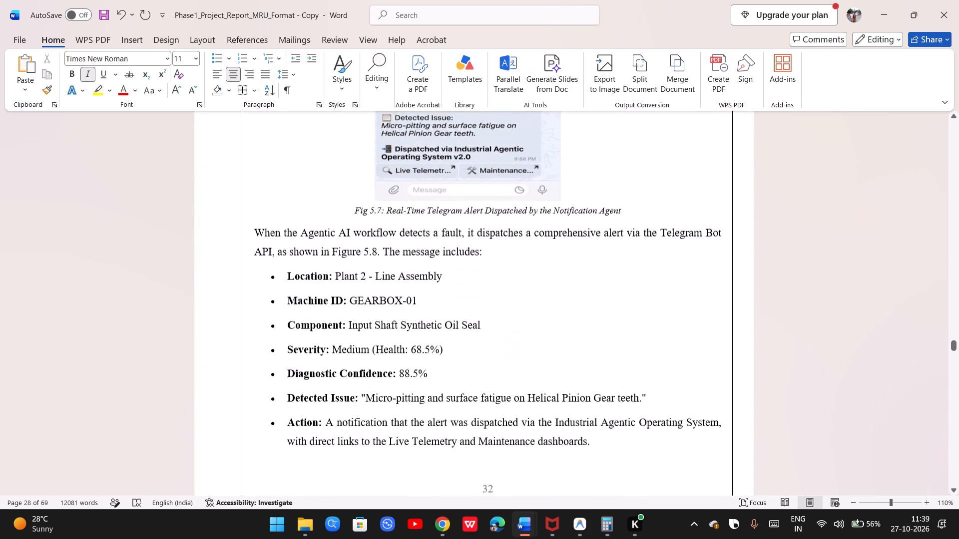
{"action": "scroll", "coordinate": [520, 355], "scroll_direction": "down", "scroll_amount": 20}
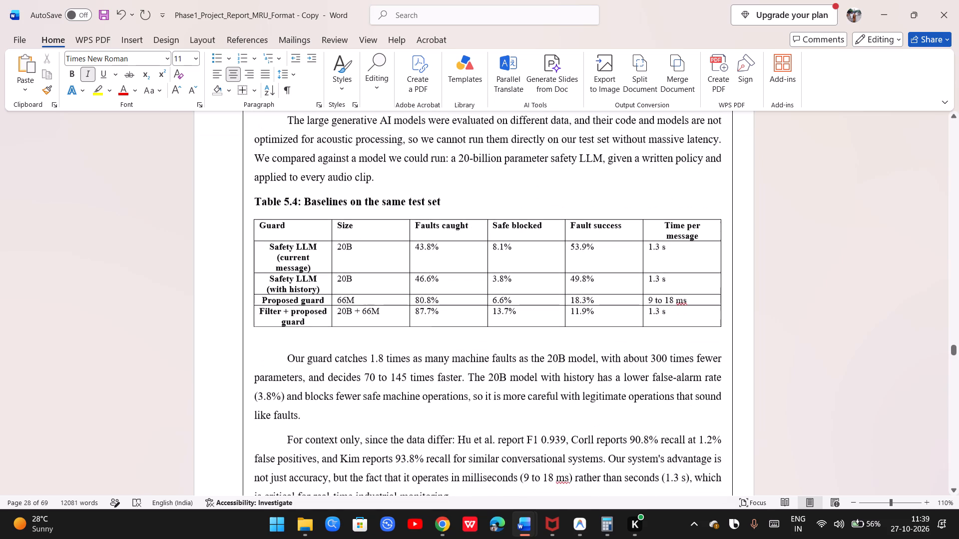
Return to the front matter and review the list of figures from Fig 3.1 to Fig 5.7 against the chapter captions.
{"action": "left_click_drag", "start_coordinate": [956, 347], "coordinate": [953, 235]}
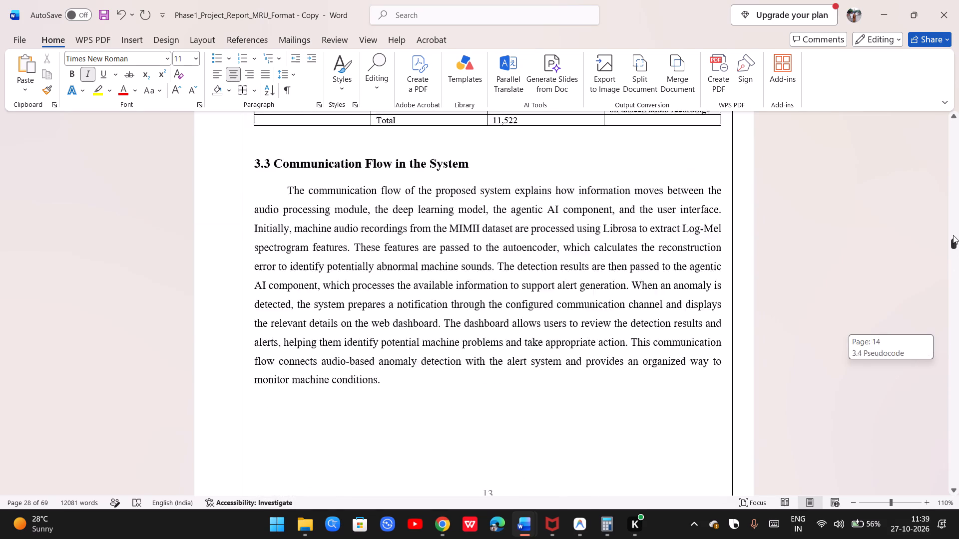
{"action": "left_click_drag", "start_coordinate": [953, 235], "coordinate": [942, 177]}
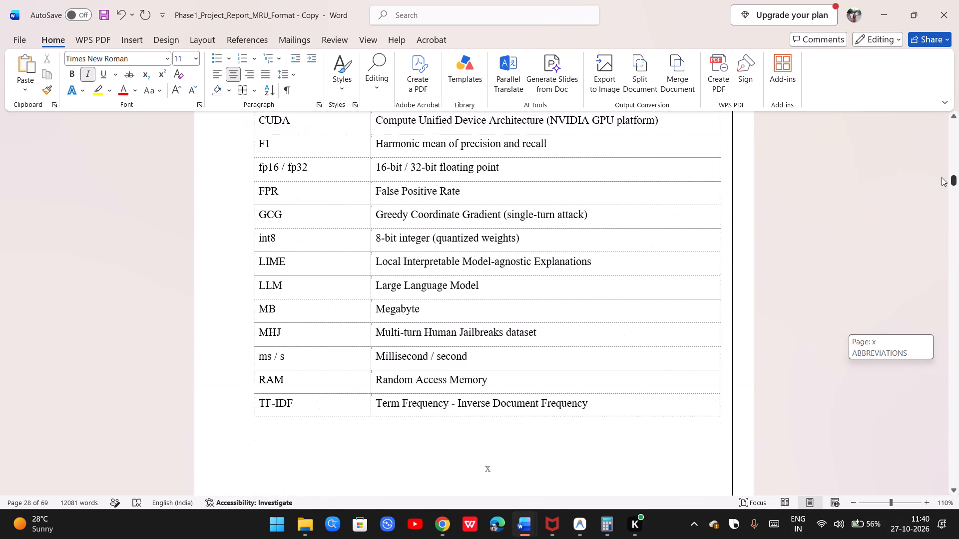
{"action": "left_click_drag", "start_coordinate": [942, 177], "coordinate": [941, 167]}
{"action": "scroll", "coordinate": [603, 384], "scroll_direction": "down", "scroll_amount": 12}
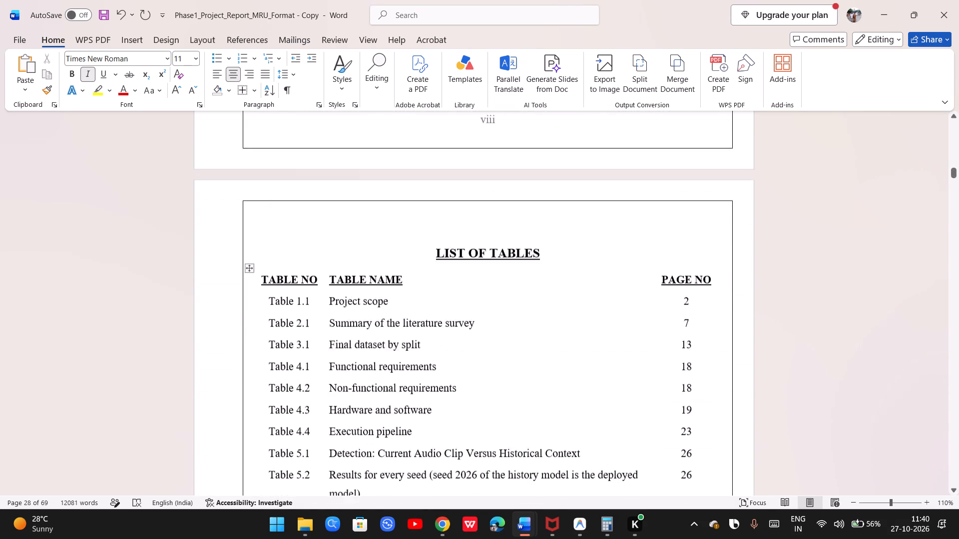
{"action": "scroll", "coordinate": [601, 386], "scroll_direction": "up", "scroll_amount": 20}
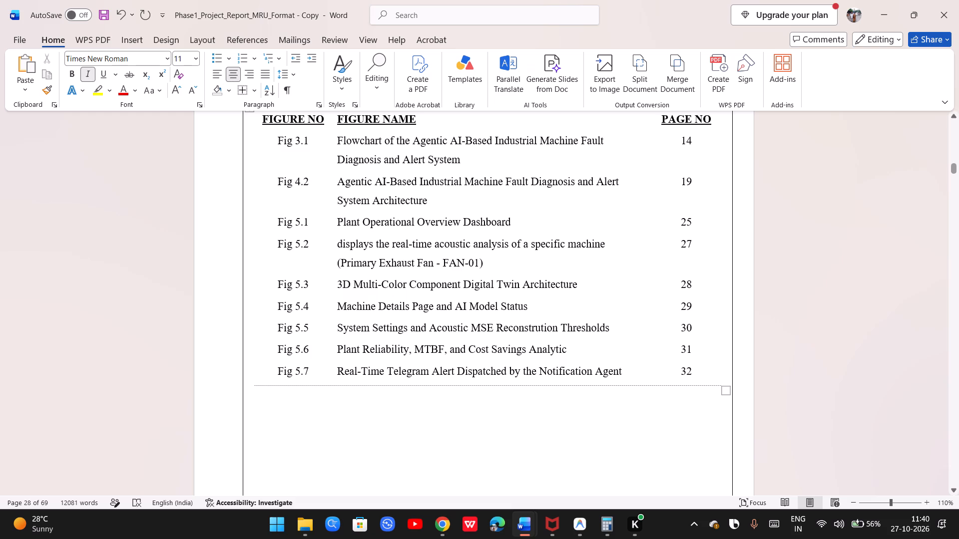
Set the page number of Table 1.1, Project scope, to 3 in the list of tables.
{"action": "scroll", "coordinate": [595, 362], "scroll_direction": "down", "scroll_amount": 19}
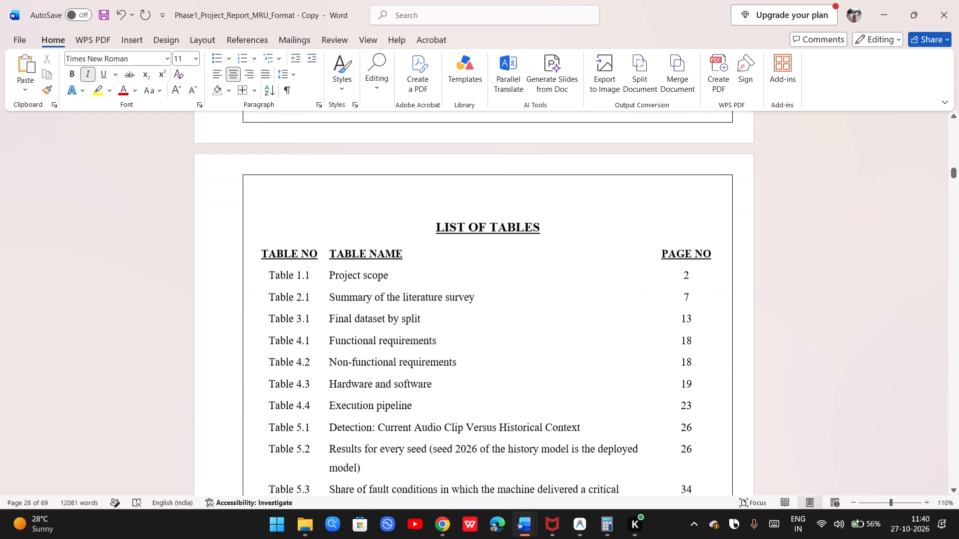
{"action": "scroll", "coordinate": [596, 367], "scroll_direction": "down", "scroll_amount": 1}
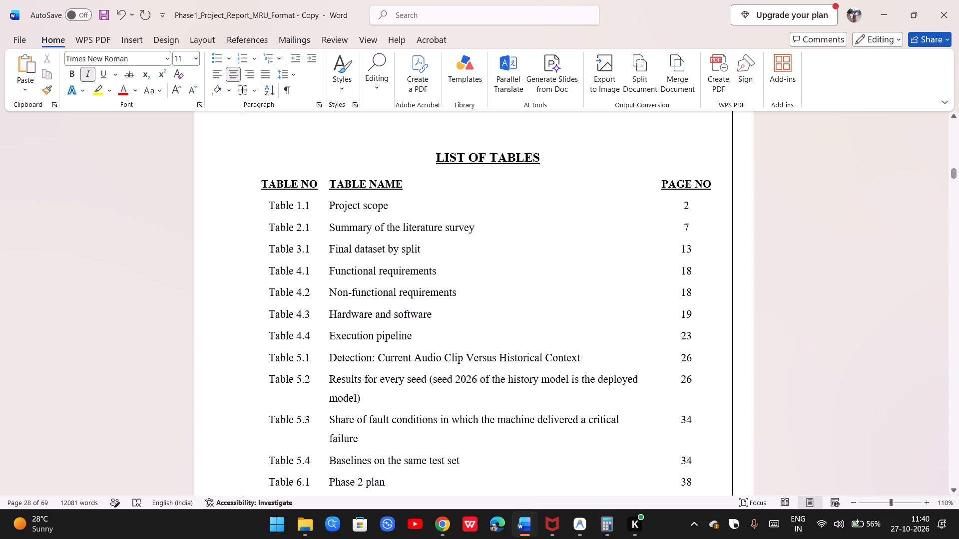
{"action": "left_click", "coordinate": [694, 206]}
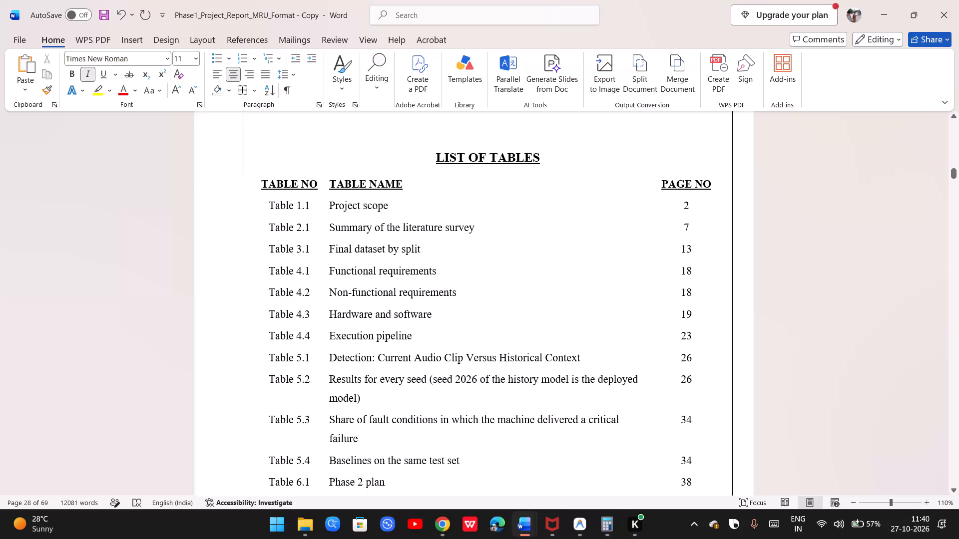
{"action": "key", "text": "BackSpace"}
{"action": "key", "text": "3"}
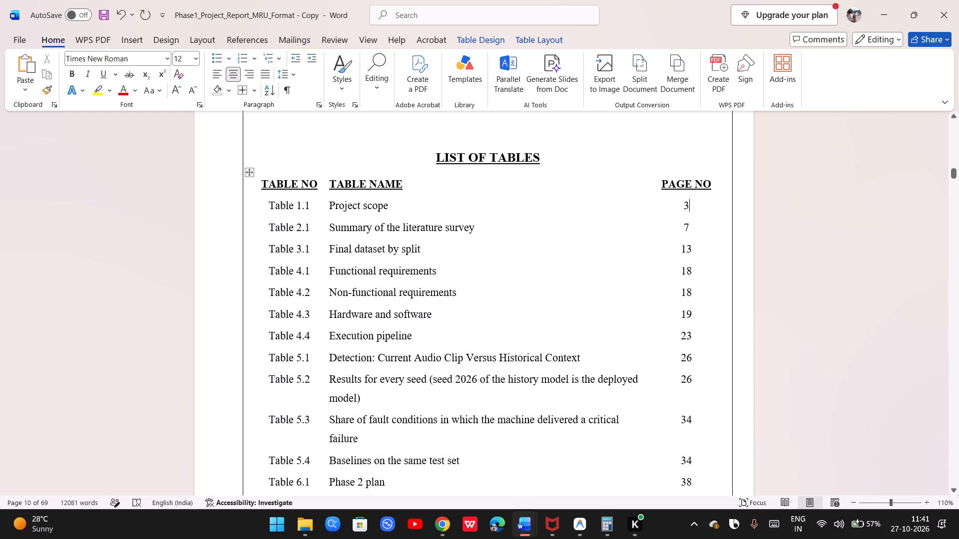
Set the page number of Table 2.1, Summary of the literature survey, to 8 in the list of tables.
{"action": "left_click", "coordinate": [688, 226]}
{"action": "key", "text": "BackSpace"}
{"action": "key", "text": "8"}
Remove the final digit of the page number for Table 3.1, Final dataset by split, in the list of tables.
{"action": "left_click", "coordinate": [696, 250]}
{"action": "key", "text": "BackSpace"}
{"action": "key", "text": "2"}
{"action": "key", "text": "BackSpace"}
Delete the Table 3.1 dataset table by source (Fan, Pump, Valve, Gearbox) and its caption, located before section 3.2.5 in Chapter 3.
{"action": "left_click_drag", "start_coordinate": [953, 173], "coordinate": [956, 183]}
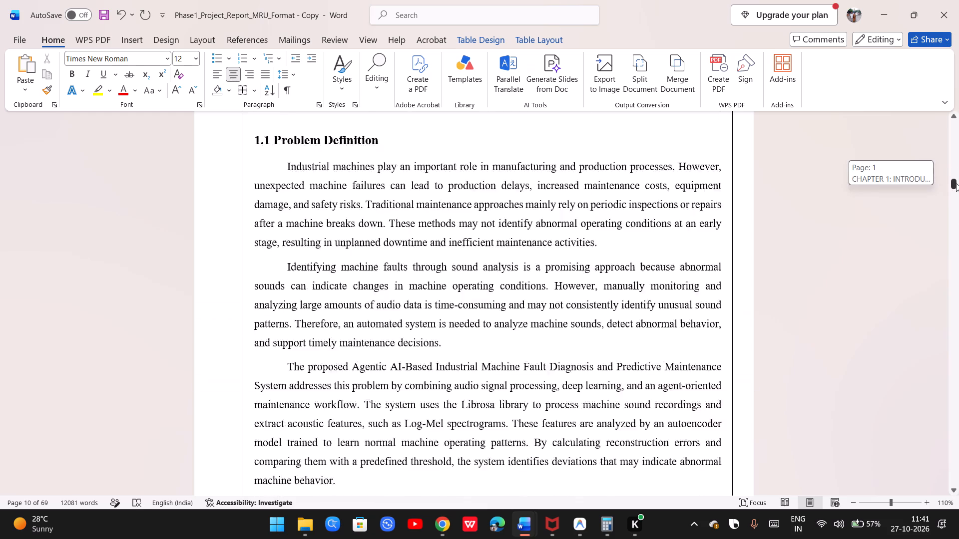
{"action": "left_click_drag", "start_coordinate": [956, 183], "coordinate": [958, 211]}
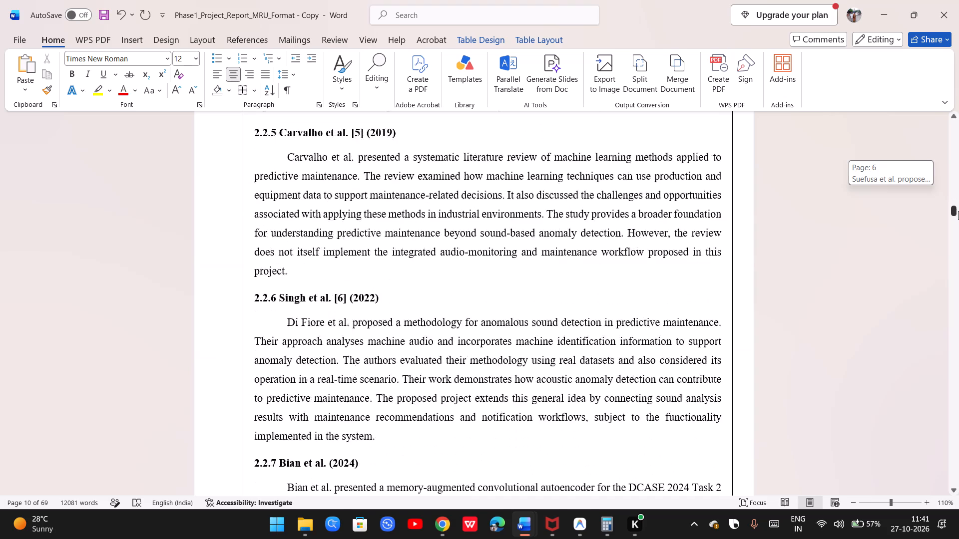
{"action": "left_click_drag", "start_coordinate": [958, 211], "coordinate": [958, 231]}
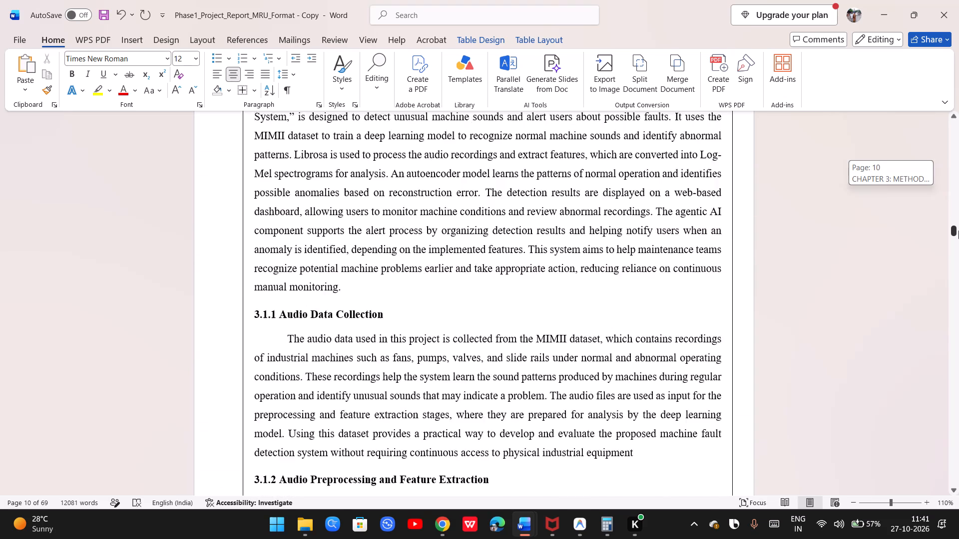
{"action": "left_click_drag", "start_coordinate": [958, 231], "coordinate": [958, 242]}
{"action": "scroll", "coordinate": [280, 185], "scroll_direction": "up", "scroll_amount": 1}
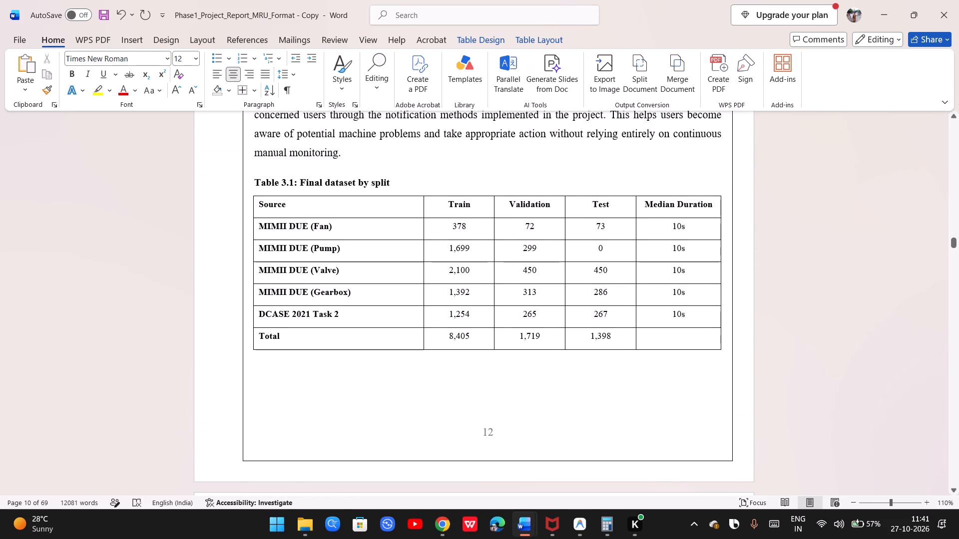
{"action": "left_click_drag", "start_coordinate": [253, 180], "coordinate": [408, 380]}
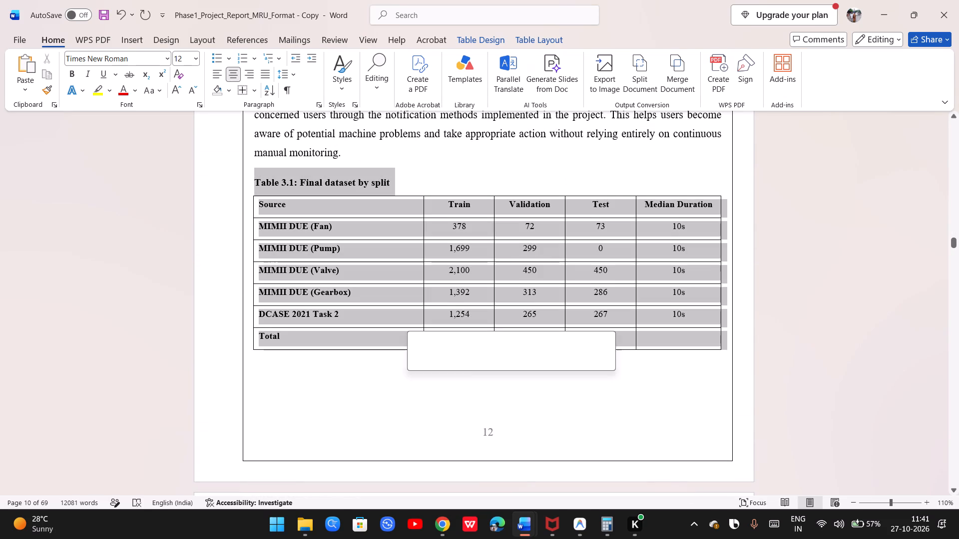
{"action": "scroll", "coordinate": [414, 386], "scroll_direction": "down", "scroll_amount": 7}
{"action": "key", "text": "BackSpace"}
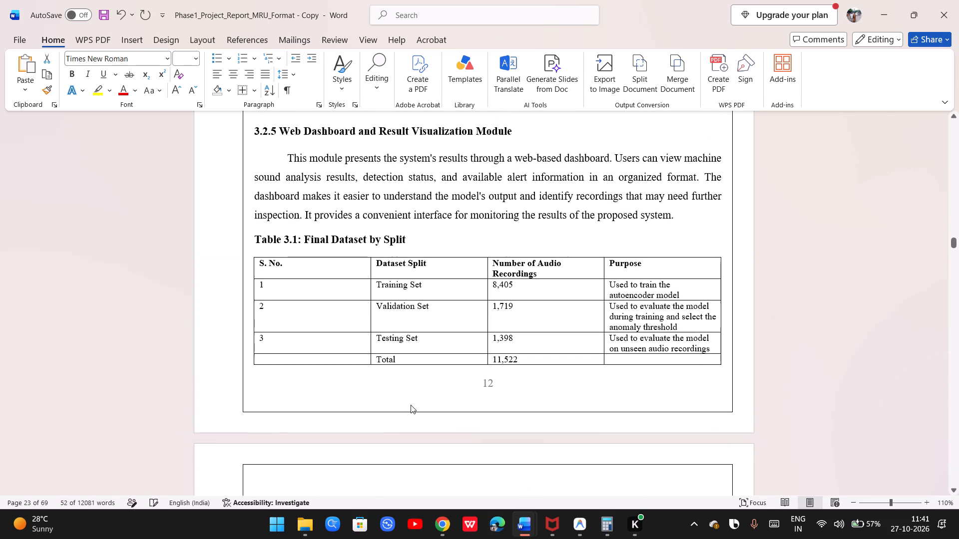
Check the layout of sections 3.2.3 to 3.2.5 and the remaining Table 3.1 with its page number.
{"action": "scroll", "coordinate": [411, 405], "scroll_direction": "up", "scroll_amount": 6}
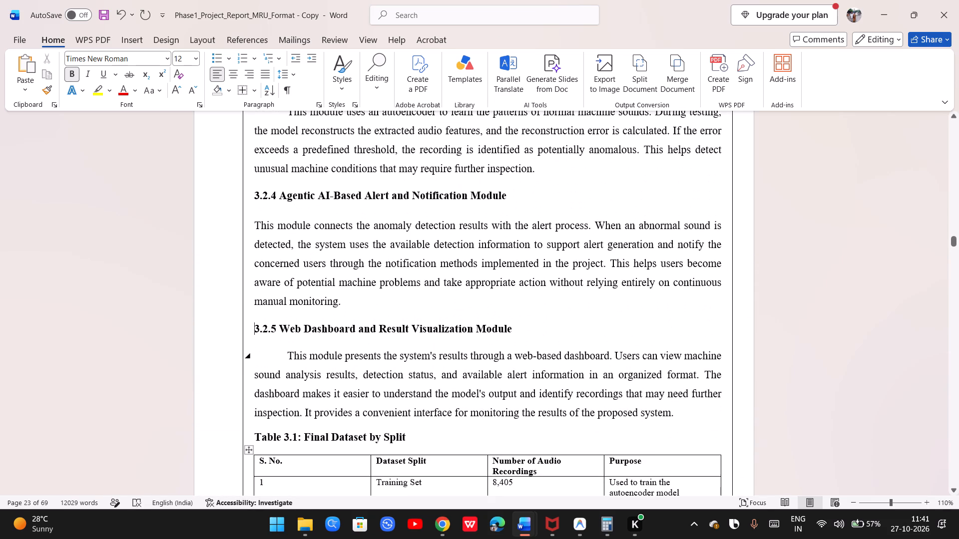
{"action": "scroll", "coordinate": [652, 337], "scroll_direction": "up", "scroll_amount": 3}
{"action": "scroll", "coordinate": [655, 349], "scroll_direction": "down", "scroll_amount": 2}
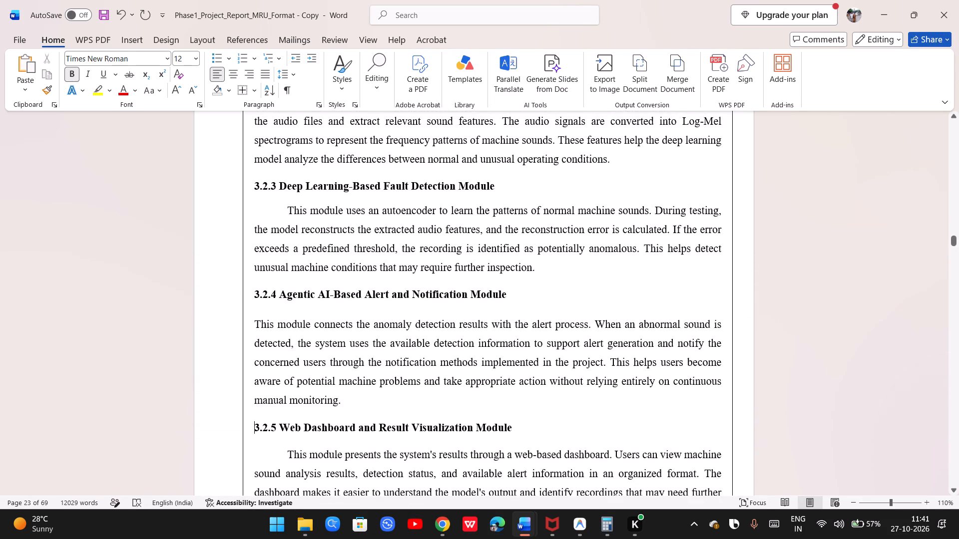
{"action": "scroll", "coordinate": [654, 349], "scroll_direction": "down", "scroll_amount": 3}
{"action": "scroll", "coordinate": [368, 535], "scroll_direction": "down", "scroll_amount": 2}
{"action": "scroll", "coordinate": [336, 404], "scroll_direction": "down", "scroll_amount": 2}
{"action": "left_click", "coordinate": [338, 401]}
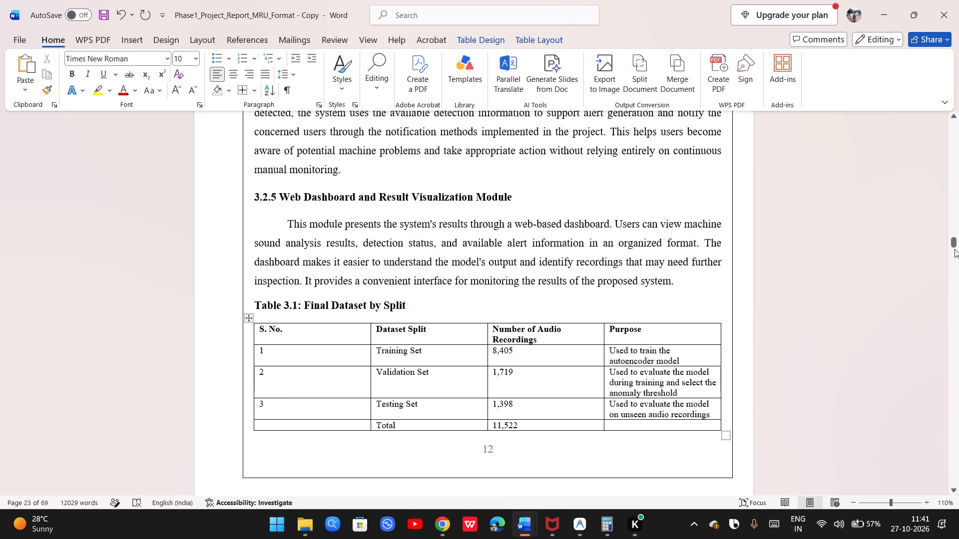
Return to the list of tables and complete the page number of Table 3.1, Final dataset by split, as 12.
{"action": "left_click_drag", "start_coordinate": [953, 243], "coordinate": [954, 226]}
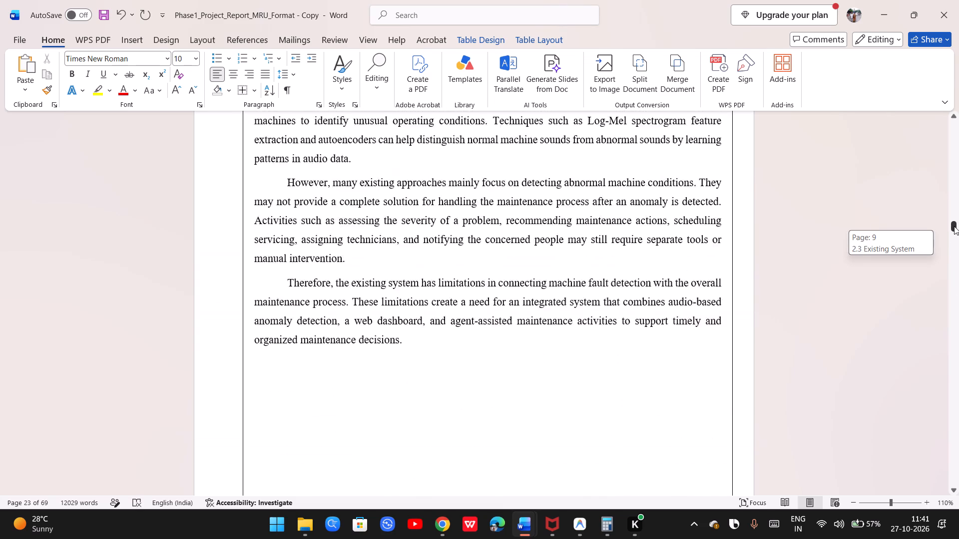
{"action": "left_click_drag", "start_coordinate": [954, 226], "coordinate": [956, 215]}
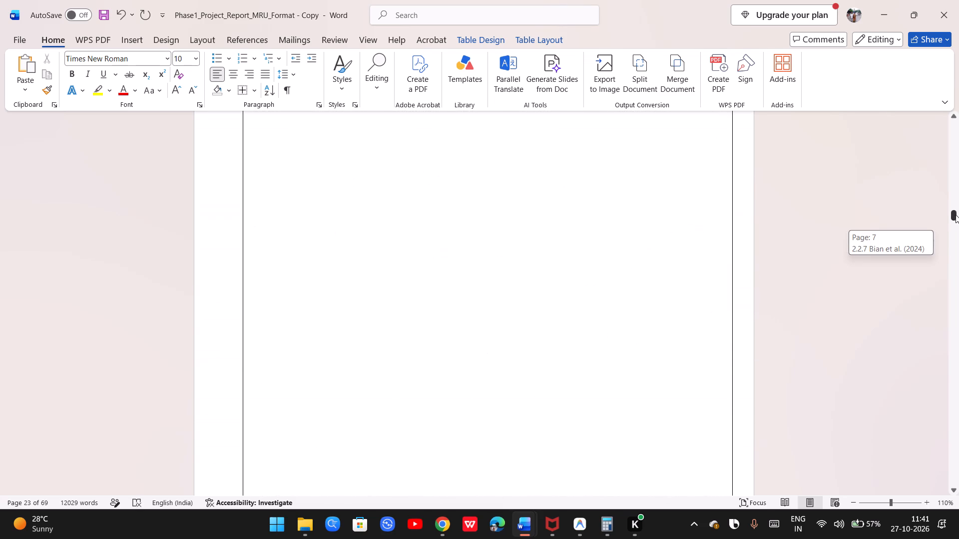
{"action": "left_click_drag", "start_coordinate": [956, 215], "coordinate": [956, 202]}
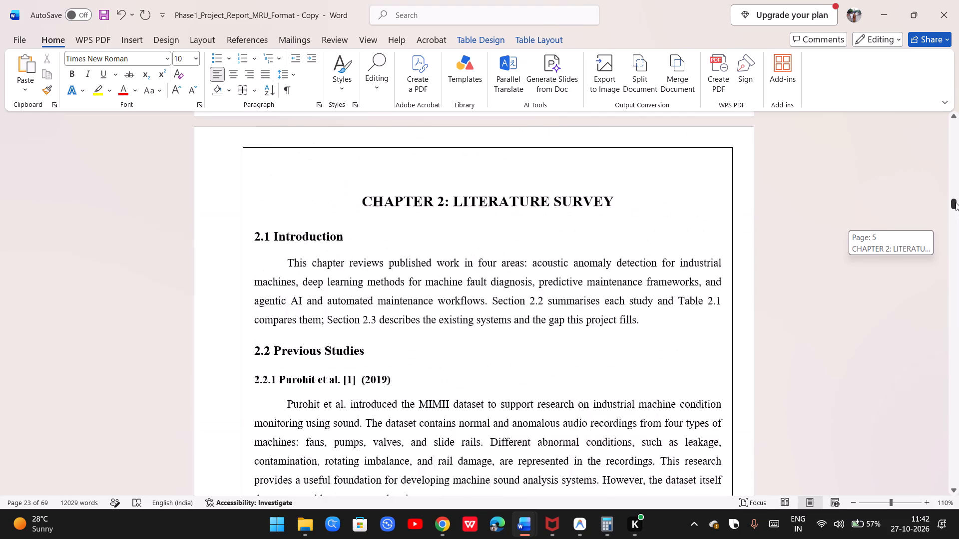
{"action": "left_click_drag", "start_coordinate": [956, 202], "coordinate": [956, 177]}
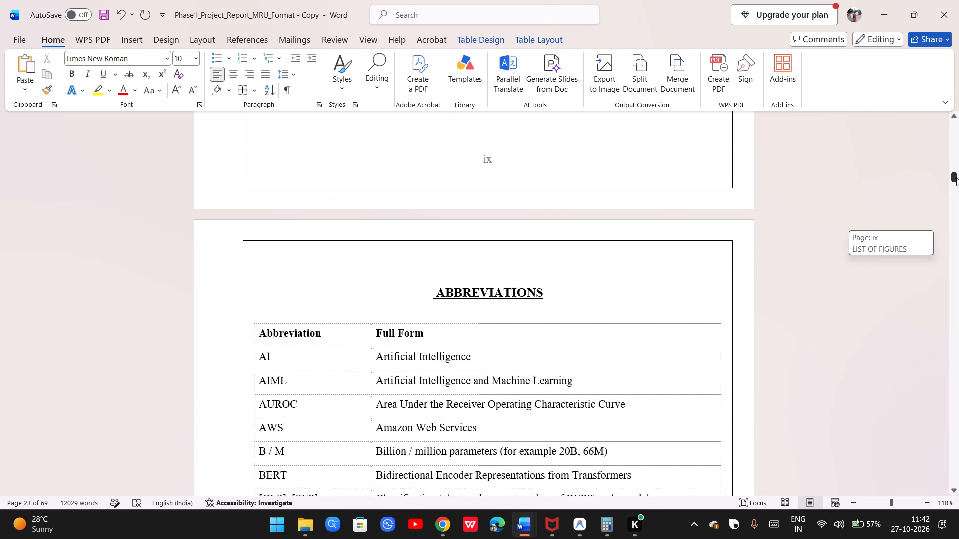
{"action": "left_click_drag", "start_coordinate": [956, 177], "coordinate": [956, 173]}
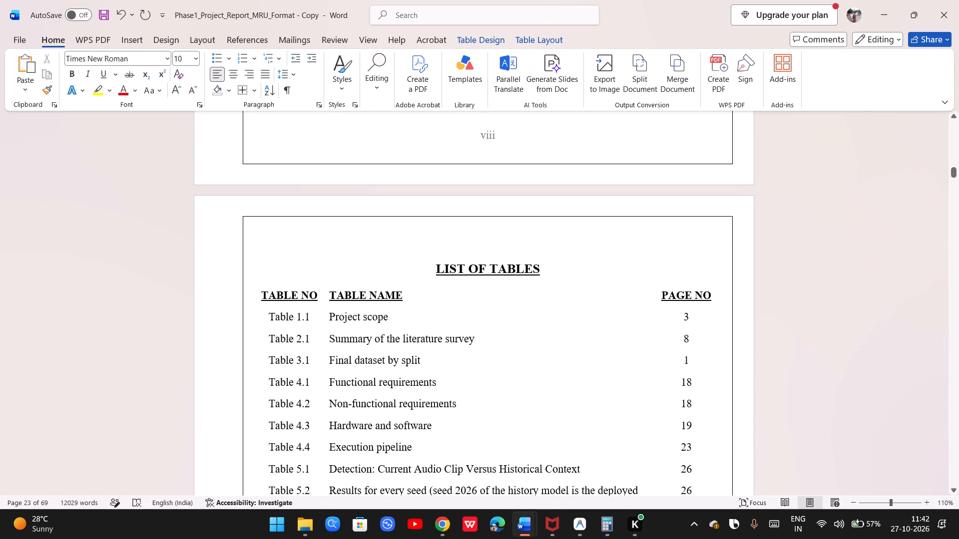
{"action": "left_click", "coordinate": [690, 353]}
{"action": "left_click", "coordinate": [690, 357]}
{"action": "key", "text": "2"}
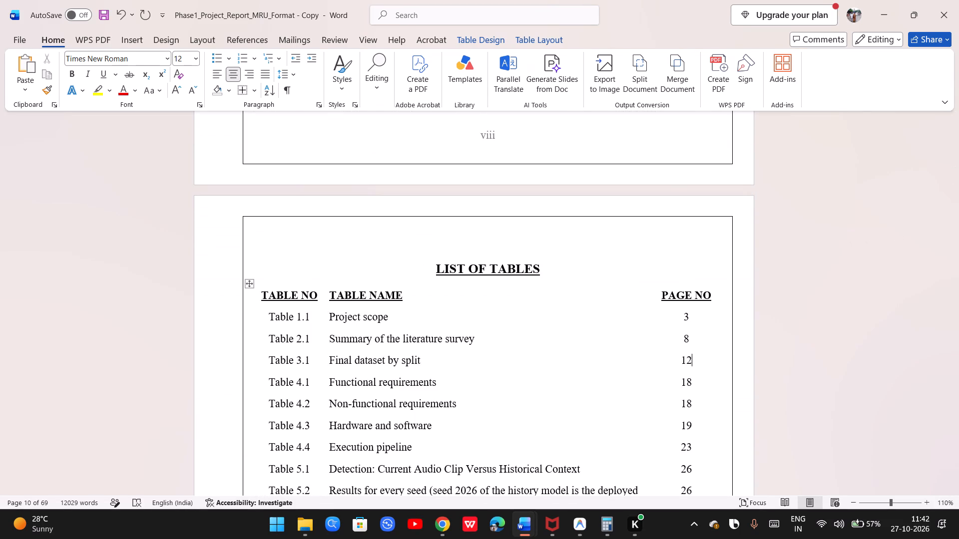
Review the remaining entries of the list of tables through Table A.1, continuing into the abbreviations table.
{"action": "scroll", "coordinate": [690, 357], "scroll_direction": "down", "scroll_amount": 11}
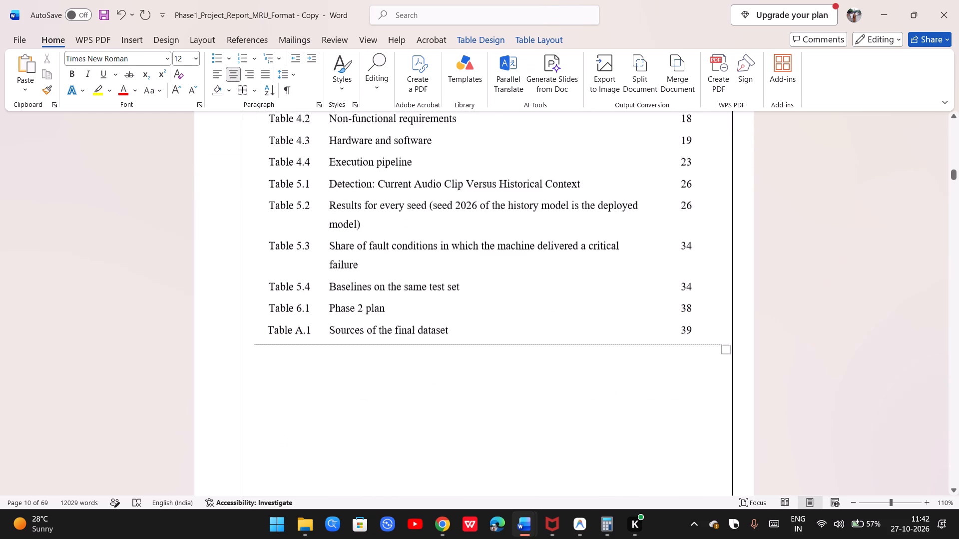
{"action": "scroll", "coordinate": [690, 357], "scroll_direction": "down", "scroll_amount": 13}
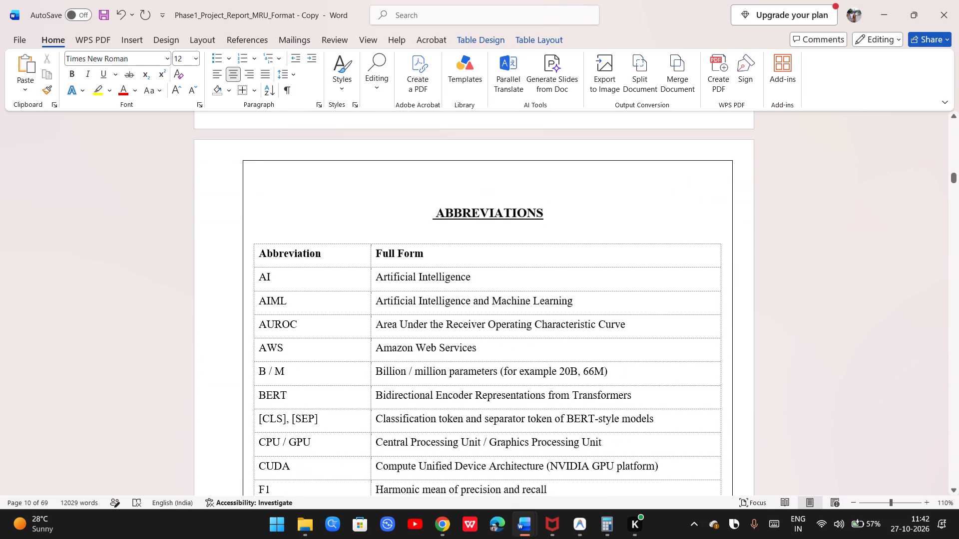
{"action": "scroll", "coordinate": [715, 265], "scroll_direction": "down", "scroll_amount": 7}
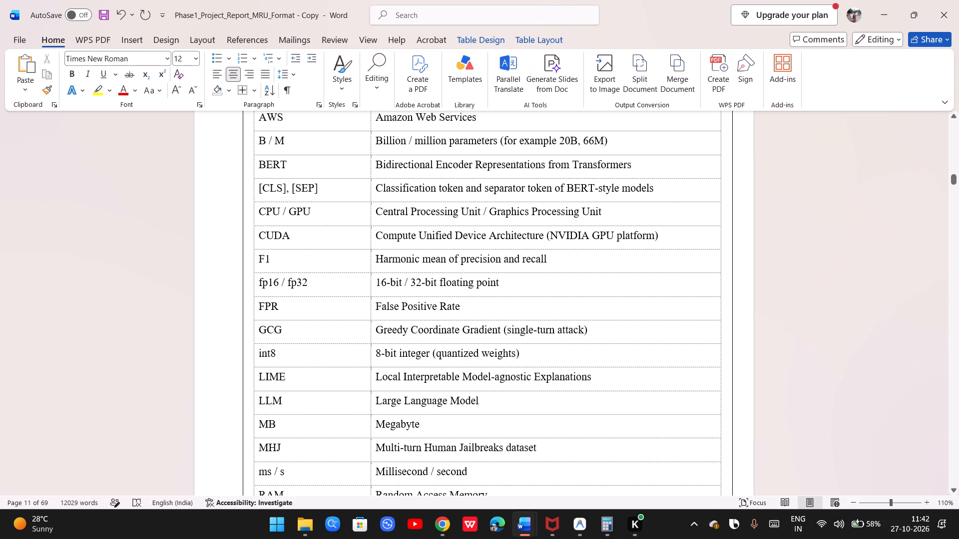
{"action": "left_click", "coordinate": [664, 368]}
{"action": "left_click", "coordinate": [593, 383]}
Open the print settings and preview for the report.
{"action": "key", "text": "ctrl+p"}
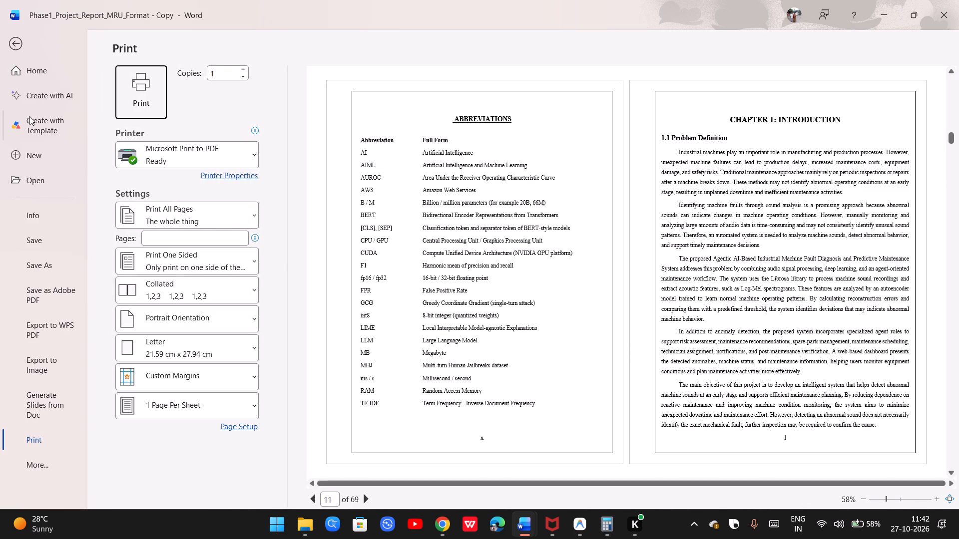
Print the whole report with Microsoft Print to PDF and enter an output file name beginning with "newd" in the Downloads folder.
{"action": "left_click", "coordinate": [151, 102]}
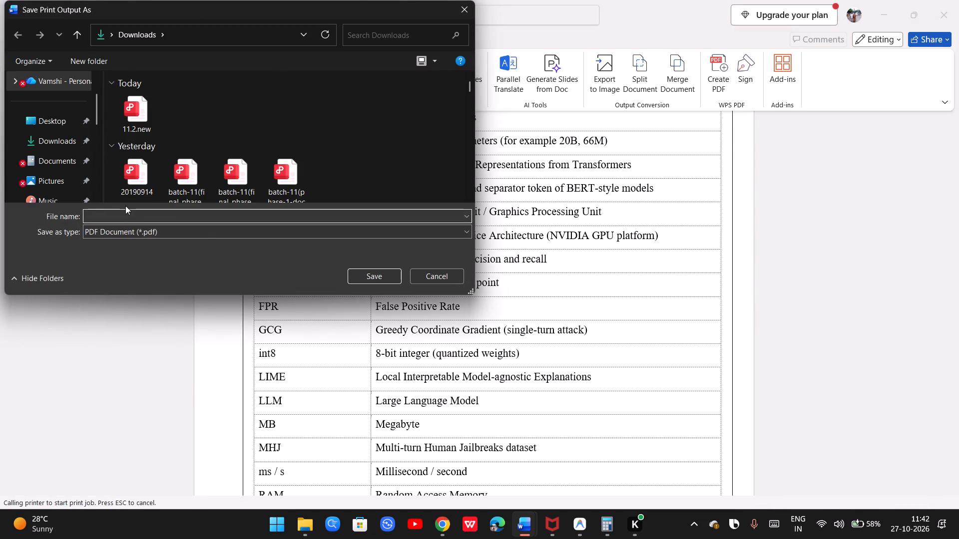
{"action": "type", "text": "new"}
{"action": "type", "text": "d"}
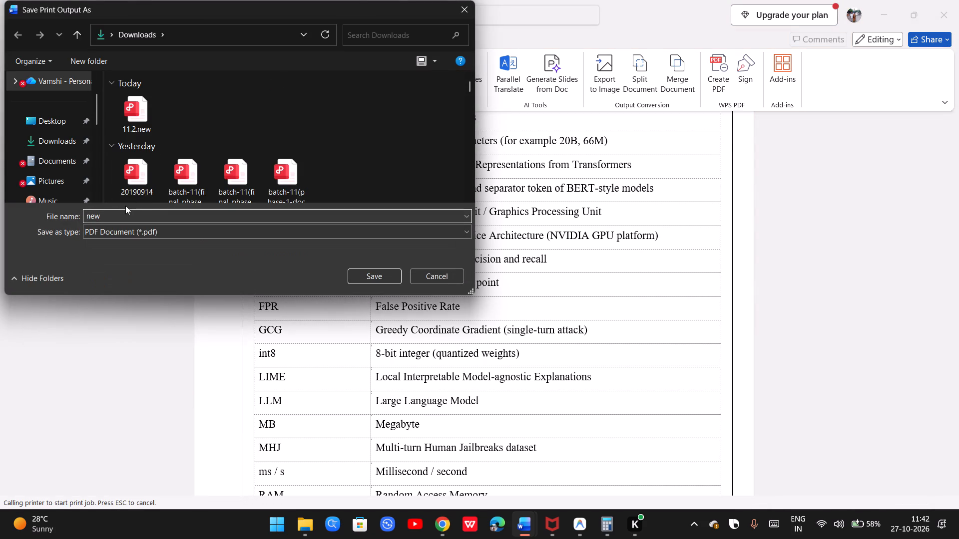
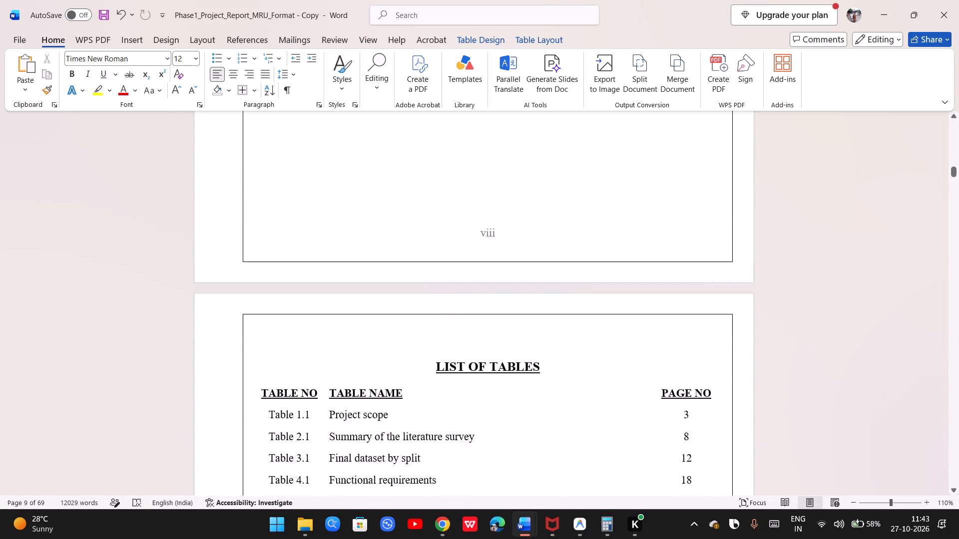
Review the entries and page numbers in the list of tables from Table 1.1 onward.
{"action": "scroll", "coordinate": [695, 321], "scroll_direction": "down", "scroll_amount": 4}
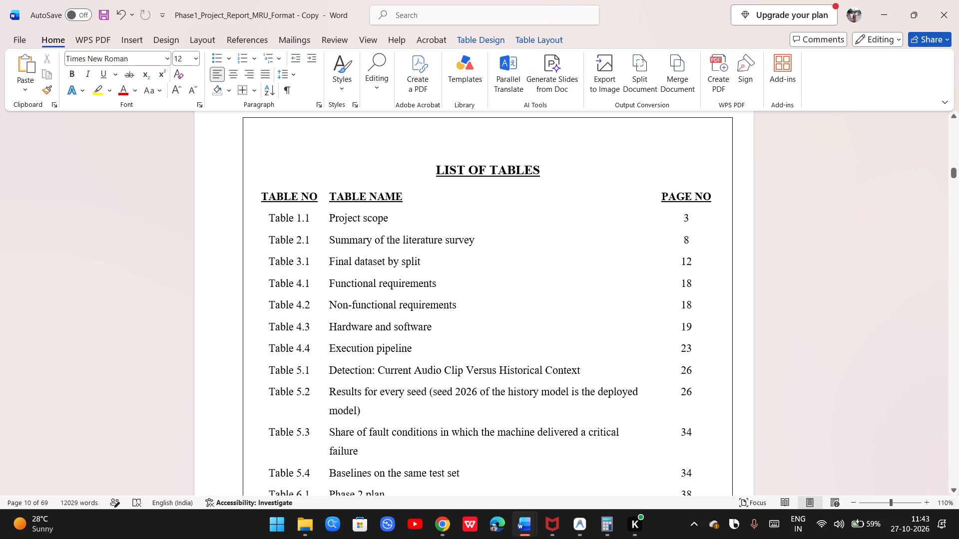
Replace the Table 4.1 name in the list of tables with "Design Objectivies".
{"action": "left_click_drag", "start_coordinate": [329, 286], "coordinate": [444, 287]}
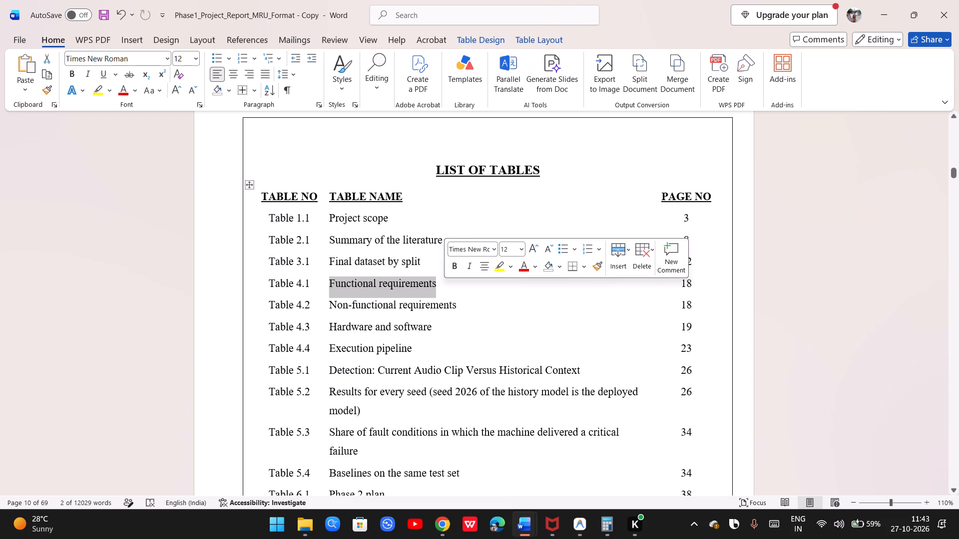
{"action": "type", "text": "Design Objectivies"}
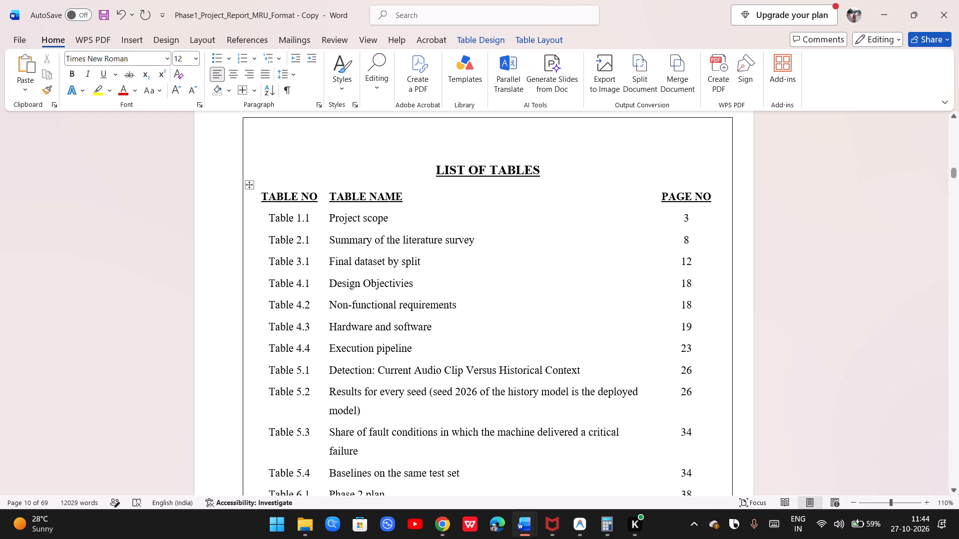
Open the newdoc PDF from the Downloads folder in Google Chrome.
{"action": "left_click", "coordinate": [300, 530]}
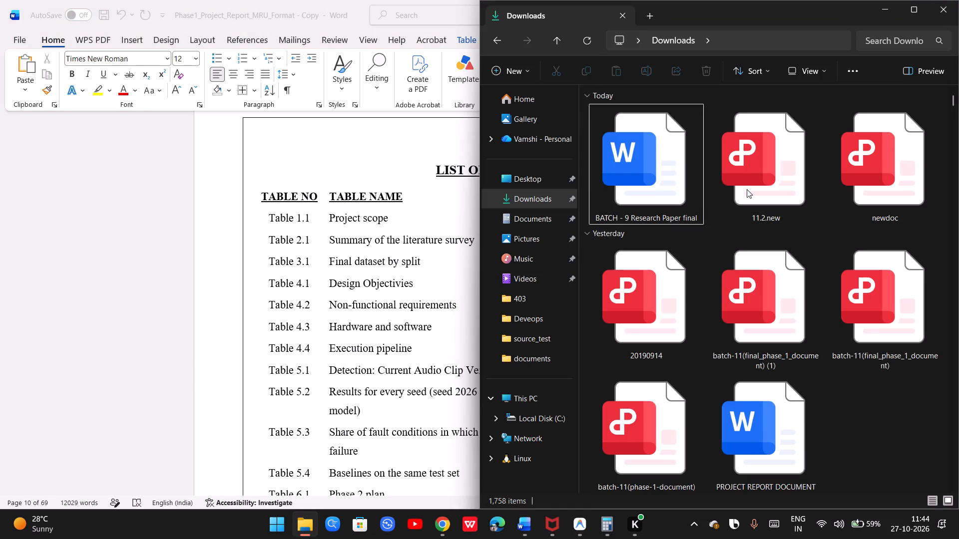
{"action": "right_click", "coordinate": [747, 189]}
{"action": "right_click", "coordinate": [846, 187]}
{"action": "left_click", "coordinate": [717, 227]}
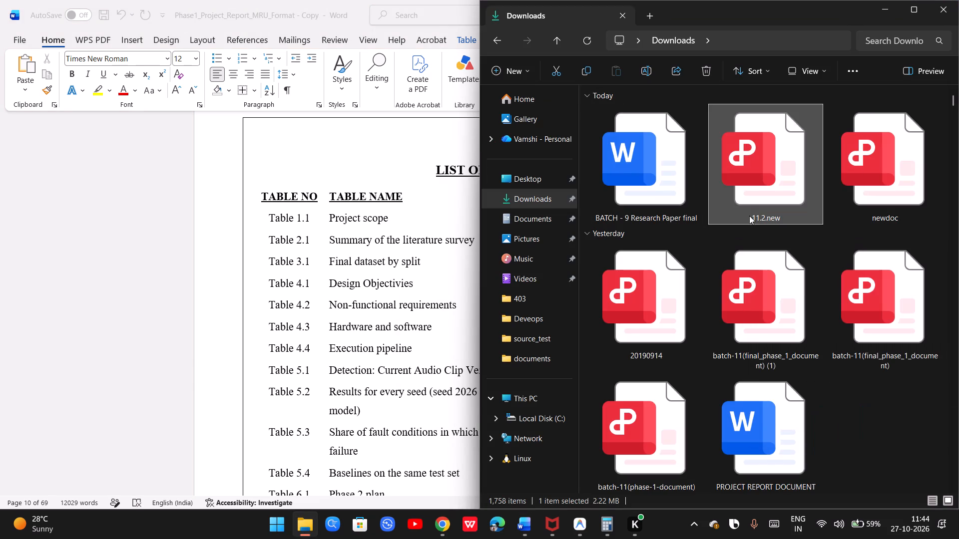
{"action": "right_click", "coordinate": [881, 170]}
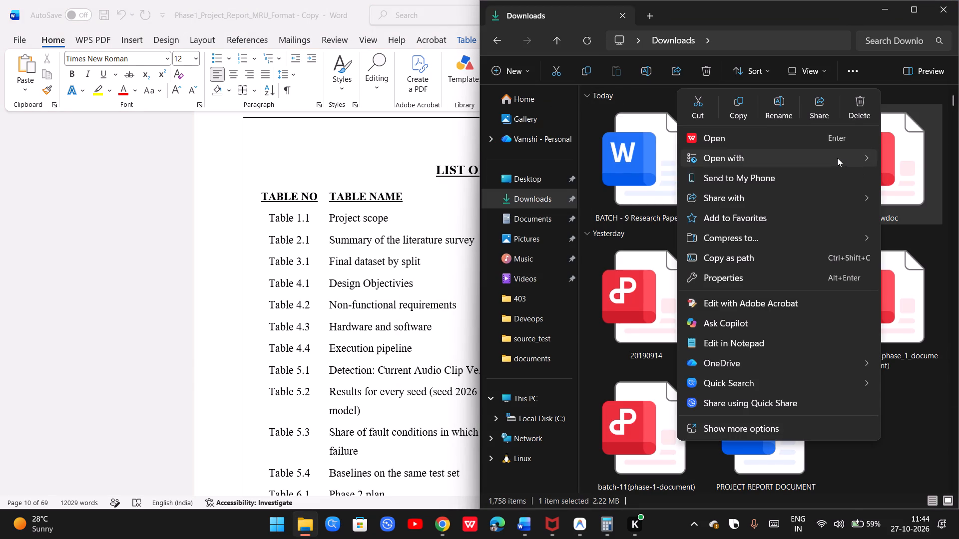
{"action": "left_click", "coordinate": [837, 158]}
{"action": "left_click", "coordinate": [581, 214]}
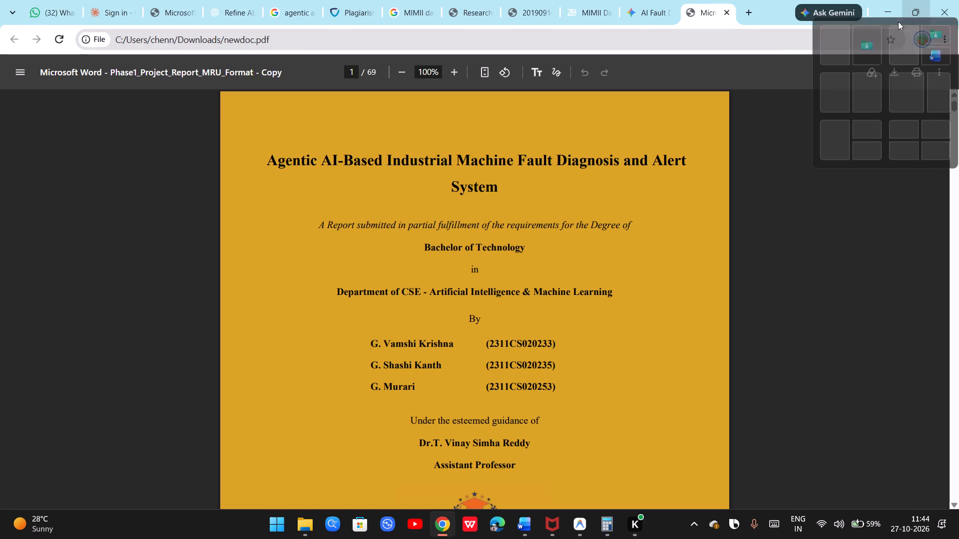
Arrange the newdoc PDF and the Word report side by side, with the PDF on the left half.
{"action": "left_click", "coordinate": [829, 61]}
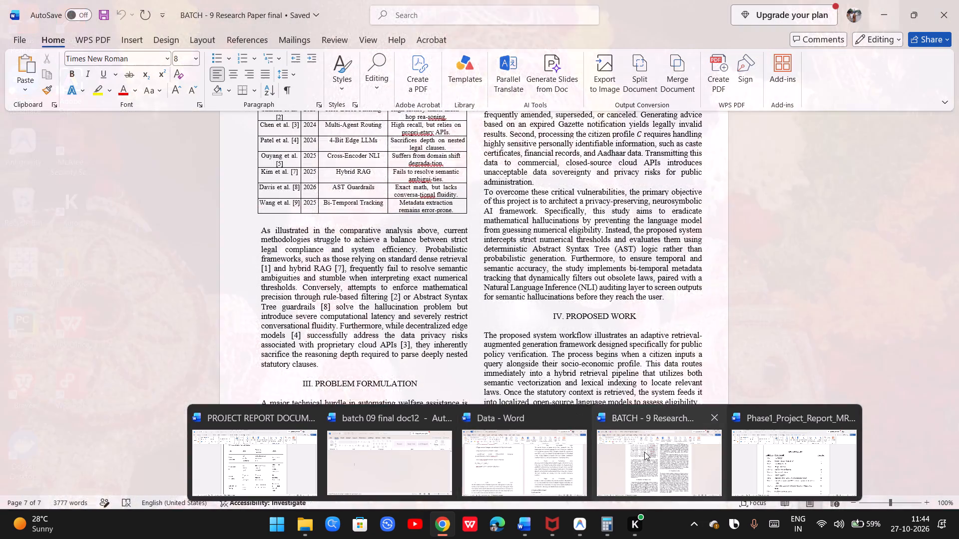
{"action": "left_click", "coordinate": [645, 452]}
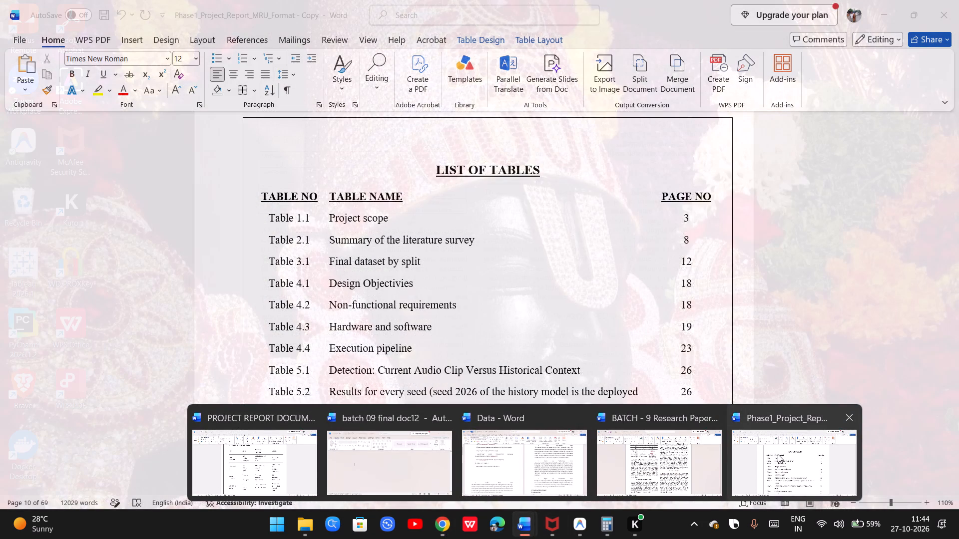
{"action": "left_click", "coordinate": [778, 454]}
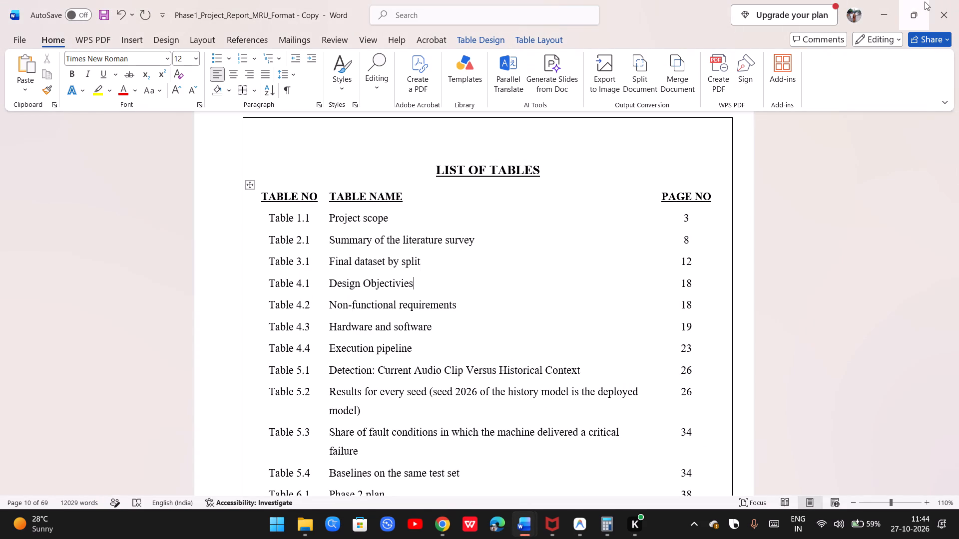
{"action": "left_click", "coordinate": [864, 91]}
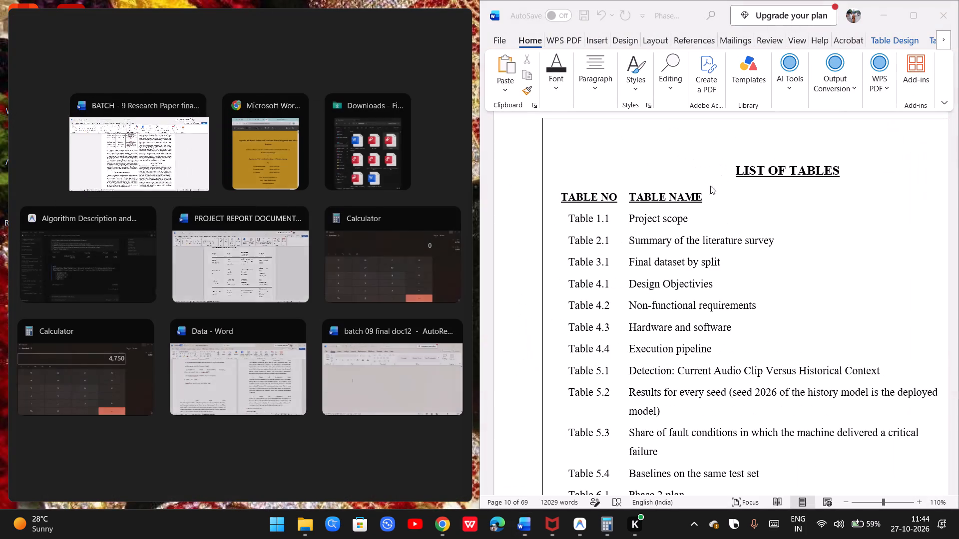
{"action": "left_click", "coordinate": [229, 144]}
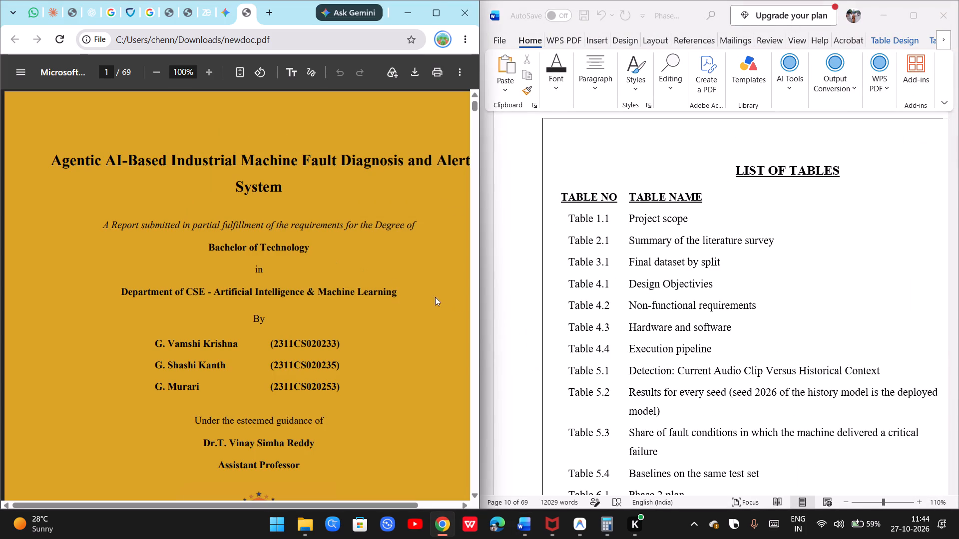
Look through the PDF from the cover to Figure 3.1 in Chapter 3, comparing captions and page numbers with the list of tables.
{"action": "scroll", "coordinate": [559, 306], "scroll_direction": "down", "scroll_amount": 3}
{"action": "scroll", "coordinate": [390, 314], "scroll_direction": "down", "scroll_amount": 11}
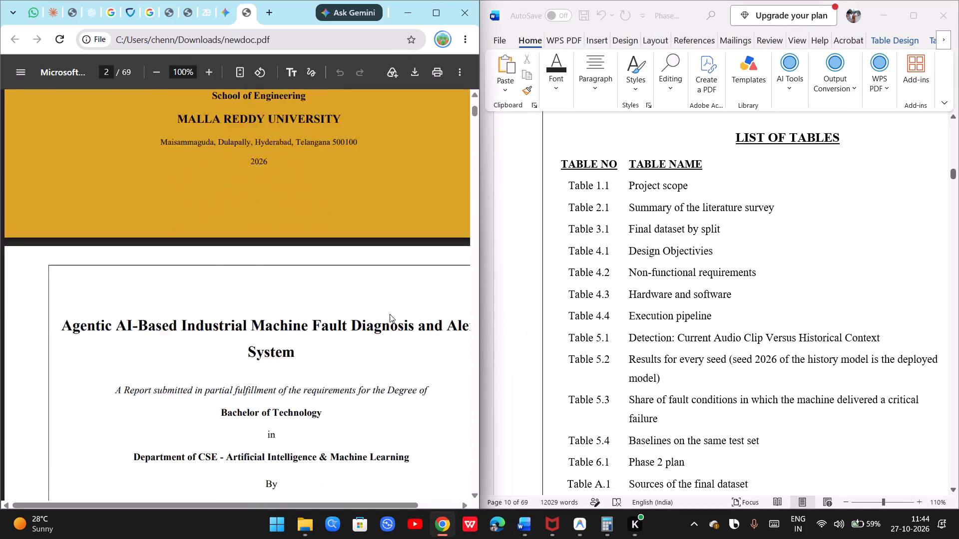
{"action": "scroll", "coordinate": [390, 314], "scroll_direction": "down", "scroll_amount": 20}
{"action": "scroll", "coordinate": [390, 314], "scroll_direction": "down", "scroll_amount": 14}
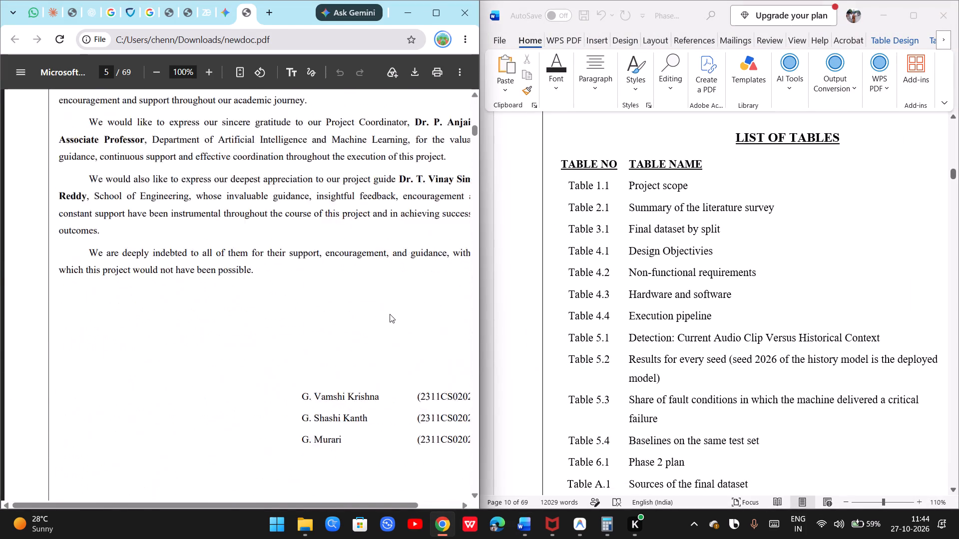
{"action": "scroll", "coordinate": [390, 314], "scroll_direction": "down", "scroll_amount": 20}
{"action": "scroll", "coordinate": [390, 314], "scroll_direction": "down", "scroll_amount": 18}
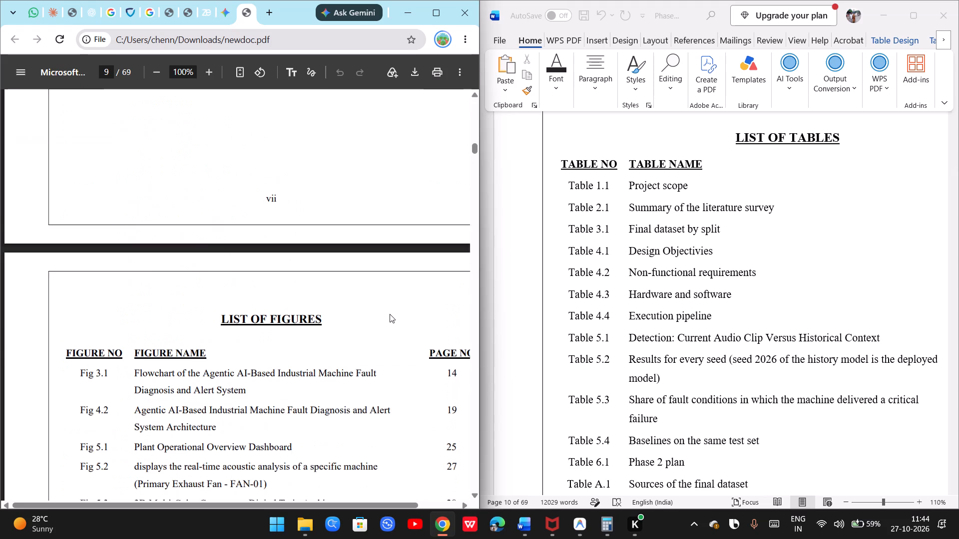
{"action": "scroll", "coordinate": [390, 314], "scroll_direction": "down", "scroll_amount": 20}
{"action": "scroll", "coordinate": [390, 314], "scroll_direction": "down", "scroll_amount": 20}
{"action": "scroll", "coordinate": [390, 314], "scroll_direction": "down", "scroll_amount": 1}
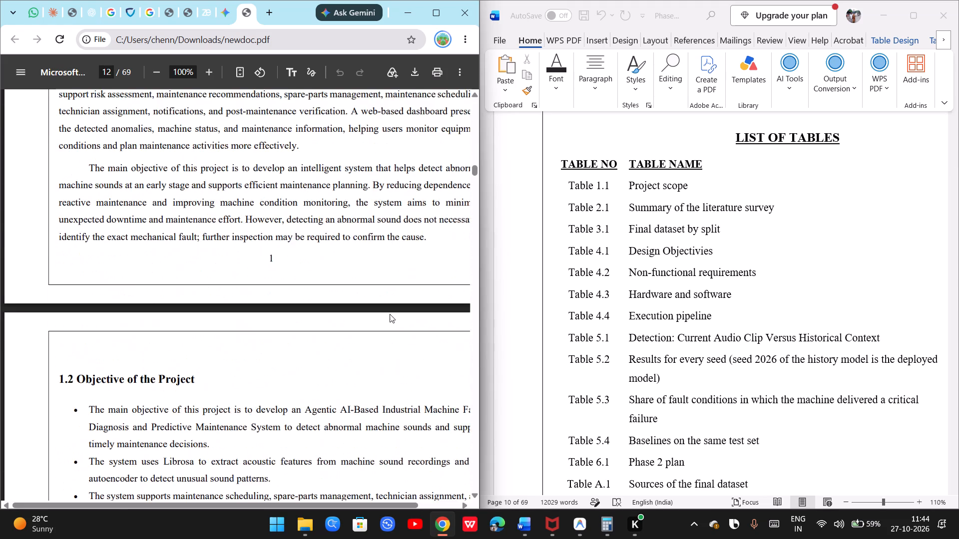
{"action": "scroll", "coordinate": [390, 314], "scroll_direction": "down", "scroll_amount": 20}
{"action": "scroll", "coordinate": [390, 314], "scroll_direction": "down", "scroll_amount": 20}
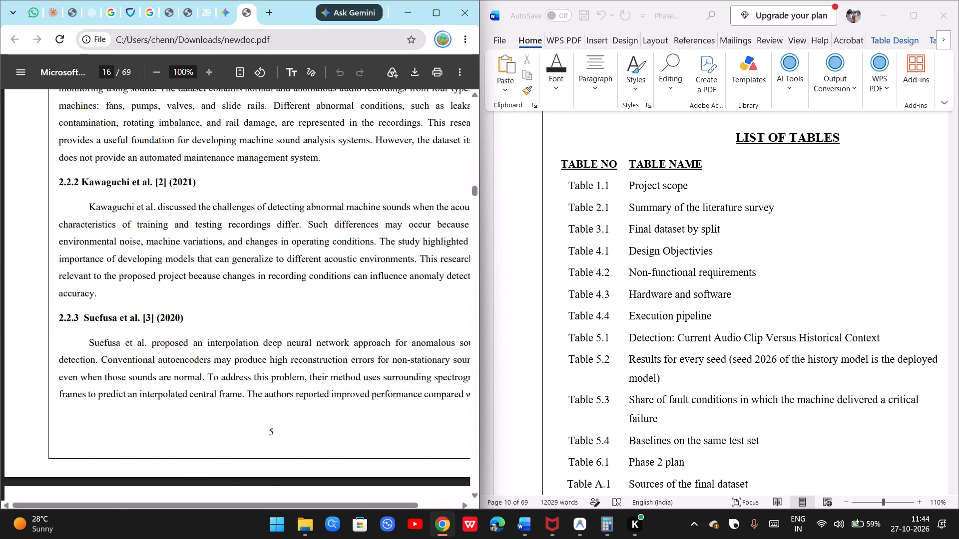
{"action": "scroll", "coordinate": [393, 313], "scroll_direction": "down", "scroll_amount": 20}
{"action": "scroll", "coordinate": [393, 313], "scroll_direction": "down", "scroll_amount": 9}
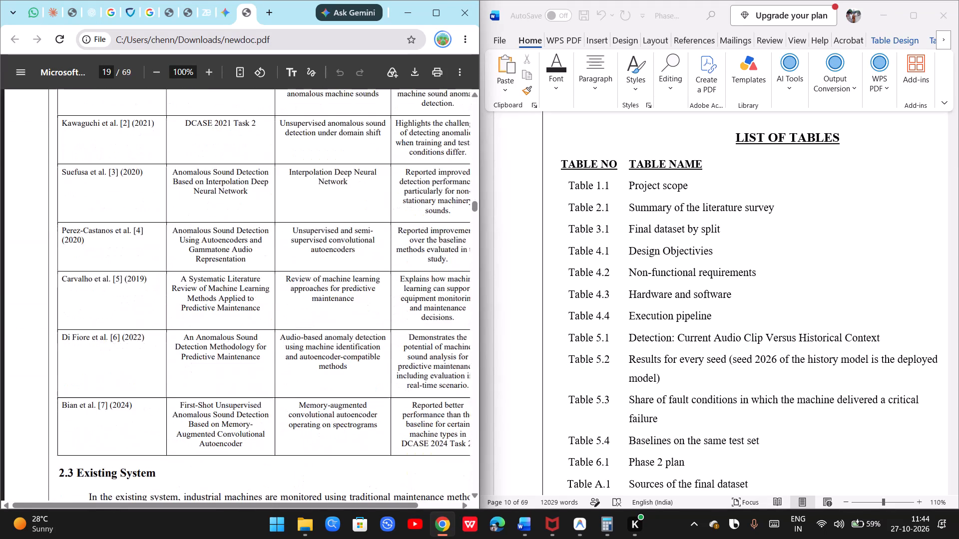
{"action": "scroll", "coordinate": [393, 313], "scroll_direction": "down", "scroll_amount": 18}
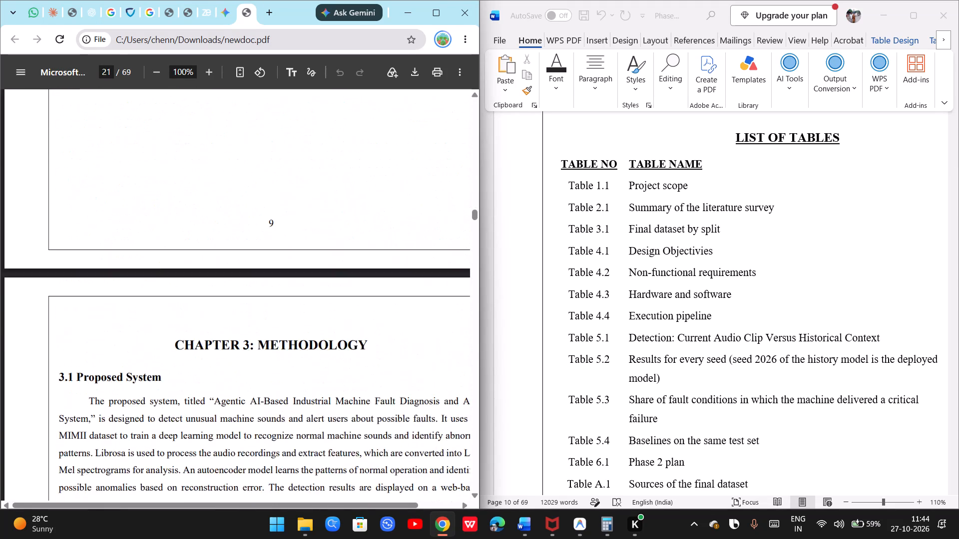
{"action": "scroll", "coordinate": [393, 313], "scroll_direction": "down", "scroll_amount": 16}
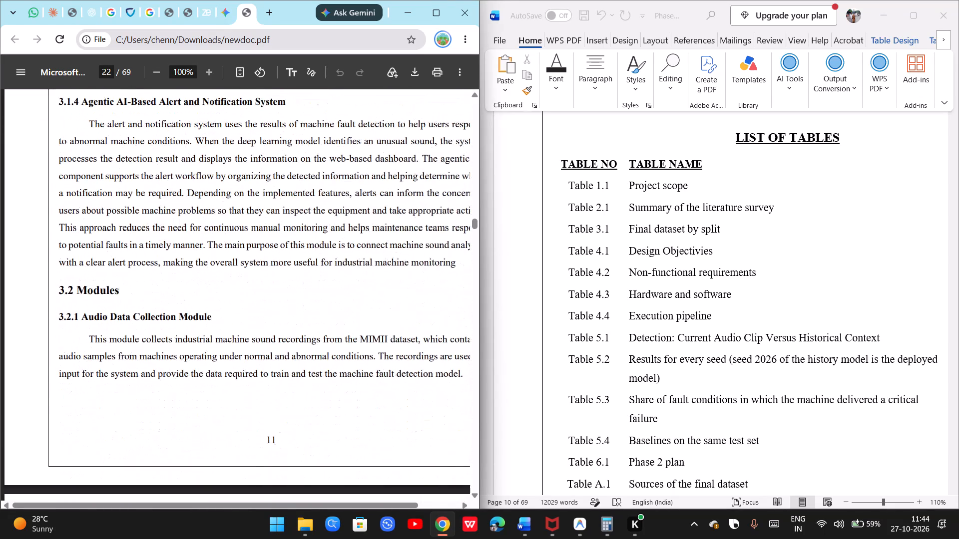
{"action": "scroll", "coordinate": [393, 313], "scroll_direction": "down", "scroll_amount": 13}
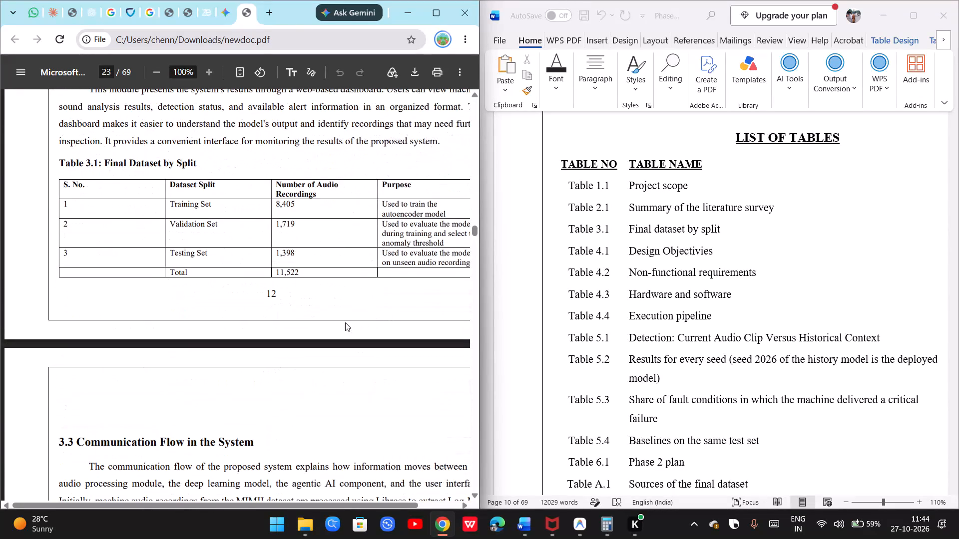
{"action": "scroll", "coordinate": [345, 322], "scroll_direction": "down", "scroll_amount": 8}
{"action": "left_click_drag", "start_coordinate": [342, 505], "coordinate": [358, 505]}
{"action": "key", "text": "ctrl+minus"}
{"action": "key", "text": "ctrl+minus"}
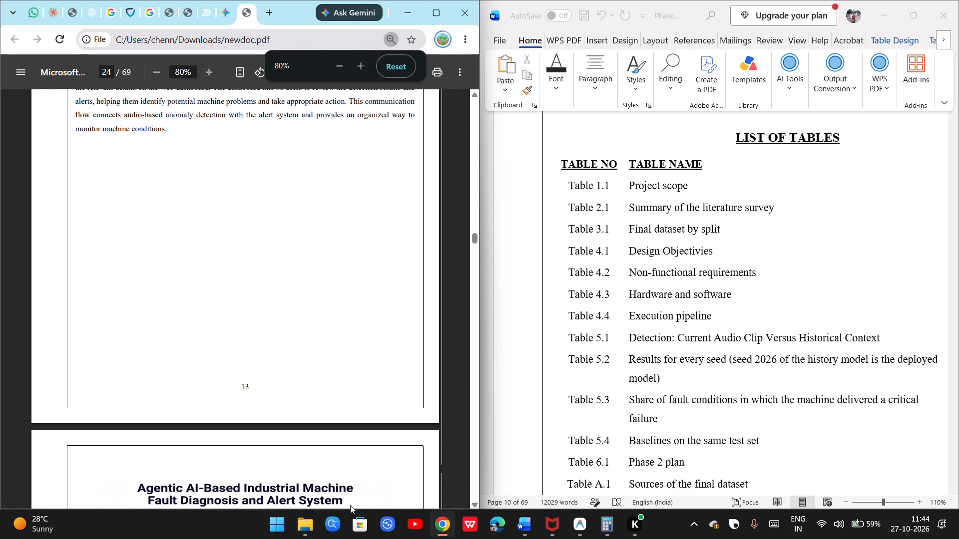
{"action": "scroll", "coordinate": [340, 511], "scroll_direction": "down", "scroll_amount": 5}
{"action": "scroll", "coordinate": [320, 433], "scroll_direction": "down", "scroll_amount": 5}
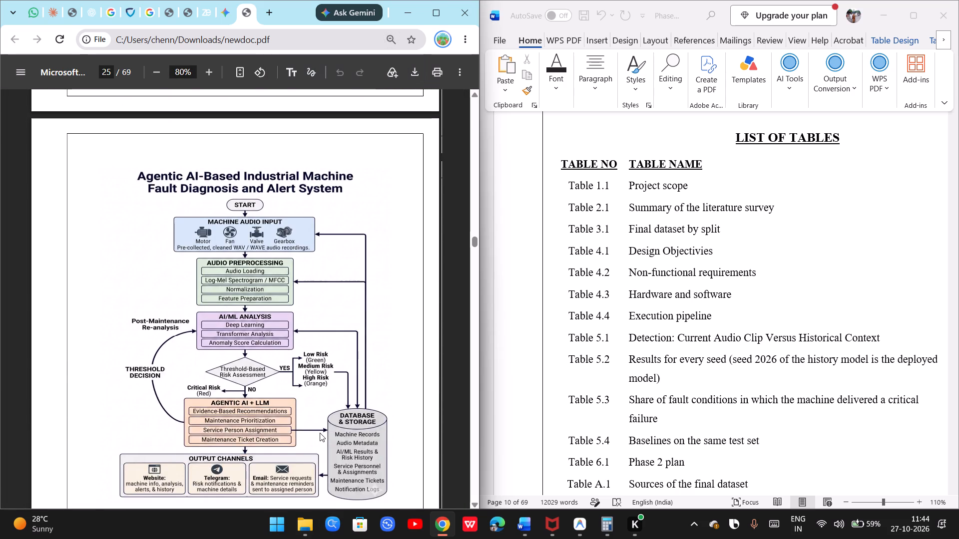
{"action": "scroll", "coordinate": [320, 433], "scroll_direction": "down", "scroll_amount": 3}
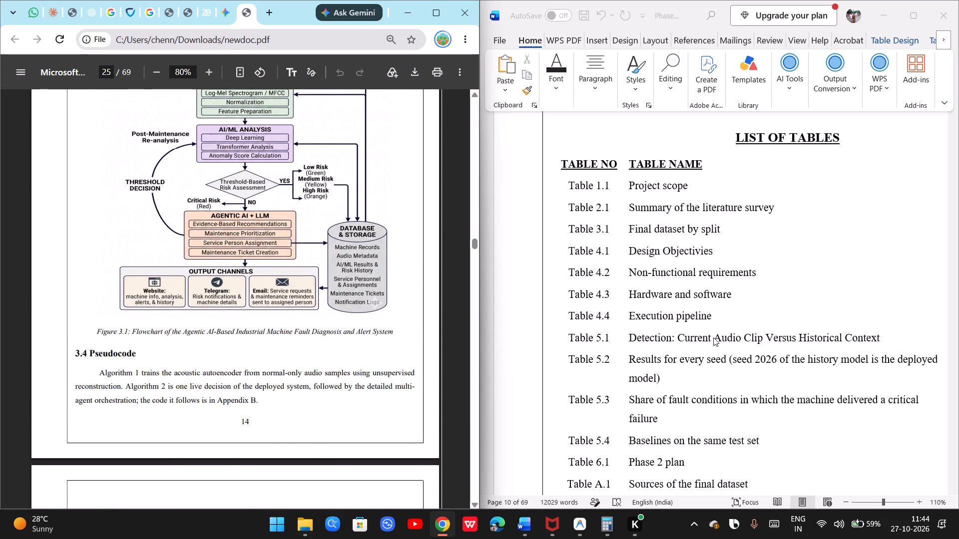
Fit the full list of tables in view and examine the Table 4.1 and 4.2 captions in the PDF's Chapter 4.
{"action": "left_click_drag", "start_coordinate": [883, 503], "coordinate": [873, 504]}
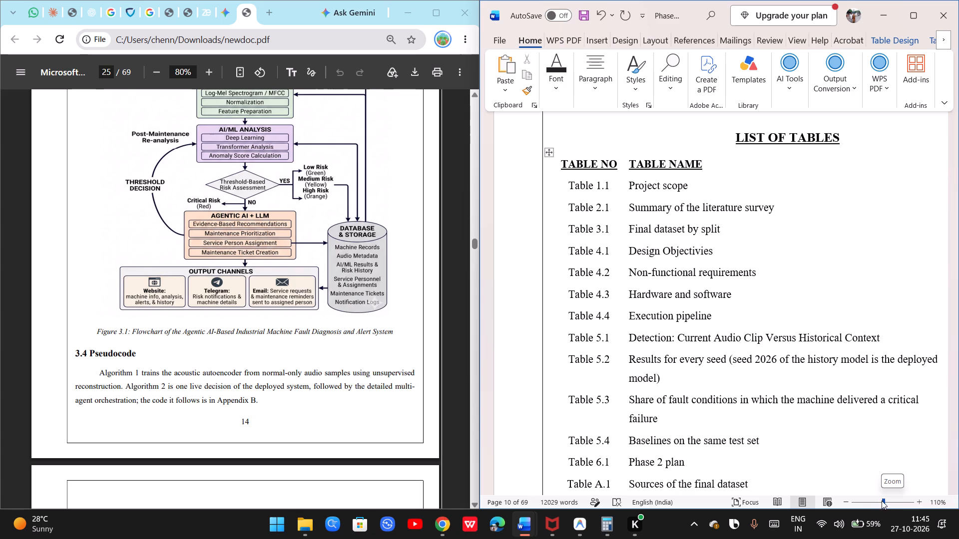
{"action": "left_click", "coordinate": [883, 501]}
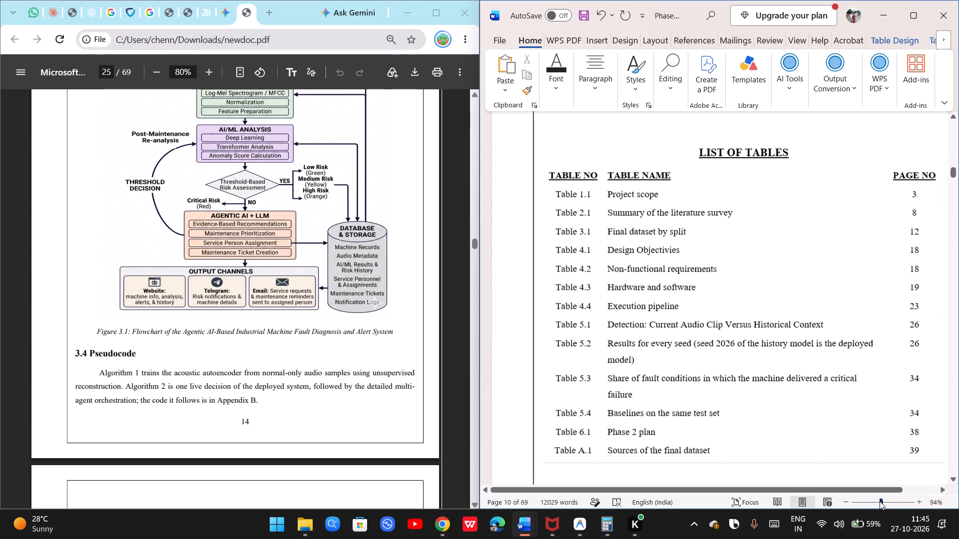
{"action": "scroll", "coordinate": [90, 310], "scroll_direction": "down", "scroll_amount": 3}
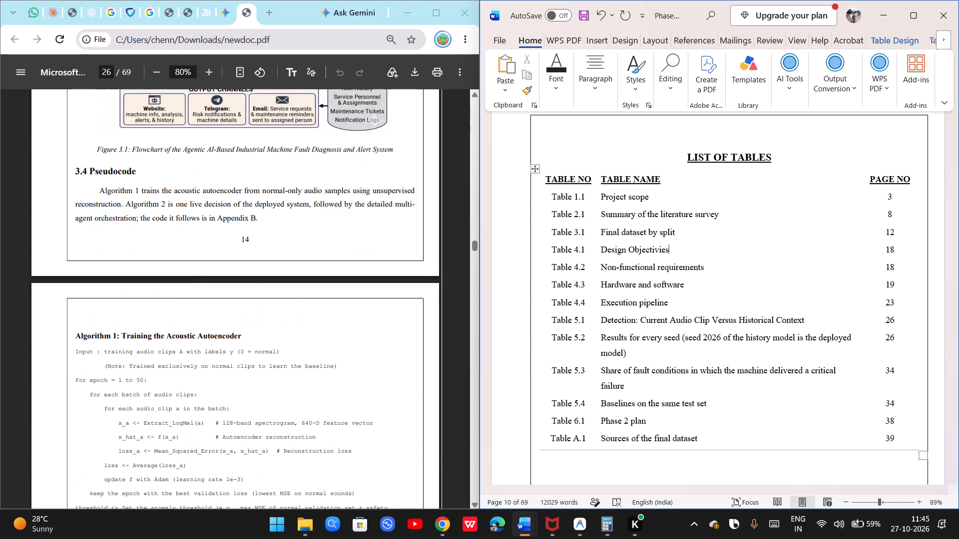
{"action": "scroll", "coordinate": [92, 315], "scroll_direction": "down", "scroll_amount": 5}
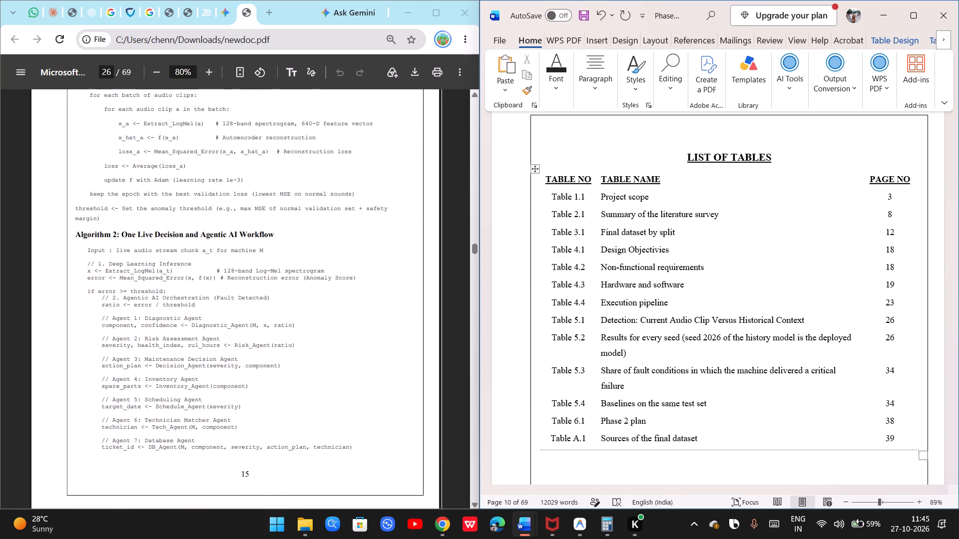
{"action": "scroll", "coordinate": [92, 316], "scroll_direction": "down", "scroll_amount": 12}
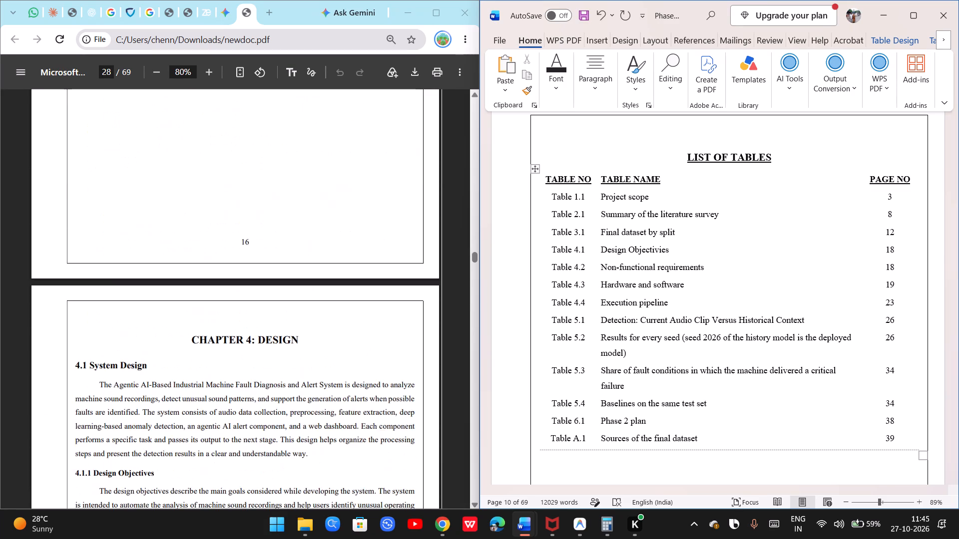
{"action": "scroll", "coordinate": [97, 321], "scroll_direction": "down", "scroll_amount": 5}
{"action": "scroll", "coordinate": [152, 309], "scroll_direction": "down", "scroll_amount": 4}
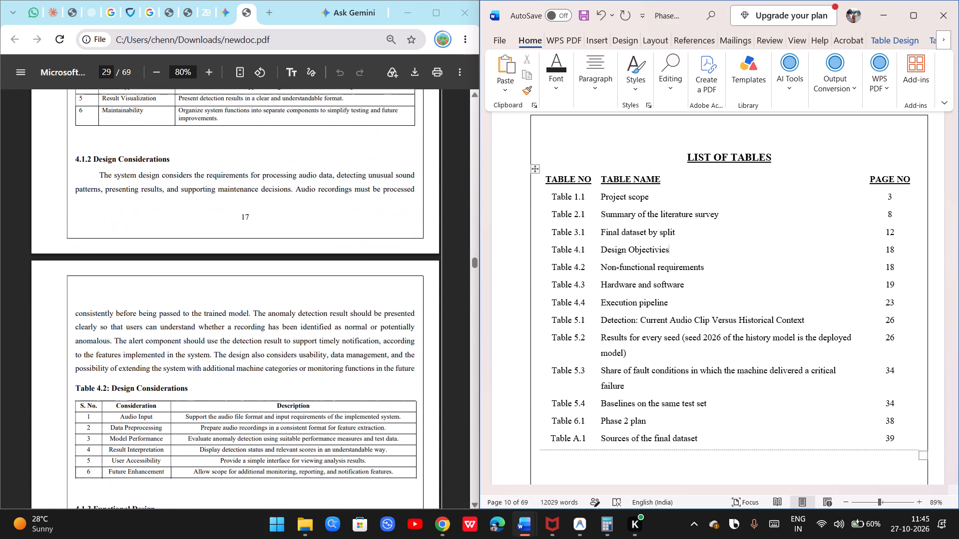
{"action": "scroll", "coordinate": [152, 309], "scroll_direction": "down", "scroll_amount": 2}
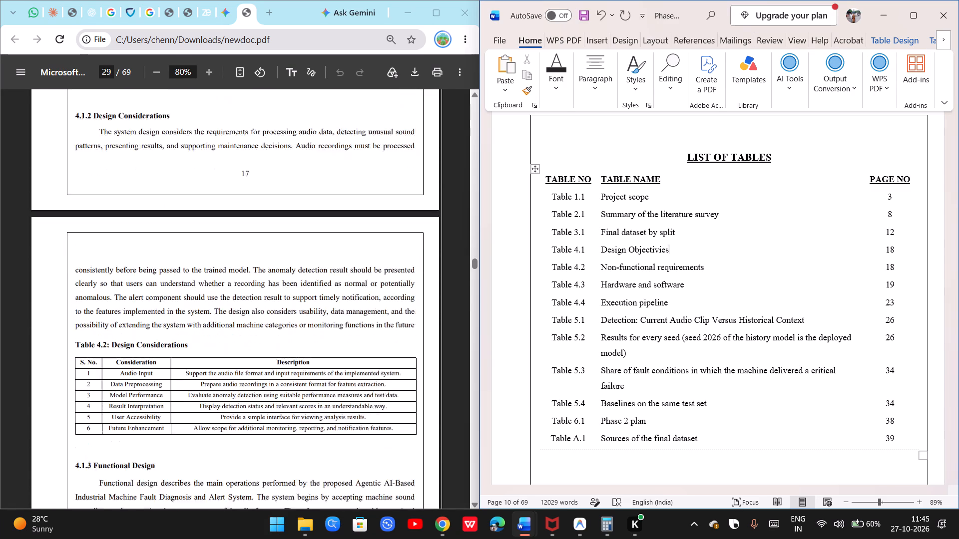
{"action": "scroll", "coordinate": [152, 309], "scroll_direction": "down", "scroll_amount": 1}
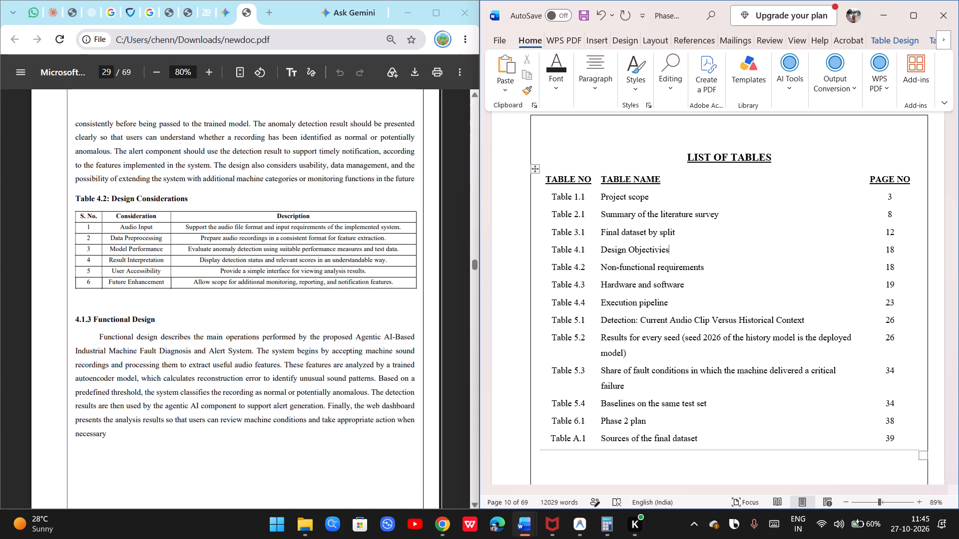
Copy the Table 4.1 caption text from the PDF and replace that entry's name in the list with "Design Objectives of the Proposed System".
{"action": "left_click_drag", "start_coordinate": [111, 199], "coordinate": [125, 199]}
{"action": "scroll", "coordinate": [171, 216], "scroll_direction": "up", "scroll_amount": 7}
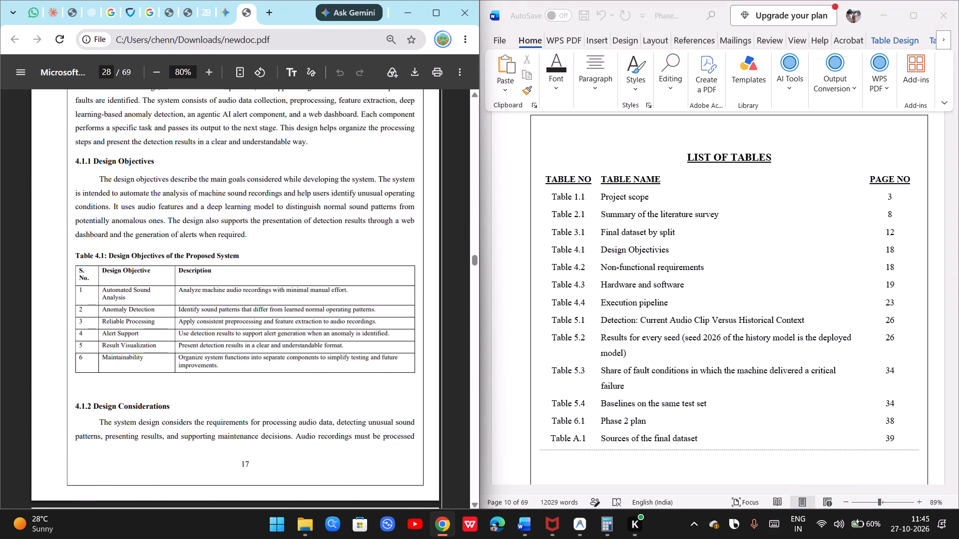
{"action": "left_click_drag", "start_coordinate": [108, 256], "coordinate": [241, 258]}
{"action": "key", "text": "ctrl+c"}
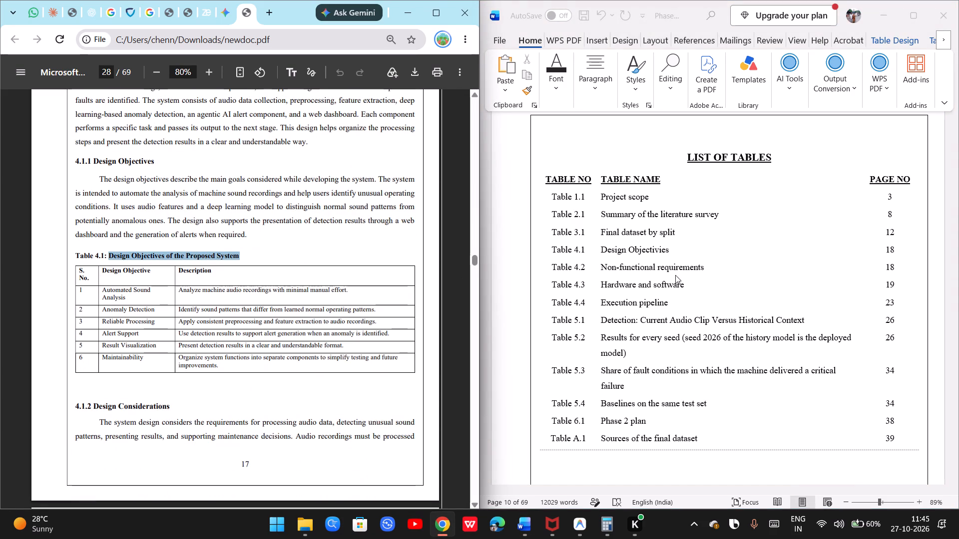
{"action": "left_click", "coordinate": [669, 253]}
{"action": "left_click_drag", "start_coordinate": [669, 253], "coordinate": [605, 255]}
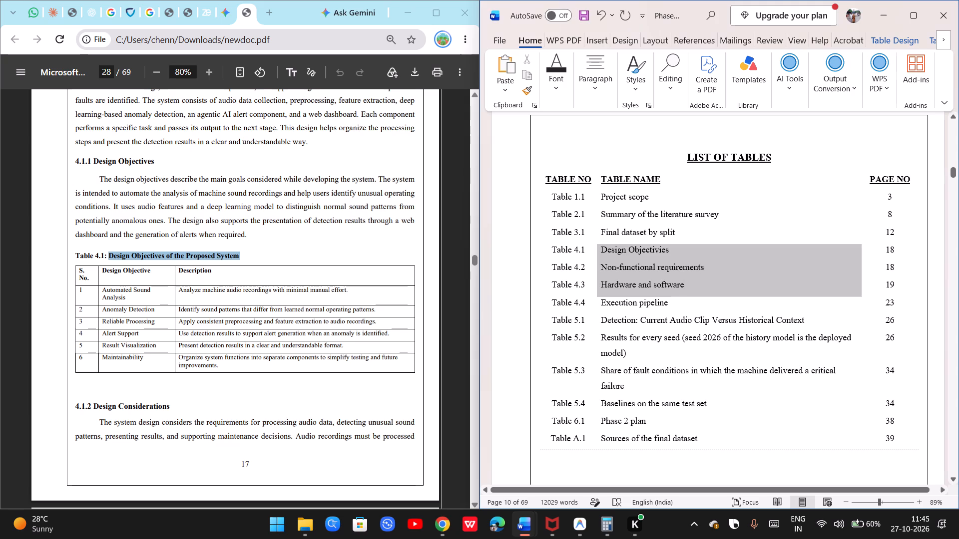
{"action": "left_click_drag", "start_coordinate": [605, 255], "coordinate": [601, 255]}
{"action": "left_click", "coordinate": [601, 255]}
{"action": "left_click_drag", "start_coordinate": [601, 252], "coordinate": [656, 249]}
{"action": "key", "text": "ctrl+v"}
Set the page number of the Table 4.1 entry in the list of tables to 17.
{"action": "left_click", "coordinate": [676, 268]}
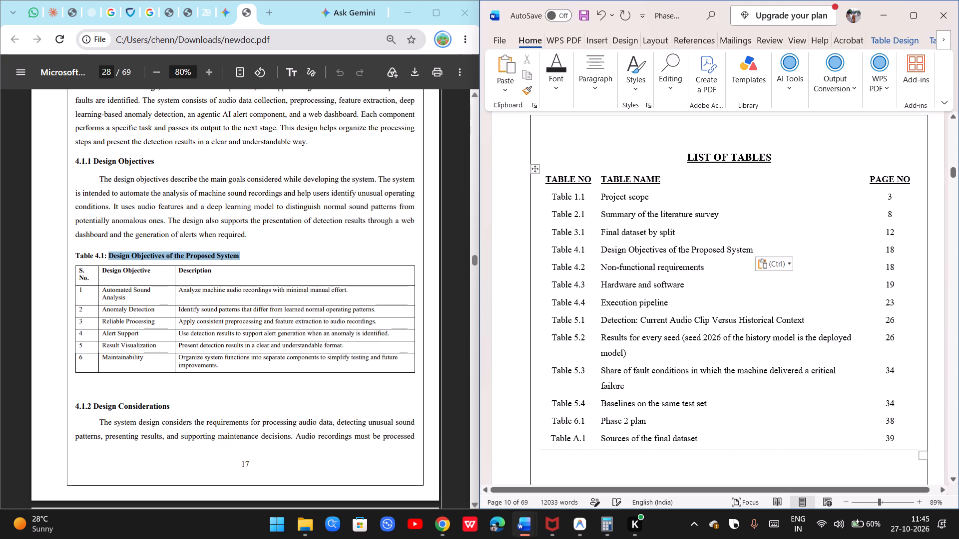
{"action": "left_click", "coordinate": [899, 254]}
{"action": "key", "text": "BackSpace"}
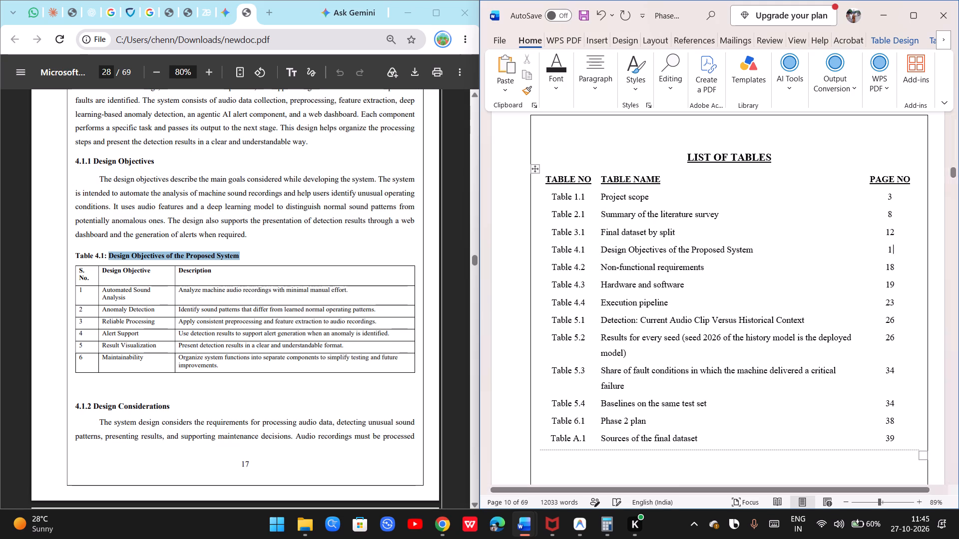
{"action": "key", "text": "7"}
Copy the Table 4.2 caption text from the PDF and replace that entry's name in the list with "Design Considerations".
{"action": "scroll", "coordinate": [254, 436], "scroll_direction": "down", "scroll_amount": 5}
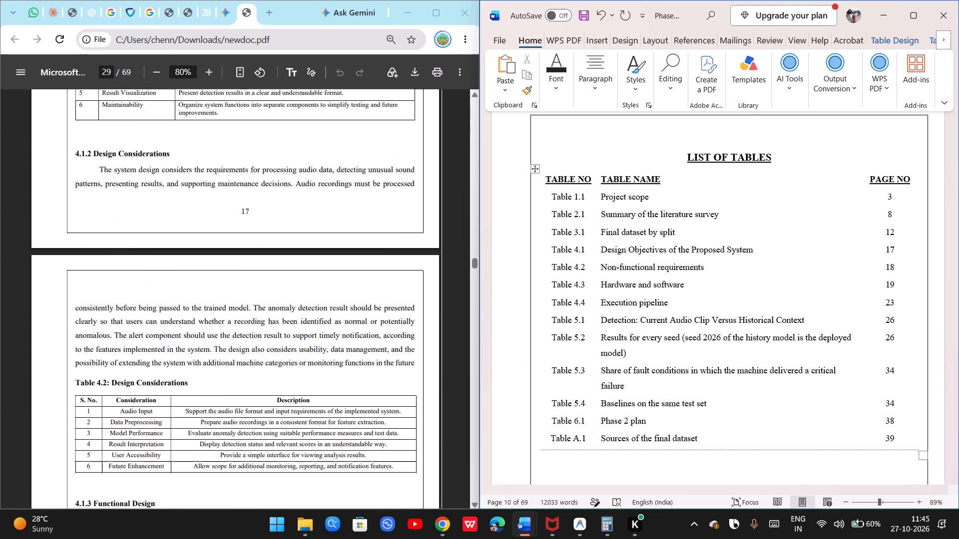
{"action": "left_click_drag", "start_coordinate": [113, 327], "coordinate": [176, 319]}
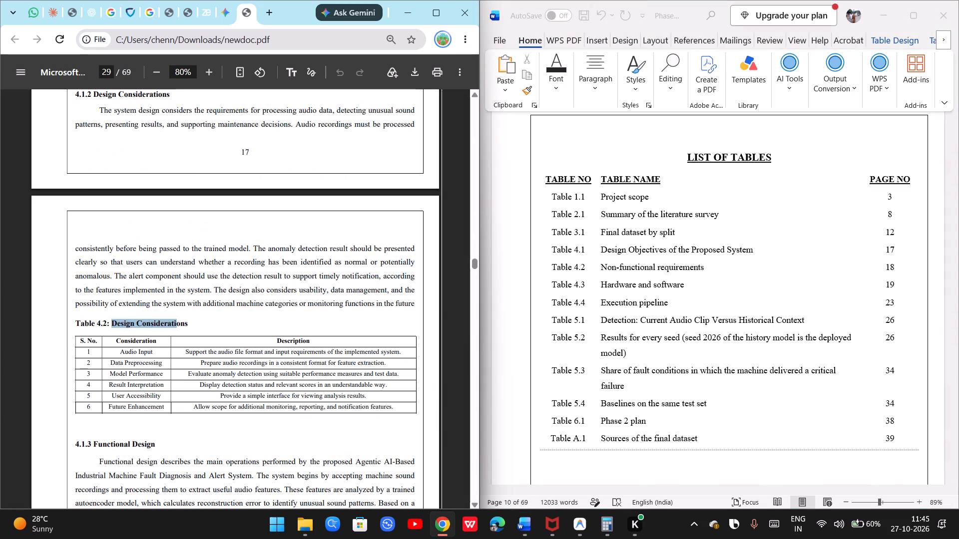
{"action": "left_click_drag", "start_coordinate": [176, 319], "coordinate": [190, 321]}
{"action": "key", "text": "ctrl+c"}
{"action": "left_click", "coordinate": [709, 269]}
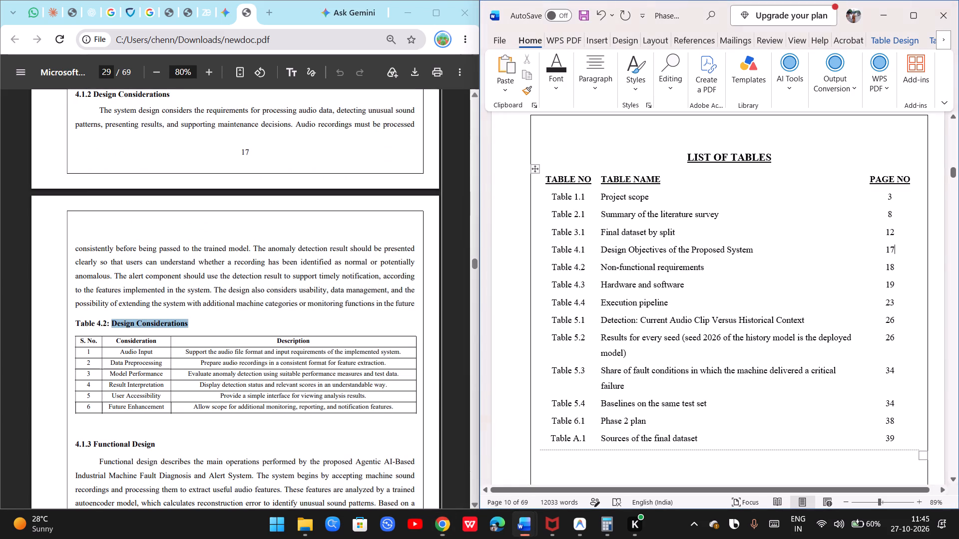
{"action": "left_click_drag", "start_coordinate": [708, 269], "coordinate": [608, 273]}
{"action": "key", "text": "ctrl+v"}
{"action": "left_click", "coordinate": [899, 269]}
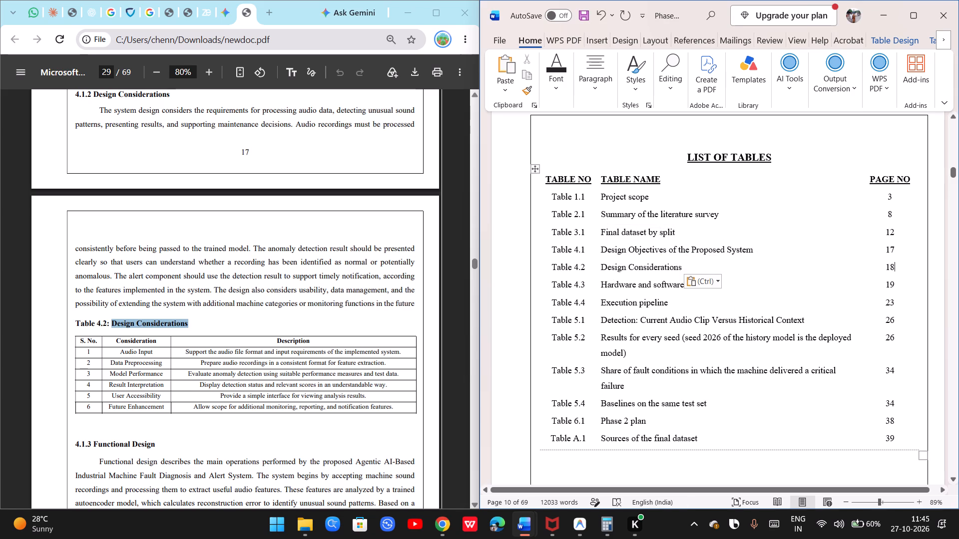
Copy the Table 4.3 caption text from the PDF and replace that entry's name in the list with "Functional Design of the Proposed System".
{"action": "scroll", "coordinate": [295, 351], "scroll_direction": "down", "scroll_amount": 7}
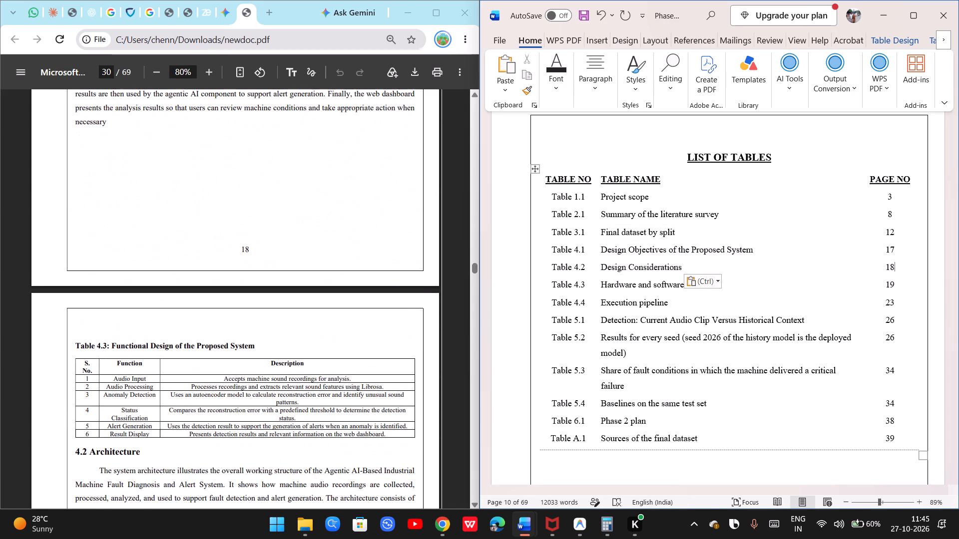
{"action": "left_click_drag", "start_coordinate": [111, 346], "coordinate": [235, 343]}
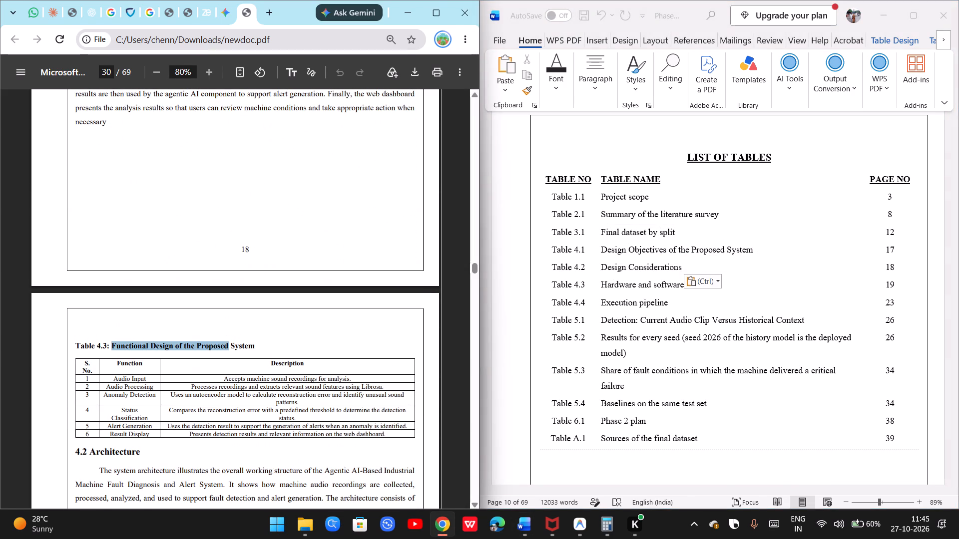
{"action": "left_click_drag", "start_coordinate": [235, 343], "coordinate": [254, 343]}
{"action": "key", "text": "ctrl+c"}
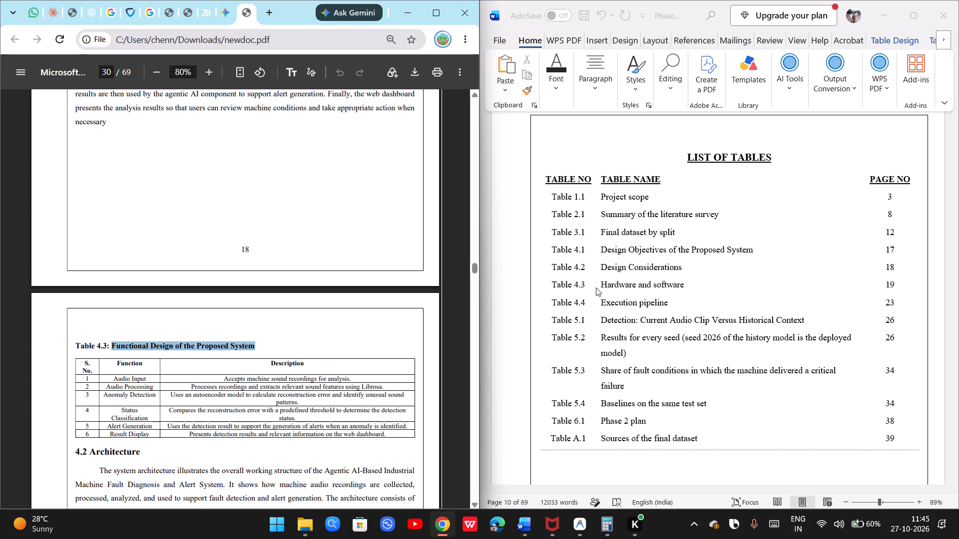
{"action": "left_click", "coordinate": [600, 284]}
{"action": "left_click", "coordinate": [602, 285]}
{"action": "left_click_drag", "start_coordinate": [603, 285], "coordinate": [616, 285]}
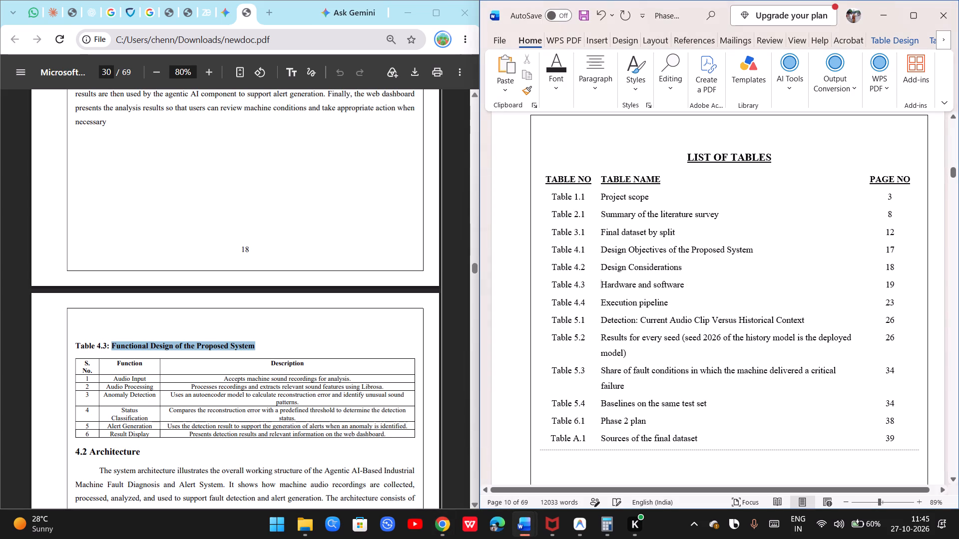
{"action": "left_click_drag", "start_coordinate": [616, 285], "coordinate": [675, 282]}
{"action": "key", "text": "ctrl+v"}
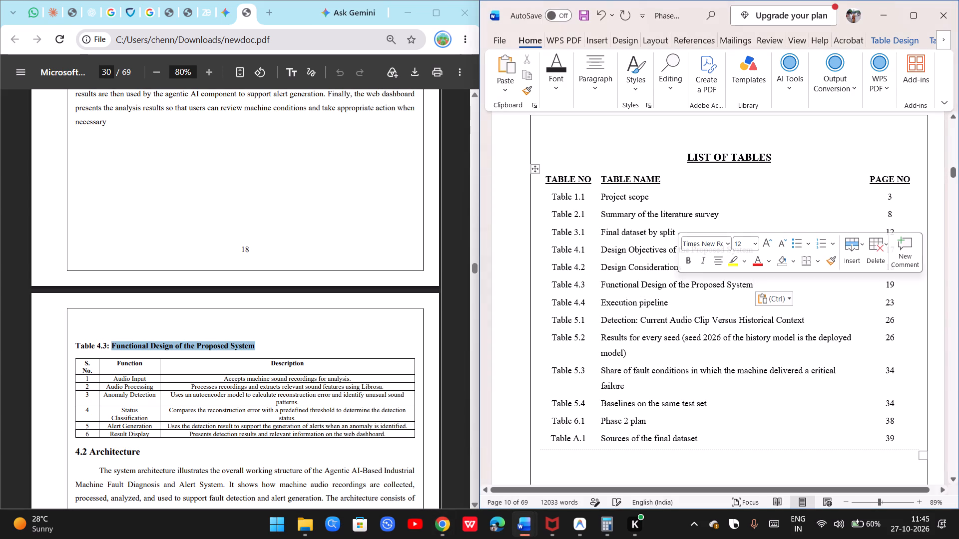
{"action": "left_click", "coordinate": [898, 285]}
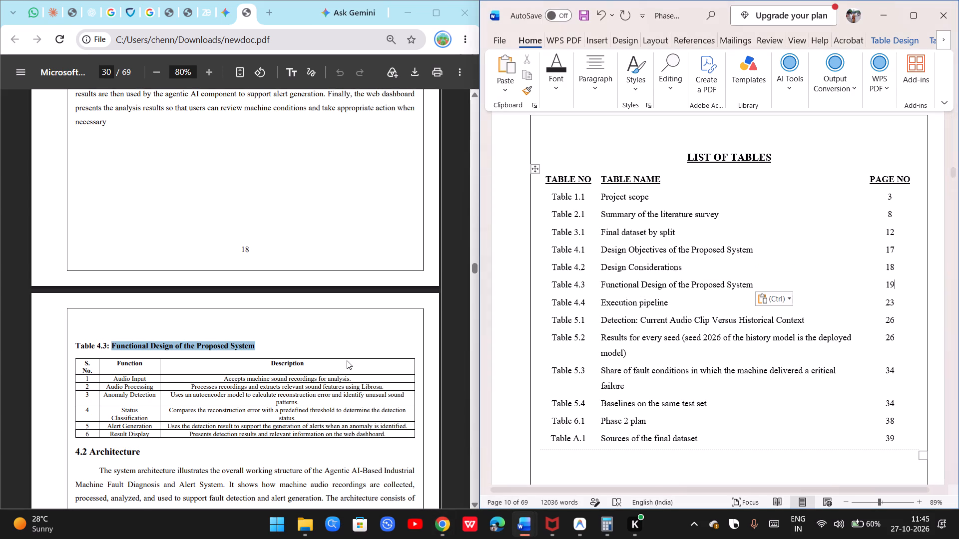
Look through the PDF from Table 4.3 through the rest of Chapter 4 to Table 5.1, checking for further table captions.
{"action": "scroll", "coordinate": [347, 360], "scroll_direction": "down", "scroll_amount": 7}
{"action": "scroll", "coordinate": [302, 354], "scroll_direction": "down", "scroll_amount": 4}
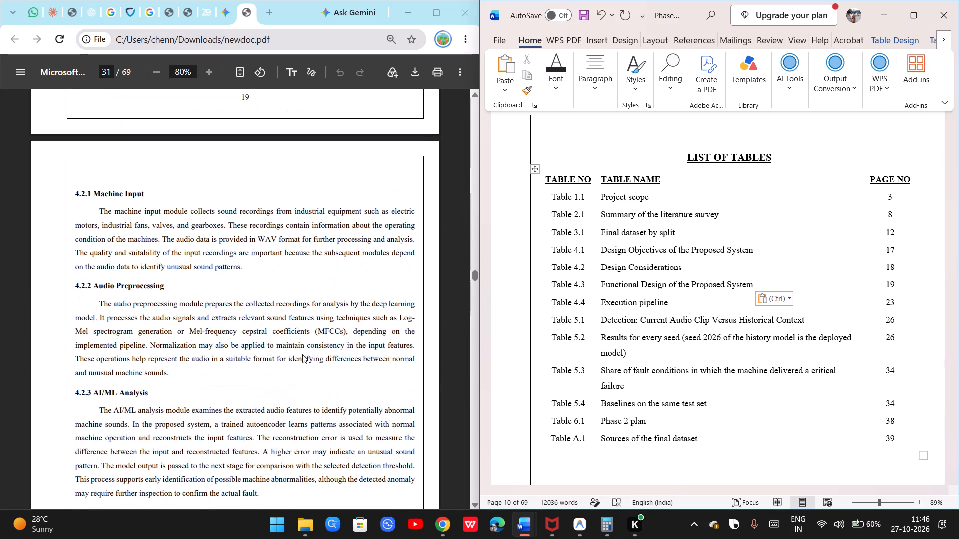
{"action": "scroll", "coordinate": [288, 354], "scroll_direction": "down", "scroll_amount": 15}
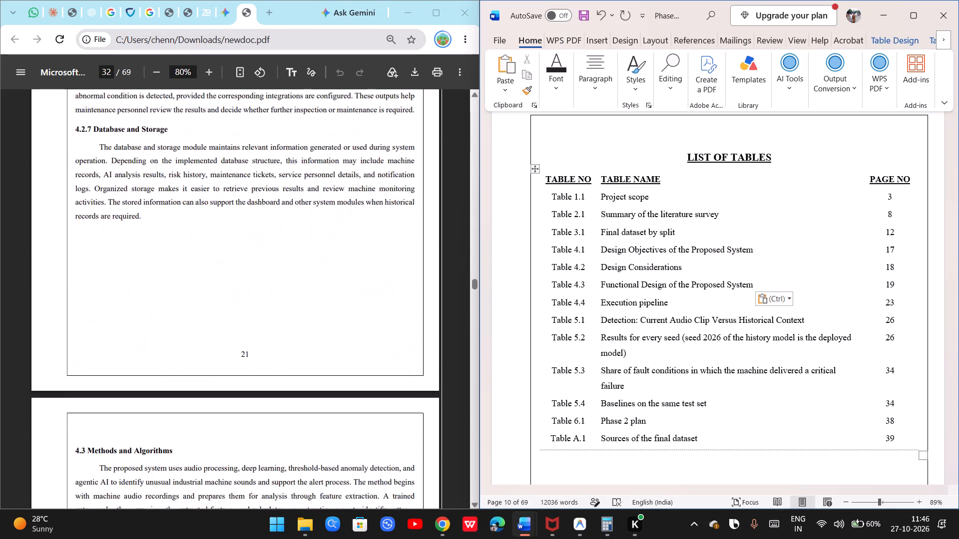
{"action": "scroll", "coordinate": [288, 355], "scroll_direction": "down", "scroll_amount": 18}
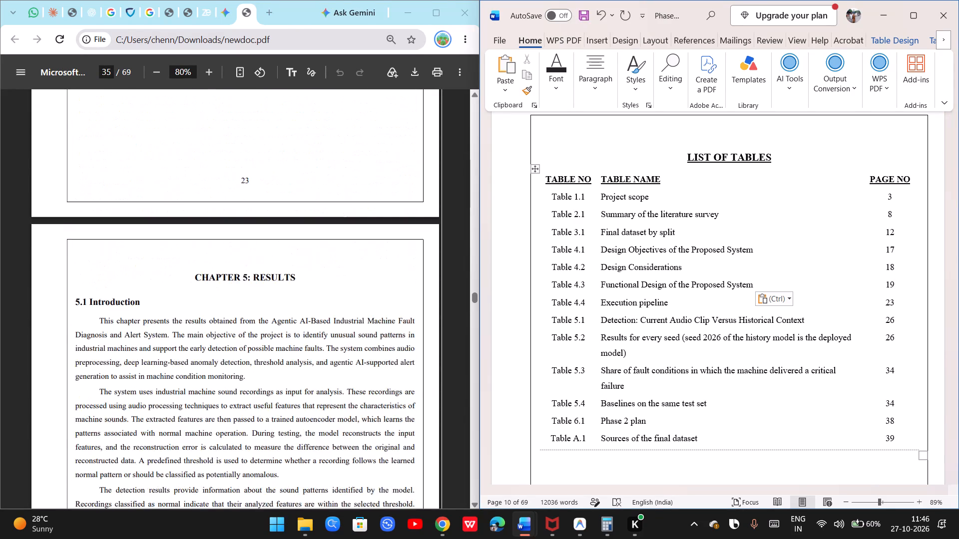
{"action": "scroll", "coordinate": [288, 355], "scroll_direction": "down", "scroll_amount": 9}
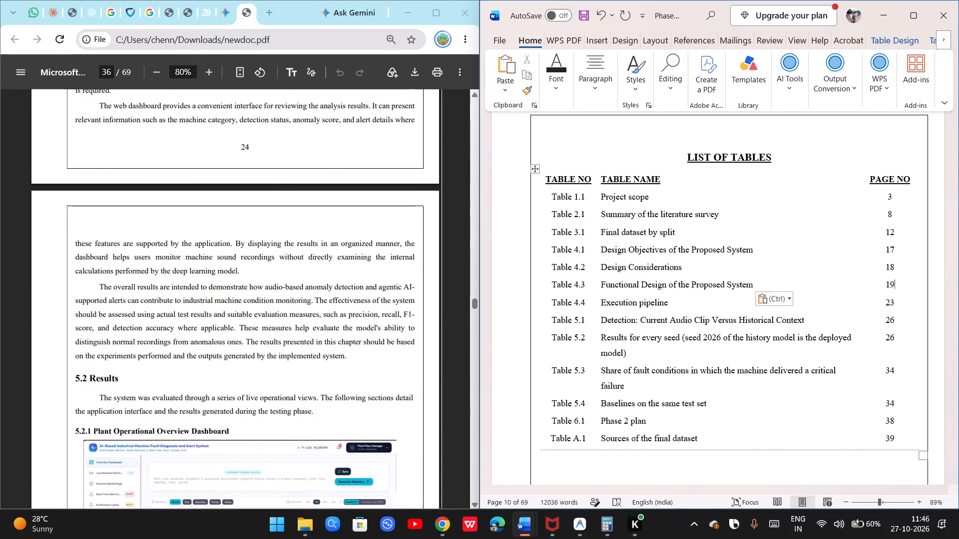
{"action": "scroll", "coordinate": [288, 355], "scroll_direction": "down", "scroll_amount": 11}
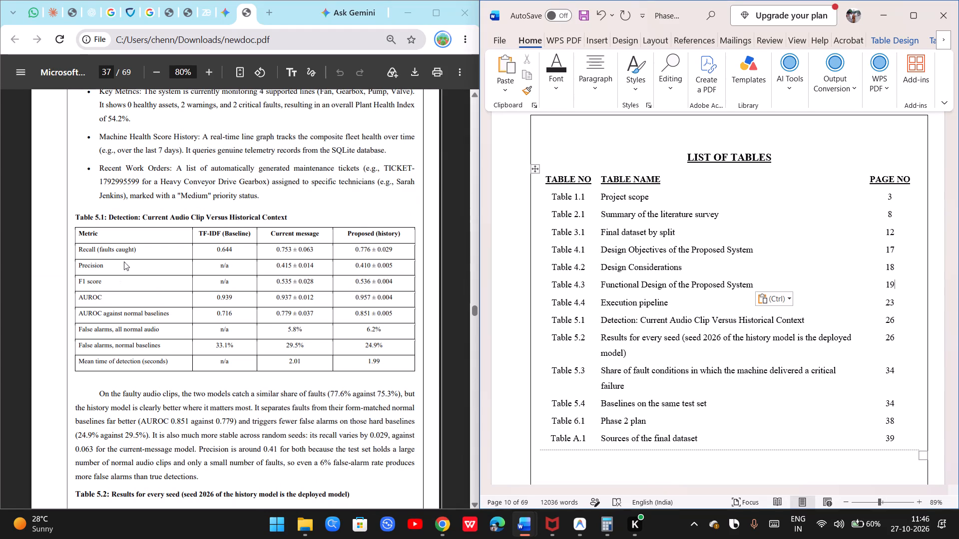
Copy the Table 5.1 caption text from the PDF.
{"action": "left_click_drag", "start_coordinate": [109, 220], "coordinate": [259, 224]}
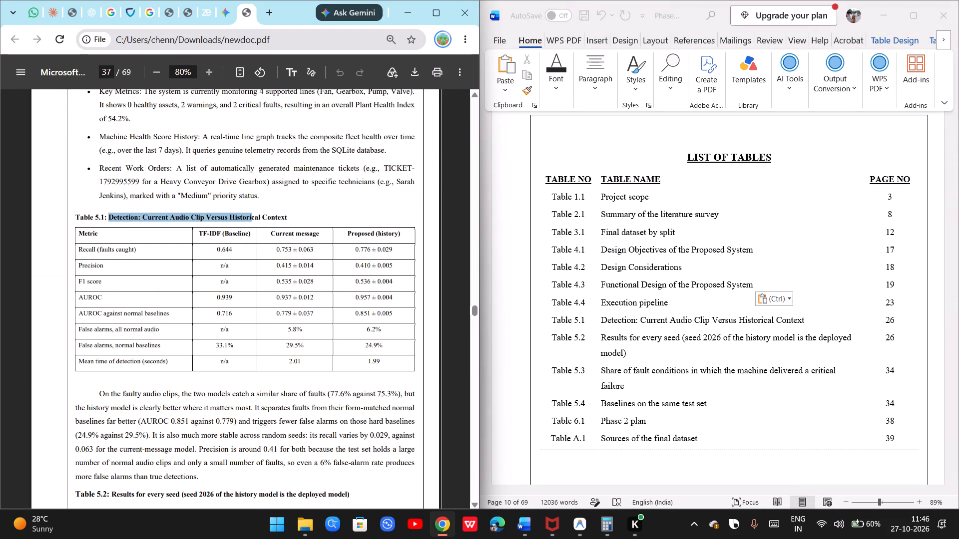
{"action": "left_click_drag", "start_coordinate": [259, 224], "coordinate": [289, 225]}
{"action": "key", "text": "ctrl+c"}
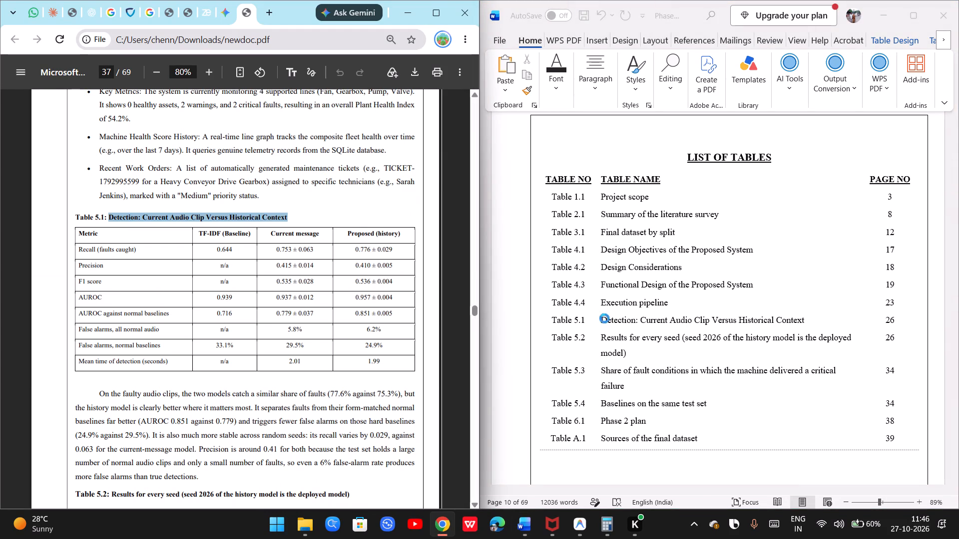
Delete the whole Table 4.4 "Execution pipeline" row from the list of tables.
{"action": "left_click", "coordinate": [552, 284]}
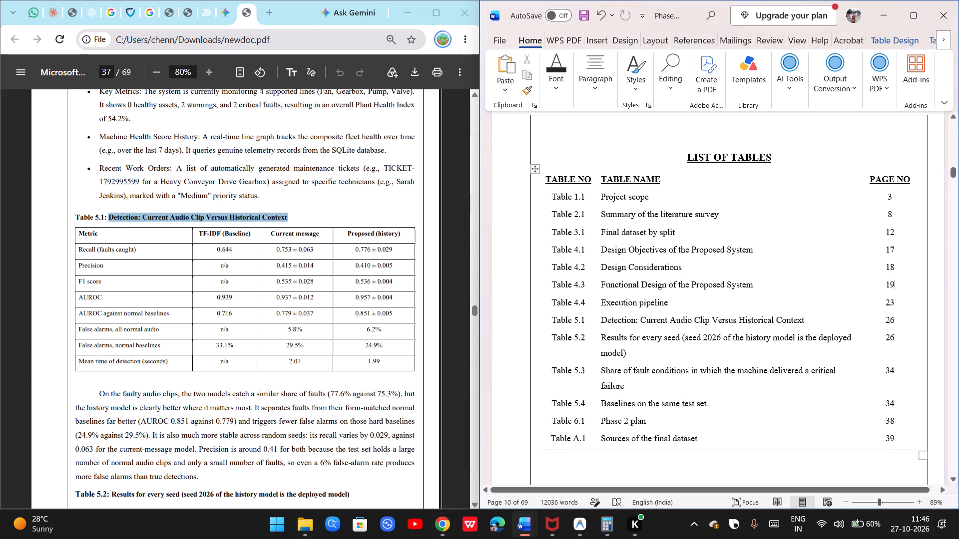
{"action": "left_click_drag", "start_coordinate": [553, 306], "coordinate": [783, 295]}
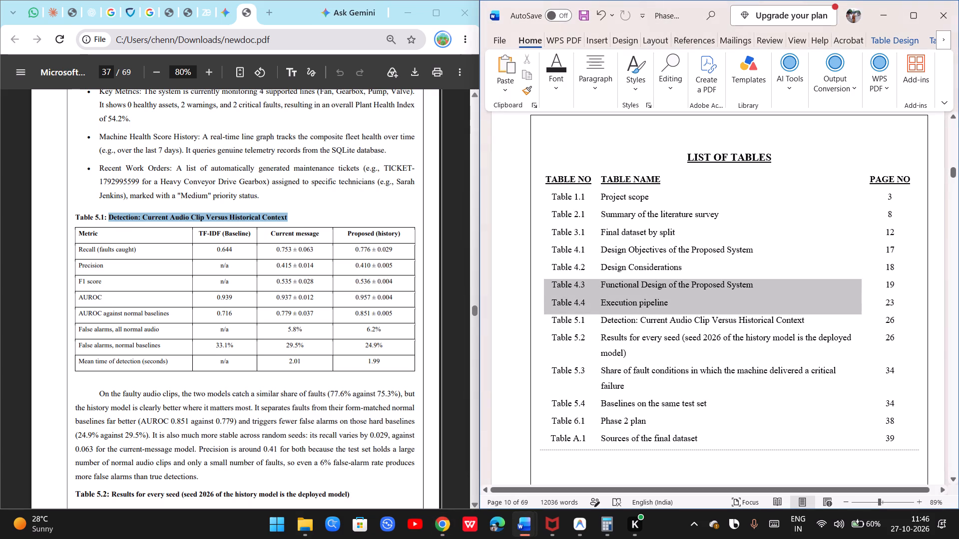
{"action": "left_click_drag", "start_coordinate": [783, 295], "coordinate": [924, 306]}
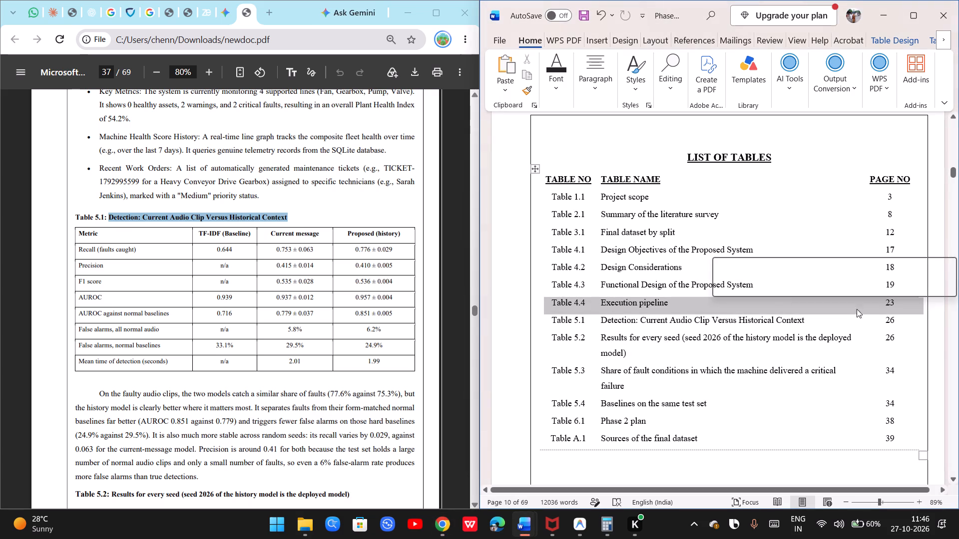
{"action": "key", "text": "BackSpace"}
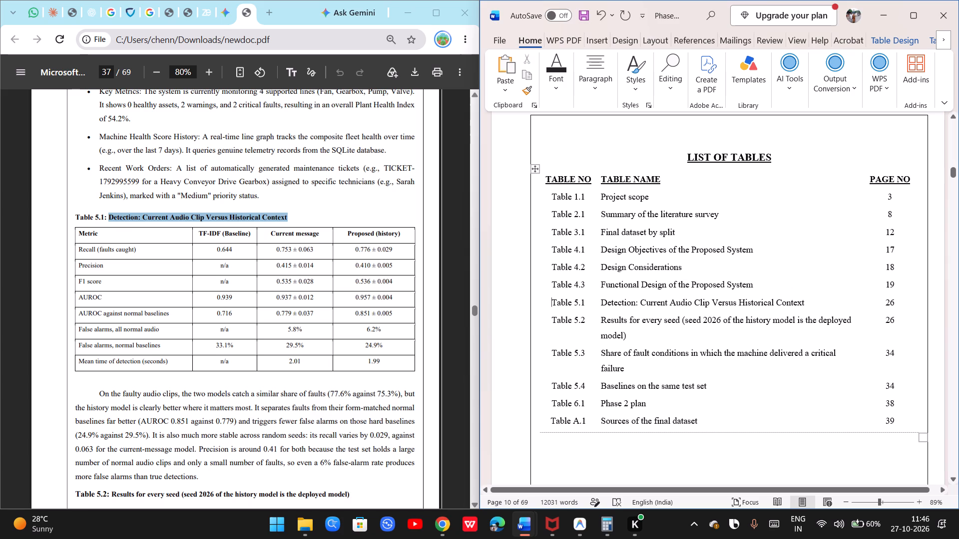
Copy the Table 5.1 caption text from the PDF again and compare it with that entry's name in the list of tables.
{"action": "left_click", "coordinate": [313, 303], "text": "ctrl"}
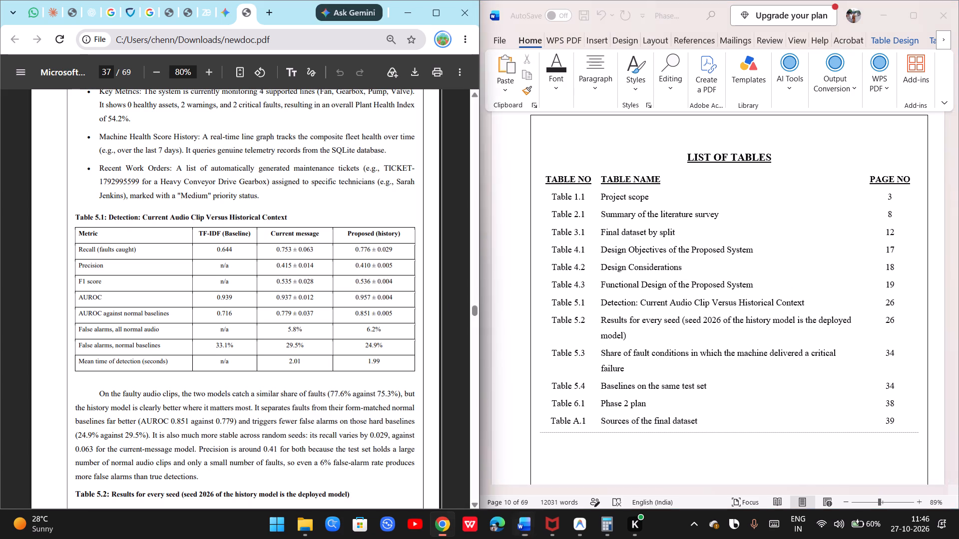
{"action": "left_click_drag", "start_coordinate": [288, 218], "coordinate": [115, 226]}
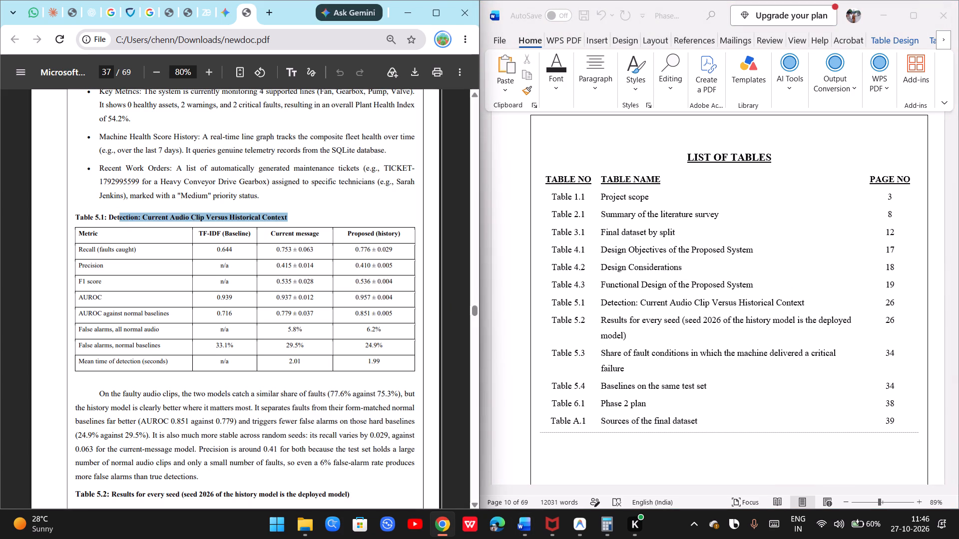
{"action": "left_click_drag", "start_coordinate": [115, 226], "coordinate": [104, 225]}
{"action": "left_click", "coordinate": [105, 223]}
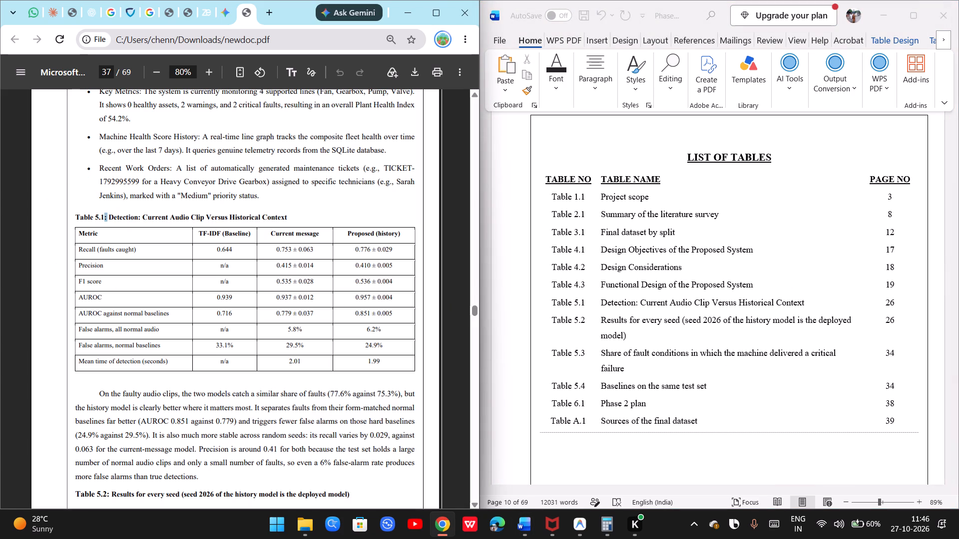
{"action": "left_click", "coordinate": [107, 217]}
{"action": "left_click_drag", "start_coordinate": [107, 216], "coordinate": [263, 216]}
{"action": "left_click_drag", "start_coordinate": [263, 216], "coordinate": [289, 216]}
{"action": "left_click_drag", "start_coordinate": [289, 216], "coordinate": [114, 222]}
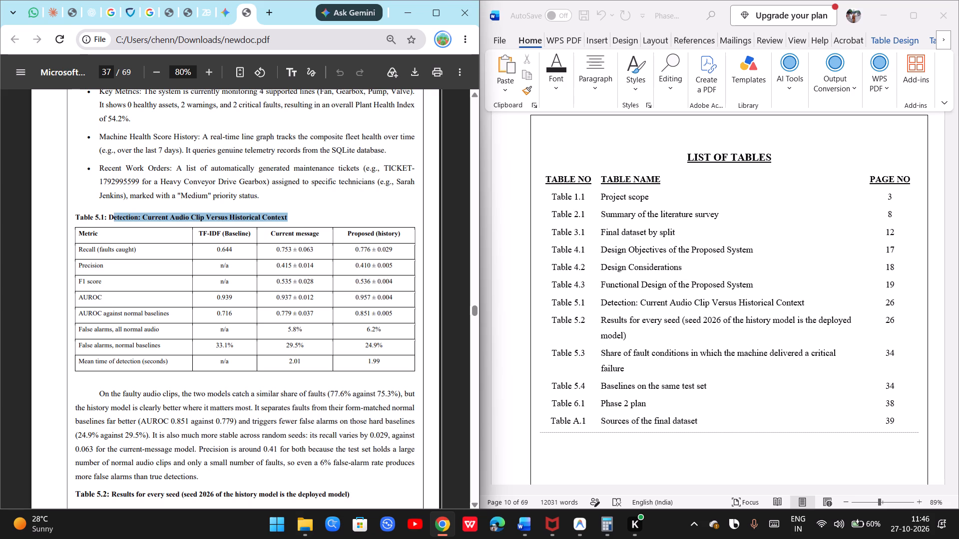
{"action": "left_click_drag", "start_coordinate": [114, 222], "coordinate": [108, 224]}
{"action": "key", "text": "ctrl+c"}
{"action": "left_click", "coordinate": [599, 300]}
{"action": "left_click", "coordinate": [601, 301]}
{"action": "left_click_drag", "start_coordinate": [601, 301], "coordinate": [664, 314]}
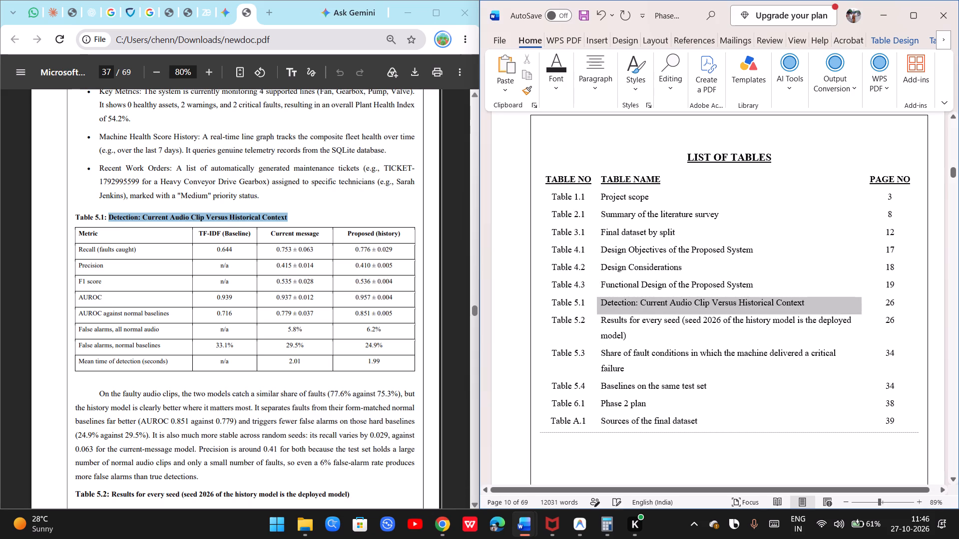
{"action": "left_click_drag", "start_coordinate": [664, 314], "coordinate": [665, 314]}
Look through Chapter 5 of the PDF from Table 5.1 to Table 5.4, comparing captions and page numbers with the list of tables.
{"action": "left_click", "coordinate": [893, 329]}
{"action": "left_click", "coordinate": [896, 302]}
{"action": "scroll", "coordinate": [375, 392], "scroll_direction": "down", "scroll_amount": 3}
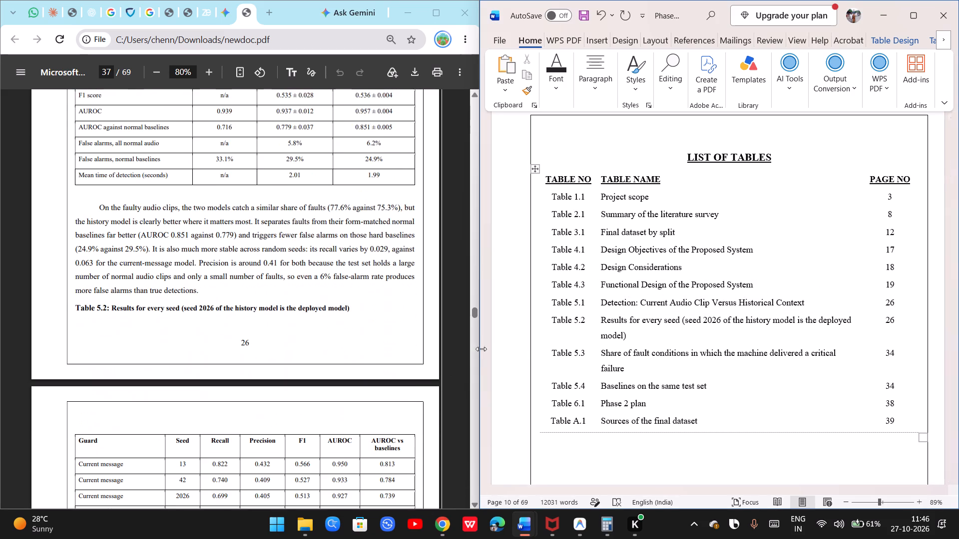
{"action": "scroll", "coordinate": [315, 410], "scroll_direction": "down", "scroll_amount": 2}
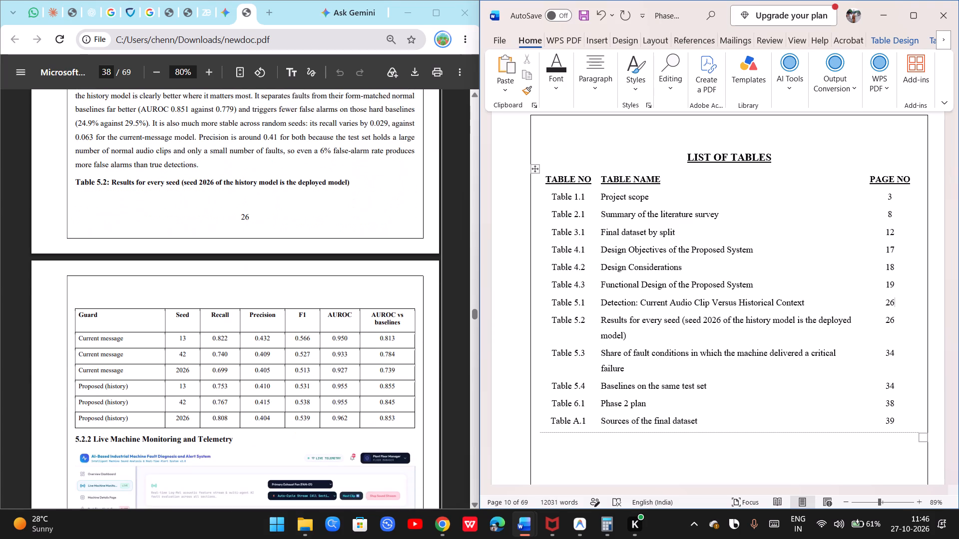
{"action": "scroll", "coordinate": [312, 411], "scroll_direction": "down", "scroll_amount": 9}
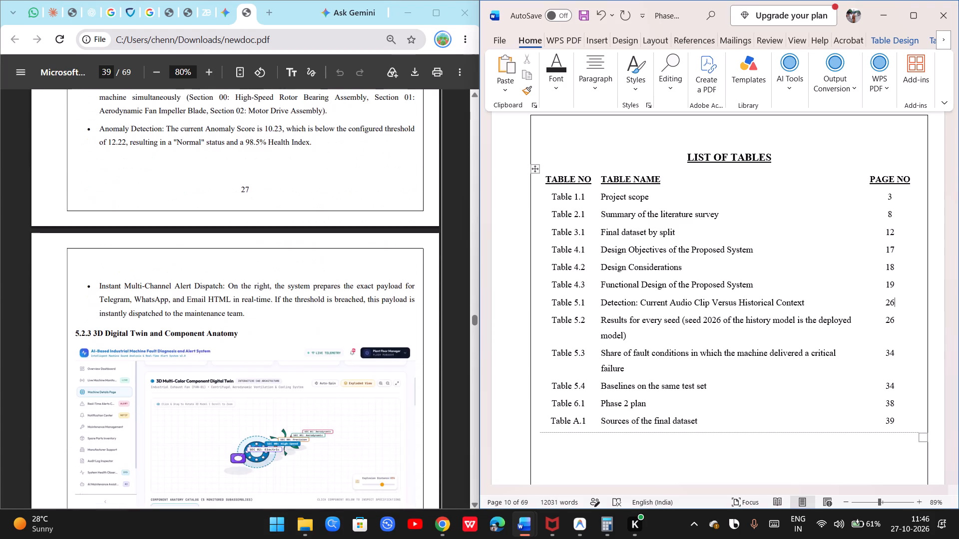
{"action": "scroll", "coordinate": [312, 411], "scroll_direction": "down", "scroll_amount": 12}
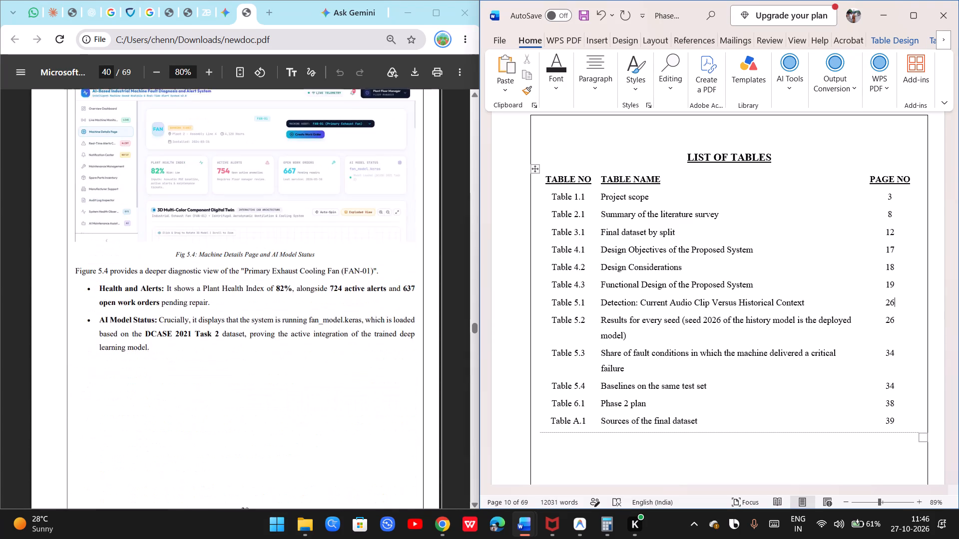
{"action": "scroll", "coordinate": [312, 411], "scroll_direction": "down", "scroll_amount": 15}
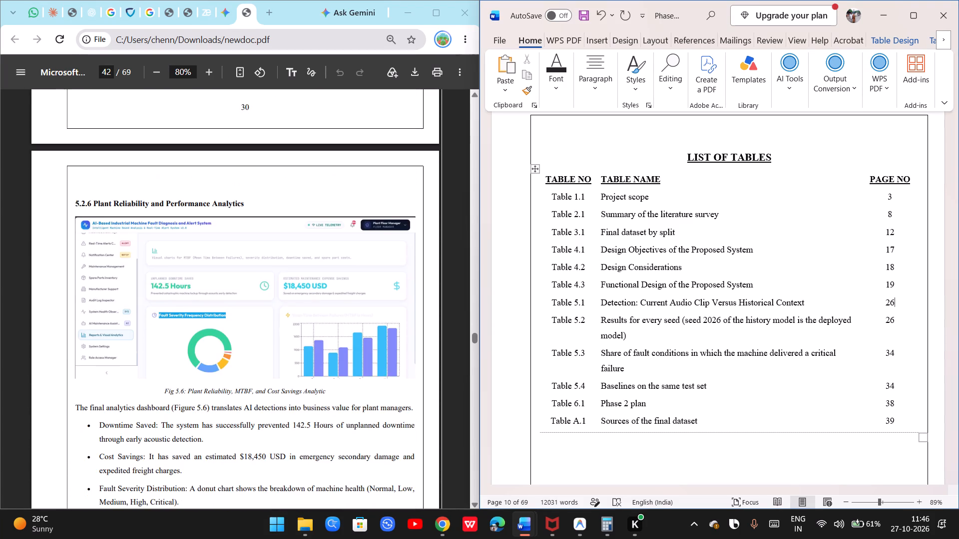
{"action": "scroll", "coordinate": [312, 411], "scroll_direction": "down", "scroll_amount": 14}
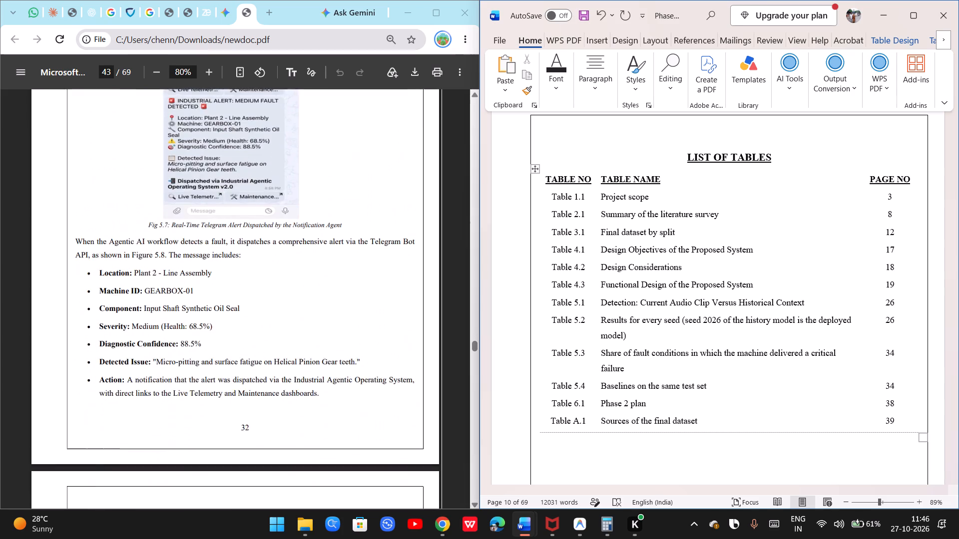
{"action": "scroll", "coordinate": [312, 411], "scroll_direction": "down", "scroll_amount": 2}
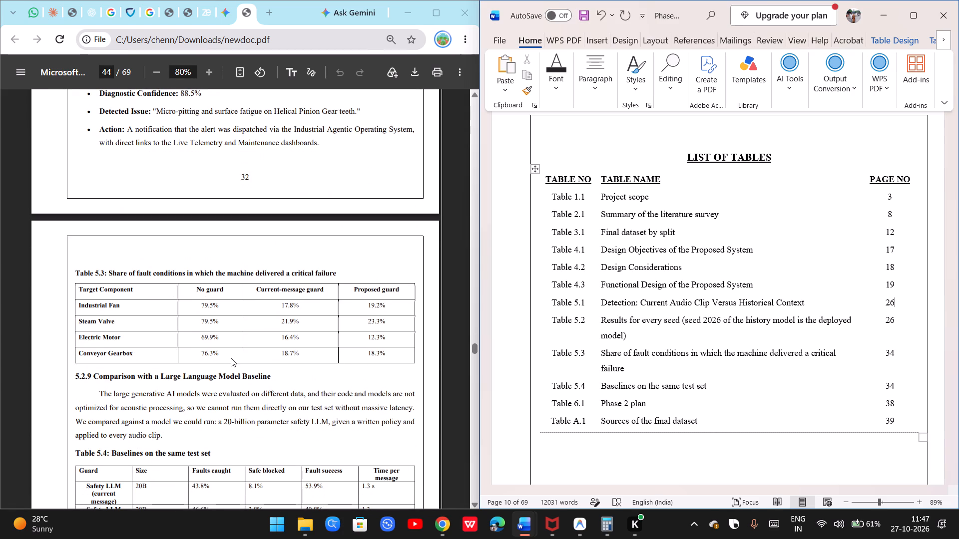
{"action": "scroll", "coordinate": [231, 358], "scroll_direction": "up", "scroll_amount": 3}
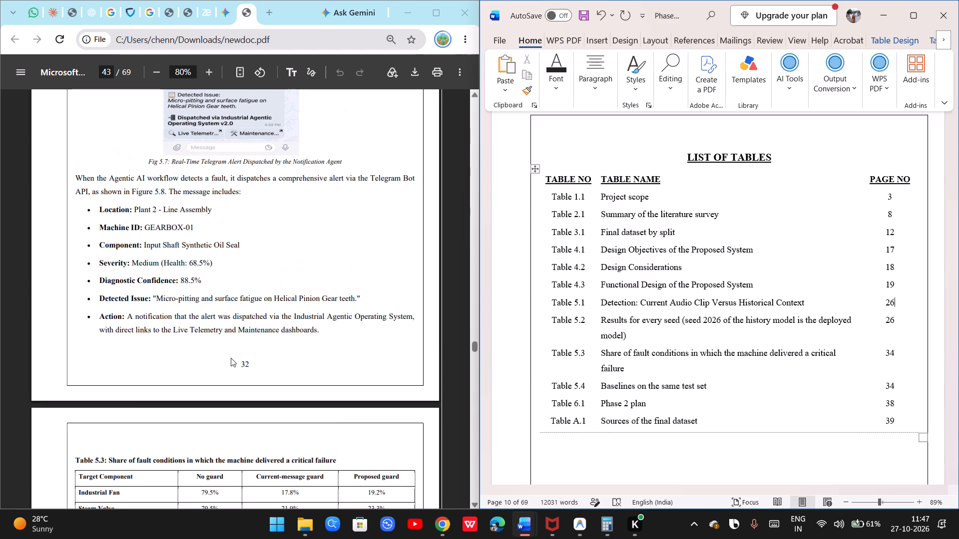
{"action": "scroll", "coordinate": [231, 358], "scroll_direction": "up", "scroll_amount": 5}
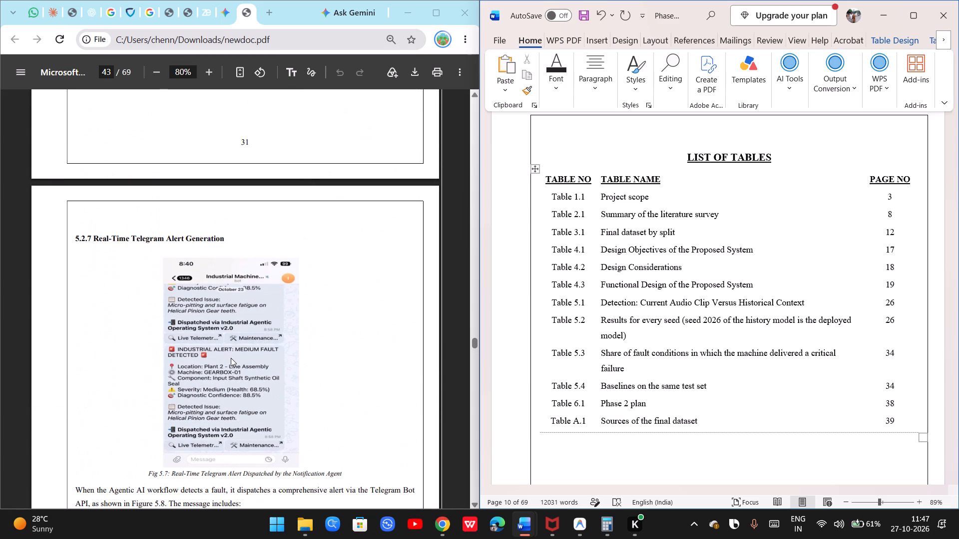
{"action": "scroll", "coordinate": [231, 358], "scroll_direction": "up", "scroll_amount": 1}
{"action": "scroll", "coordinate": [231, 358], "scroll_direction": "down", "scroll_amount": 3}
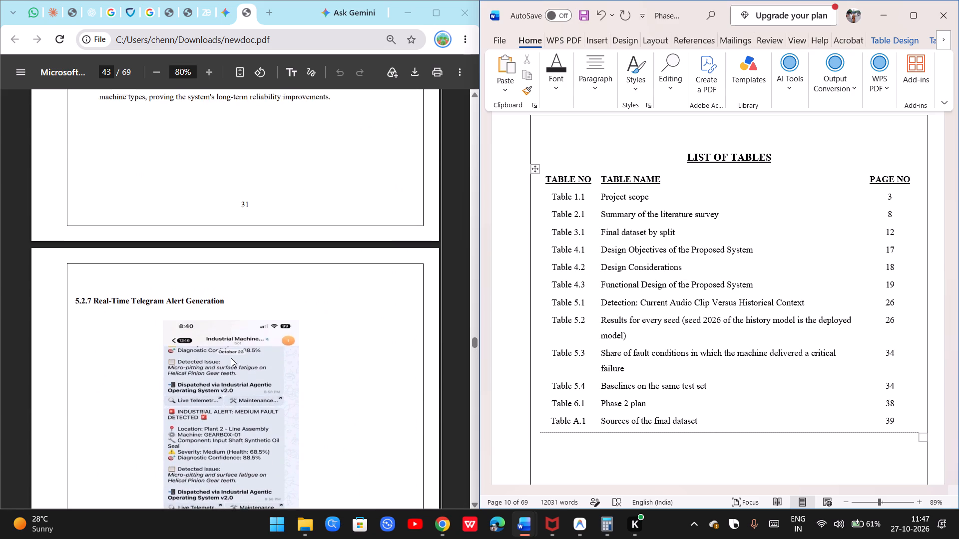
{"action": "scroll", "coordinate": [231, 358], "scroll_direction": "down", "scroll_amount": 4}
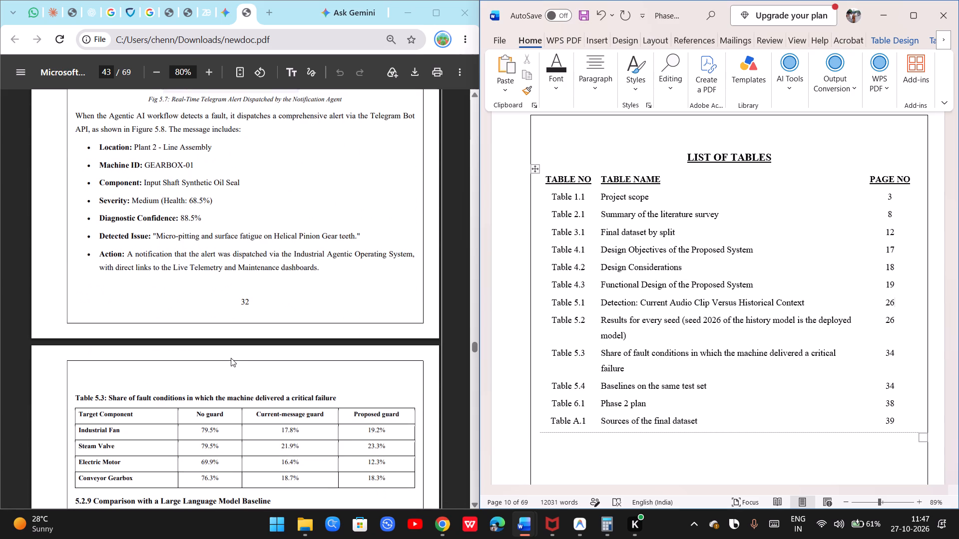
Look back through the PDF from Table 5.3 to the start of section 5.2, rechecking the Chapter 5 table captions and page numbers.
{"action": "scroll", "coordinate": [231, 358], "scroll_direction": "up", "scroll_amount": 9}
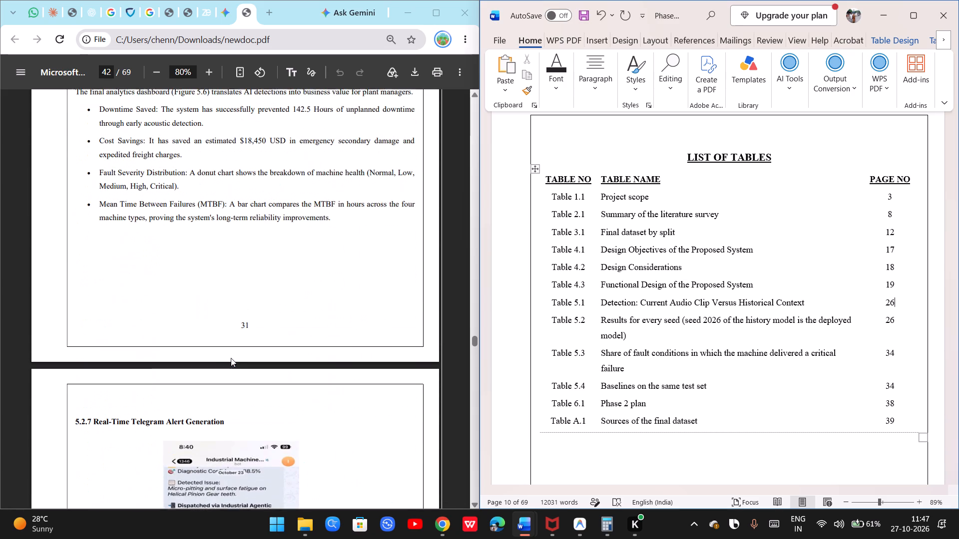
{"action": "scroll", "coordinate": [231, 358], "scroll_direction": "up", "scroll_amount": 6}
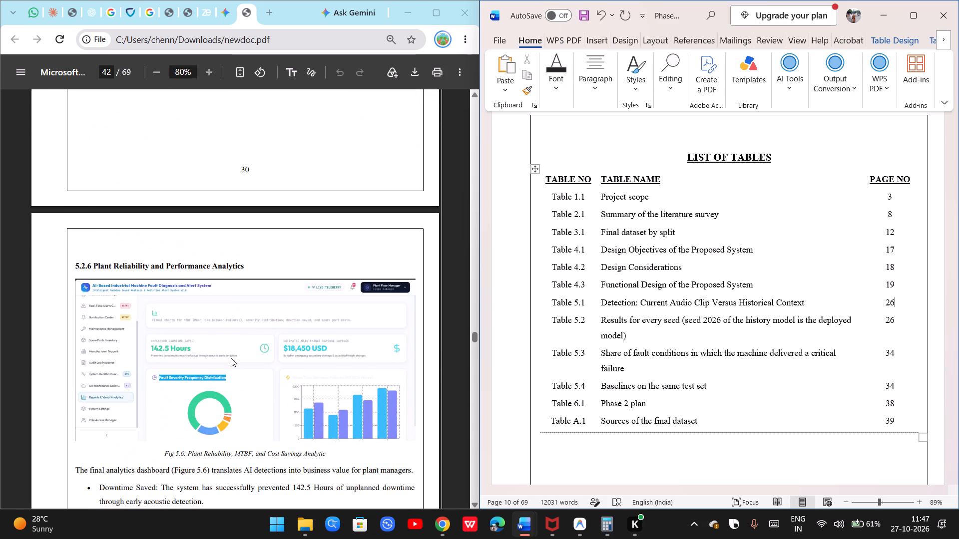
{"action": "scroll", "coordinate": [231, 358], "scroll_direction": "up", "scroll_amount": 16}
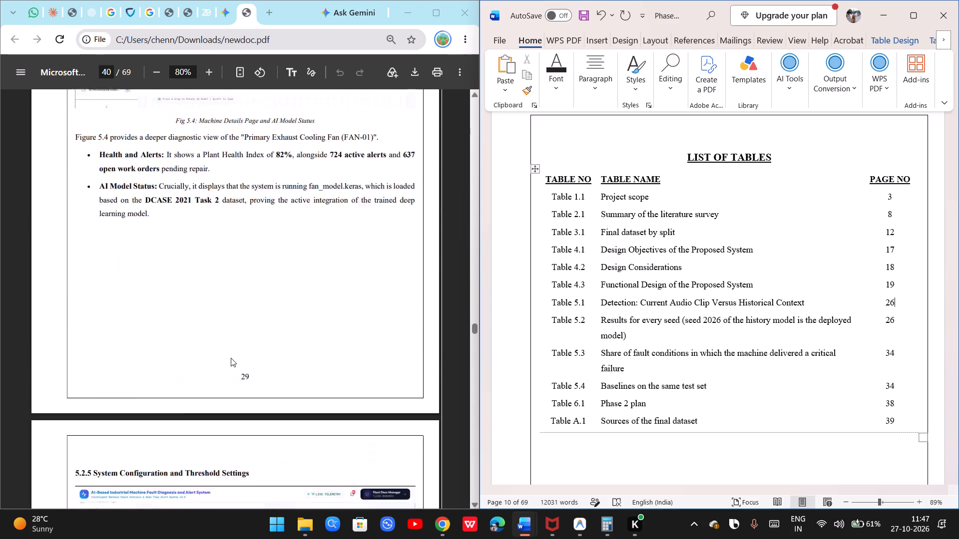
{"action": "scroll", "coordinate": [231, 358], "scroll_direction": "up", "scroll_amount": 16}
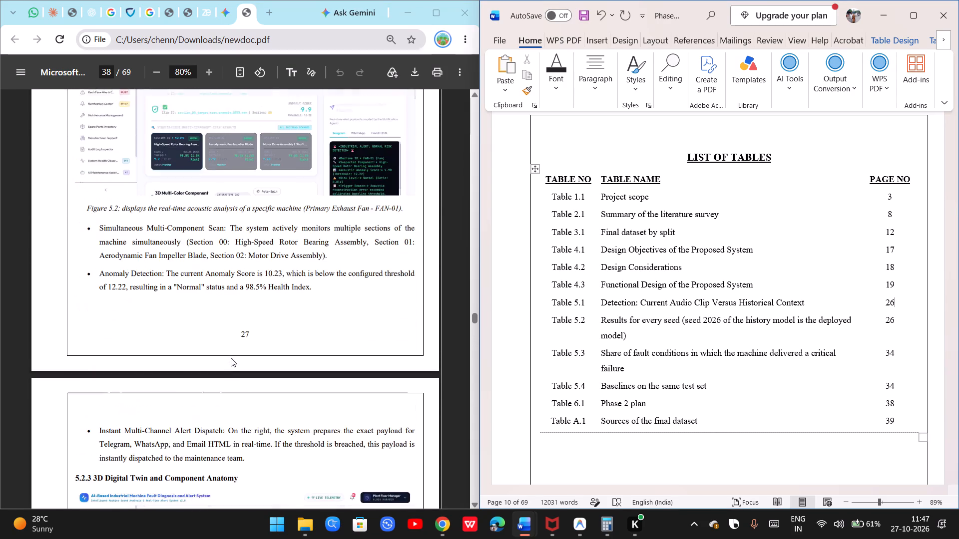
{"action": "scroll", "coordinate": [231, 358], "scroll_direction": "up", "scroll_amount": 7}
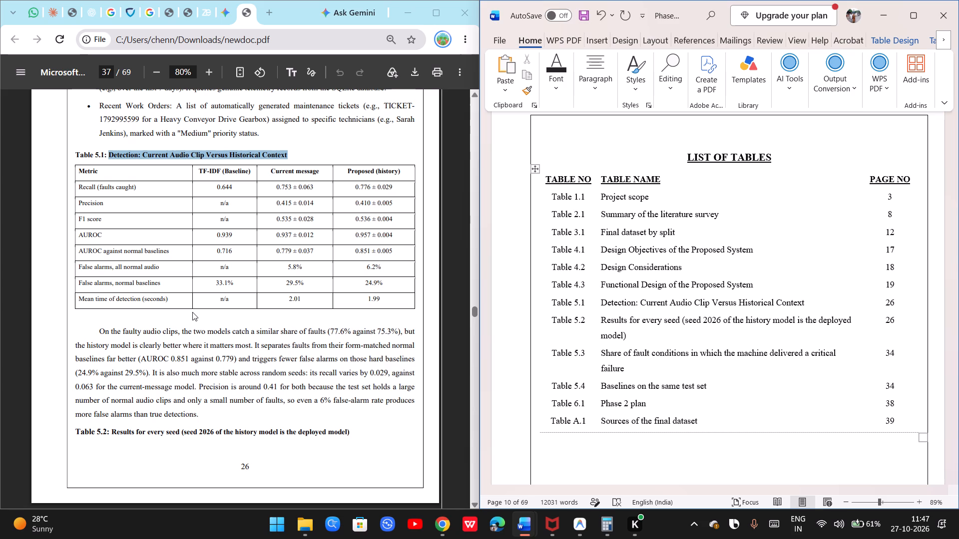
{"action": "scroll", "coordinate": [192, 312], "scroll_direction": "up", "scroll_amount": 8}
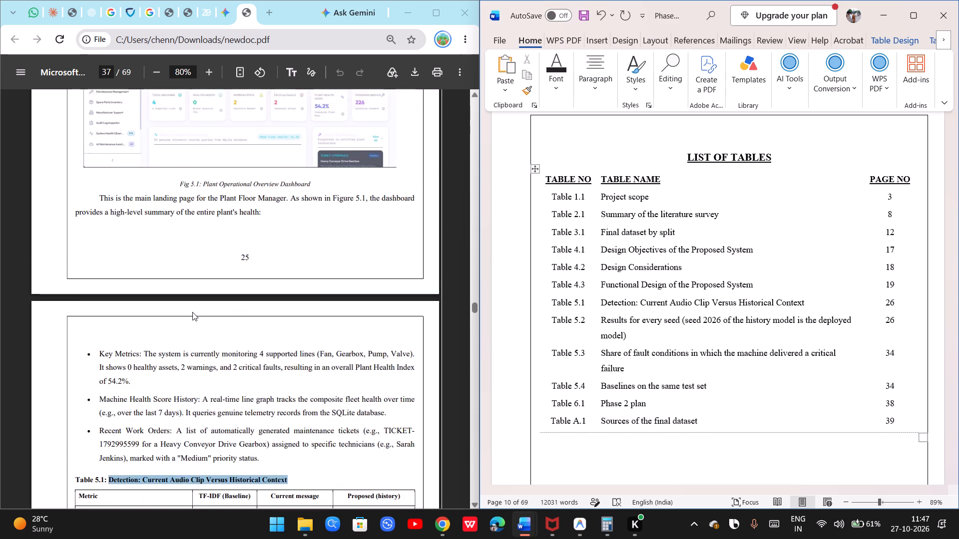
{"action": "scroll", "coordinate": [192, 312], "scroll_direction": "up", "scroll_amount": 4}
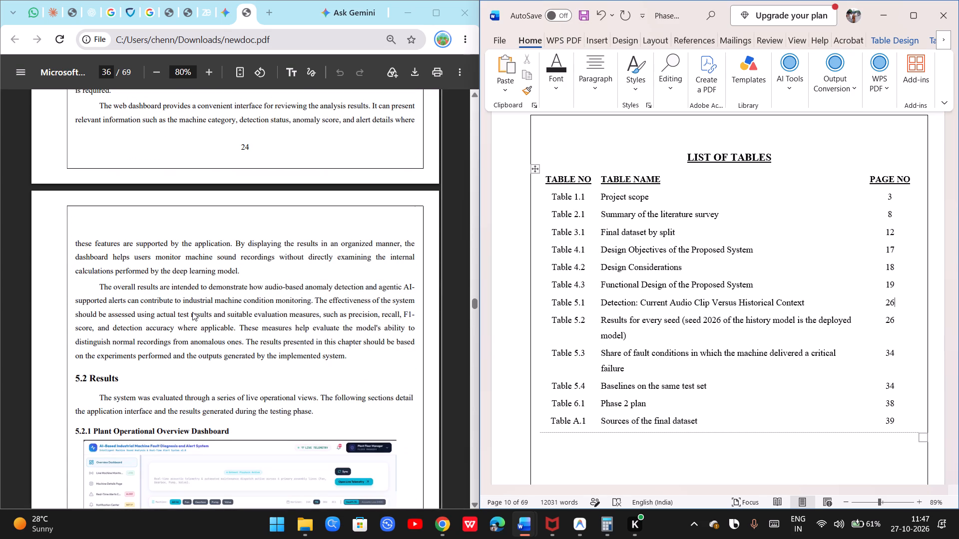
Look back through the PDF from the section 5.2 results to the start of Chapter 4, examining its tables and page numbers.
{"action": "scroll", "coordinate": [192, 312], "scroll_direction": "down", "scroll_amount": 5}
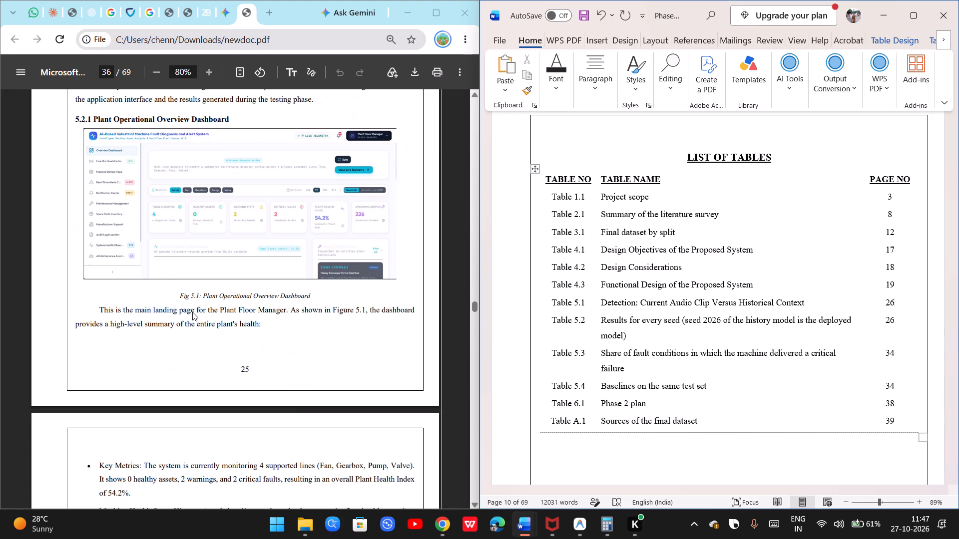
{"action": "scroll", "coordinate": [192, 312], "scroll_direction": "down", "scroll_amount": 2}
{"action": "scroll", "coordinate": [192, 312], "scroll_direction": "up", "scroll_amount": 3}
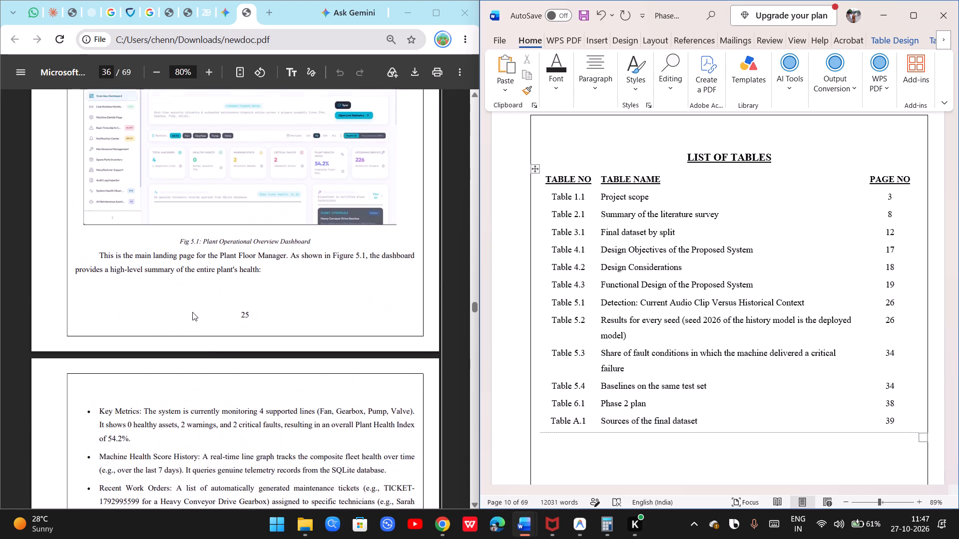
{"action": "scroll", "coordinate": [192, 312], "scroll_direction": "up", "scroll_amount": 11}
{"action": "scroll", "coordinate": [192, 312], "scroll_direction": "up", "scroll_amount": 16}
{"action": "scroll", "coordinate": [192, 312], "scroll_direction": "up", "scroll_amount": 10}
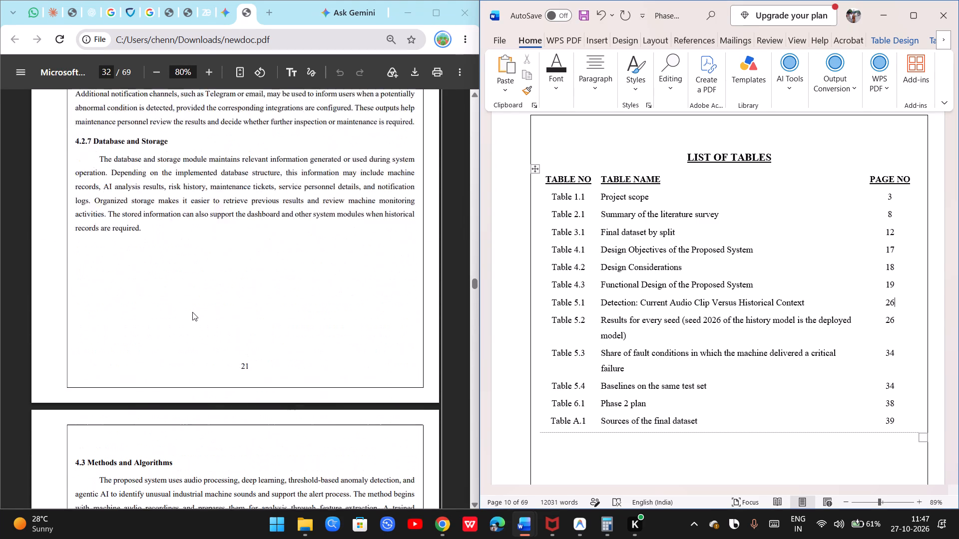
{"action": "scroll", "coordinate": [192, 312], "scroll_direction": "up", "scroll_amount": 18}
{"action": "scroll", "coordinate": [192, 312], "scroll_direction": "up", "scroll_amount": 15}
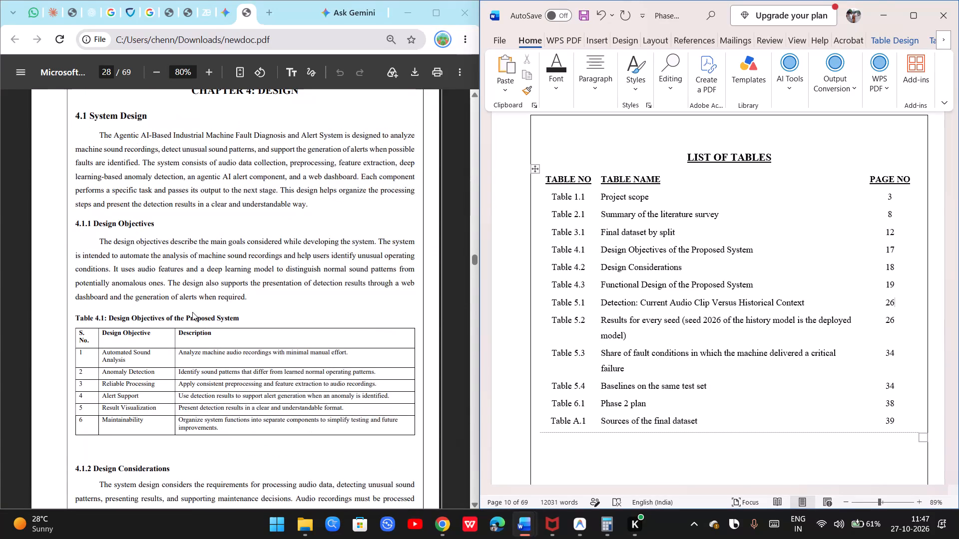
{"action": "scroll", "coordinate": [192, 312], "scroll_direction": "up", "scroll_amount": 1}
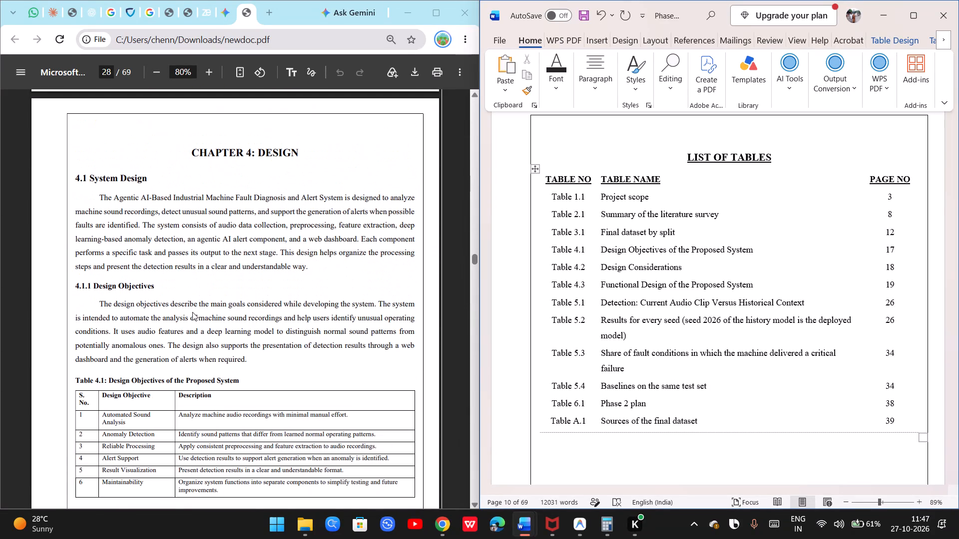
Check the table captions and page numbers in the PDF from Table 4.1 through Table 5.2 against the list of tables.
{"action": "scroll", "coordinate": [192, 312], "scroll_direction": "down", "scroll_amount": 4}
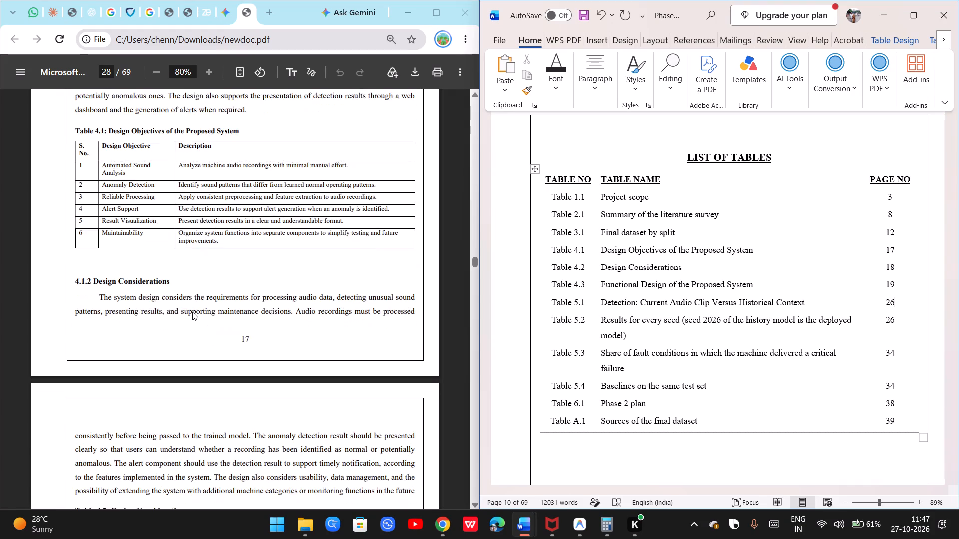
{"action": "scroll", "coordinate": [192, 312], "scroll_direction": "down", "scroll_amount": 9}
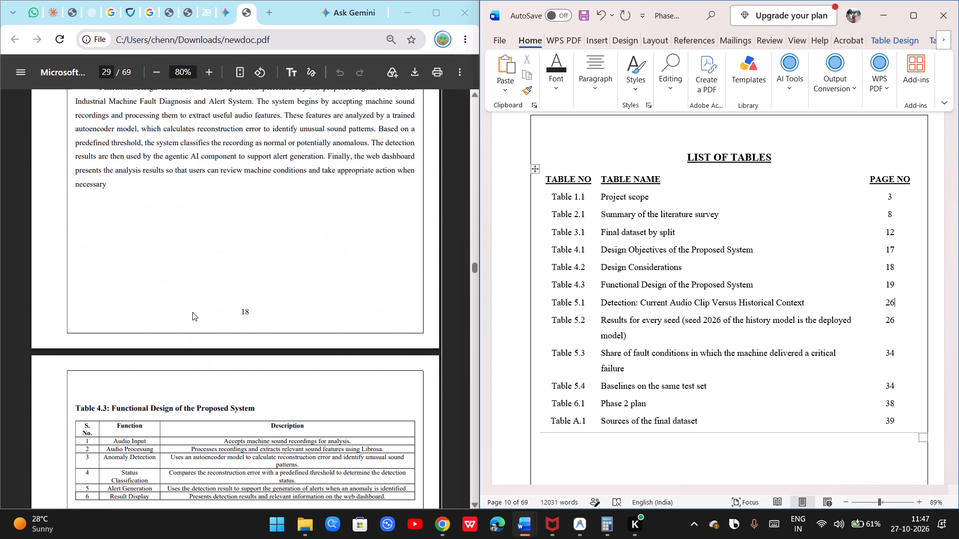
{"action": "scroll", "coordinate": [192, 312], "scroll_direction": "down", "scroll_amount": 6}
{"action": "scroll", "coordinate": [192, 312], "scroll_direction": "down", "scroll_amount": 15}
{"action": "scroll", "coordinate": [192, 312], "scroll_direction": "down", "scroll_amount": 12}
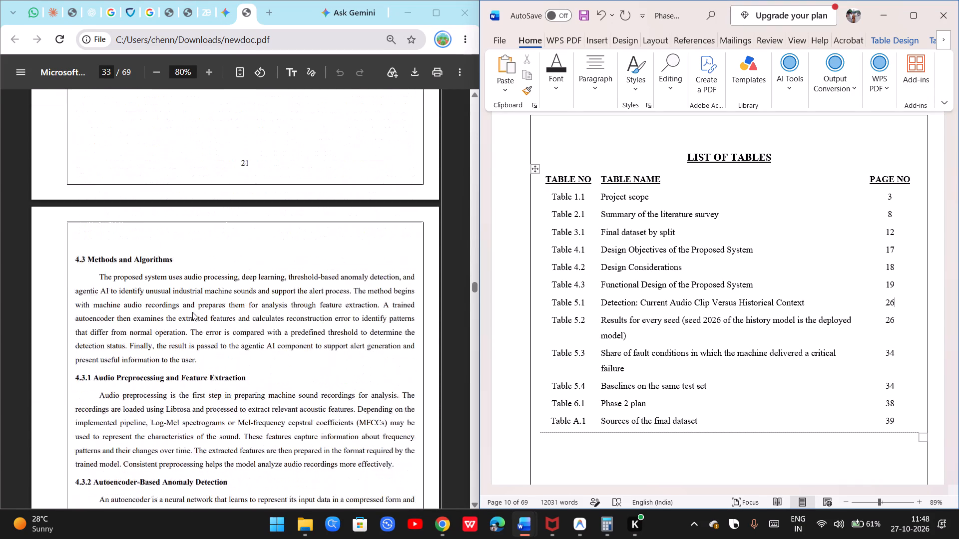
{"action": "scroll", "coordinate": [192, 312], "scroll_direction": "down", "scroll_amount": 18}
{"action": "scroll", "coordinate": [192, 312], "scroll_direction": "down", "scroll_amount": 6}
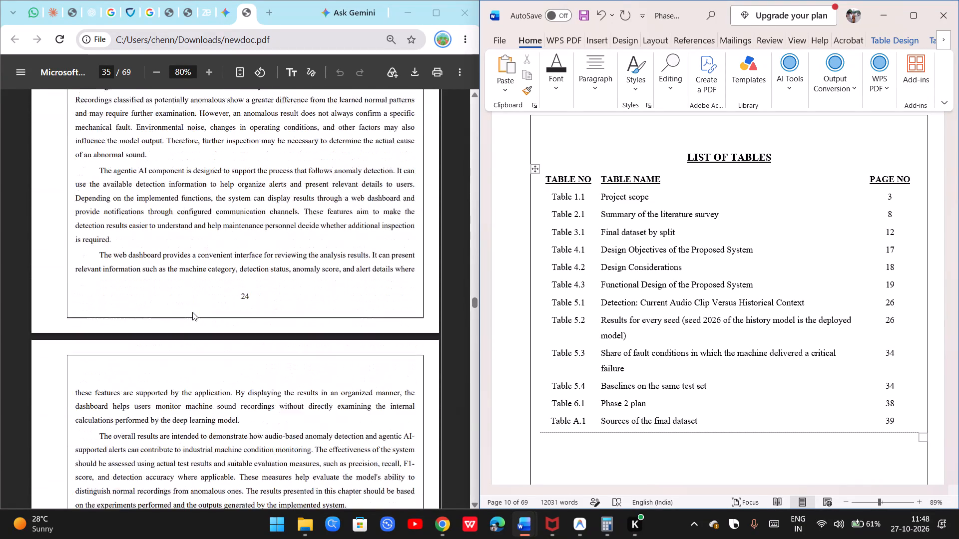
{"action": "scroll", "coordinate": [192, 312], "scroll_direction": "down", "scroll_amount": 11}
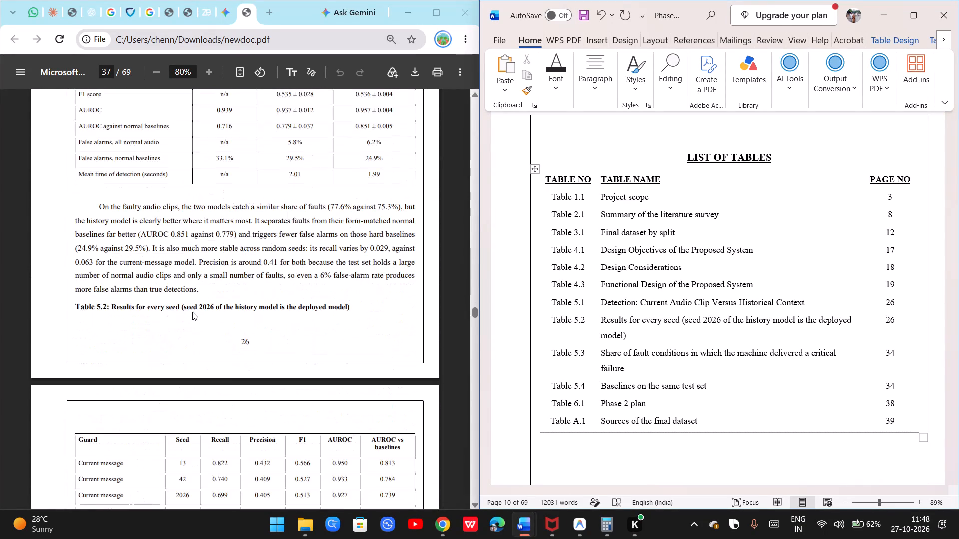
{"action": "scroll", "coordinate": [192, 312], "scroll_direction": "down", "scroll_amount": 11}
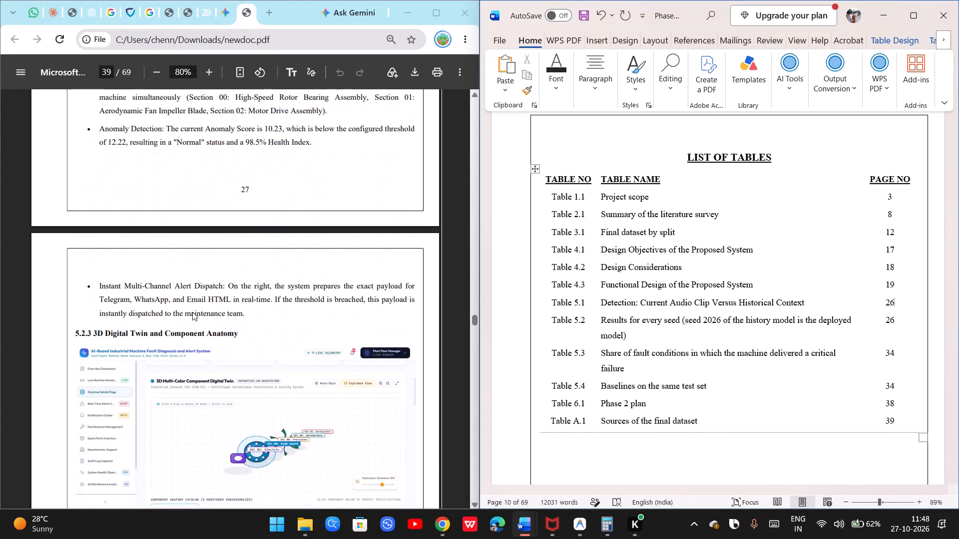
{"action": "scroll", "coordinate": [192, 312], "scroll_direction": "down", "scroll_amount": 1}
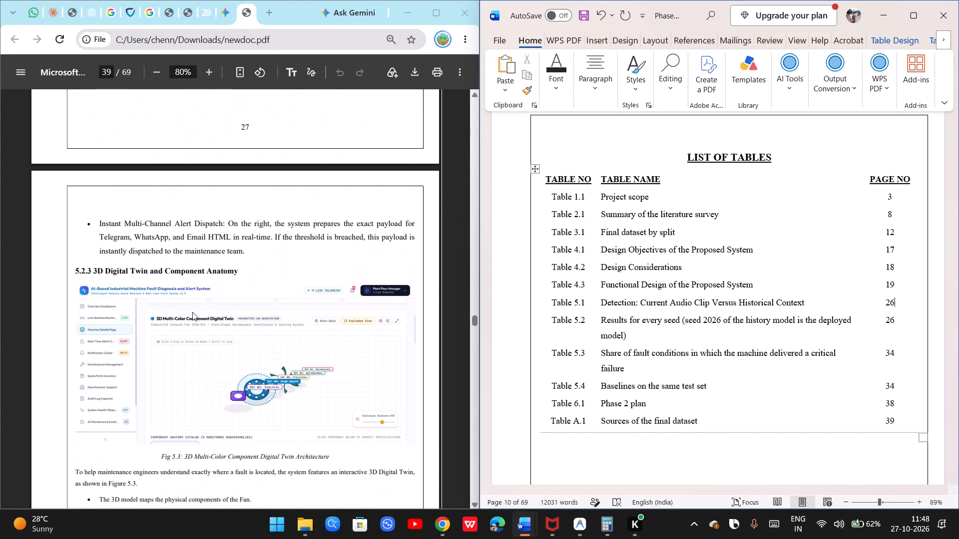
{"action": "scroll", "coordinate": [192, 312], "scroll_direction": "up", "scroll_amount": 8}
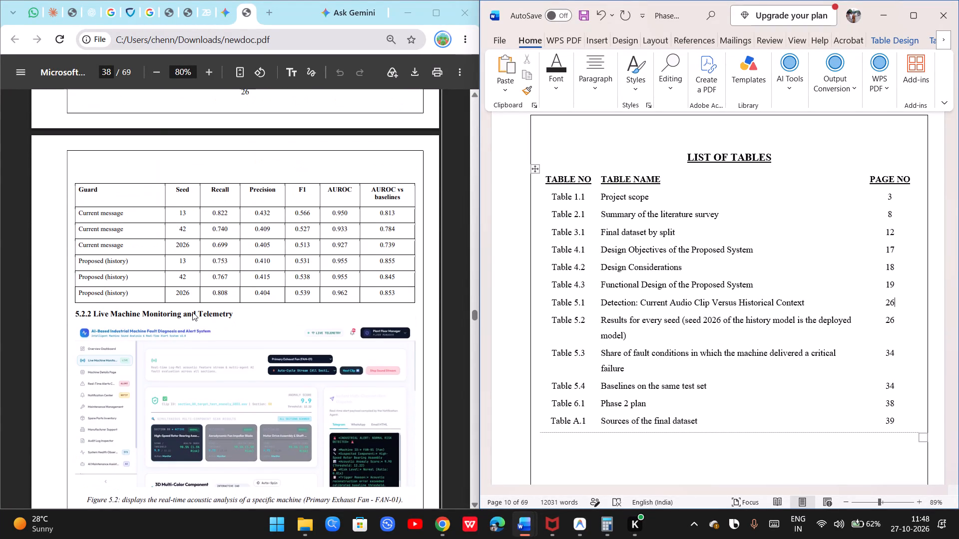
{"action": "scroll", "coordinate": [192, 312], "scroll_direction": "up", "scroll_amount": 4}
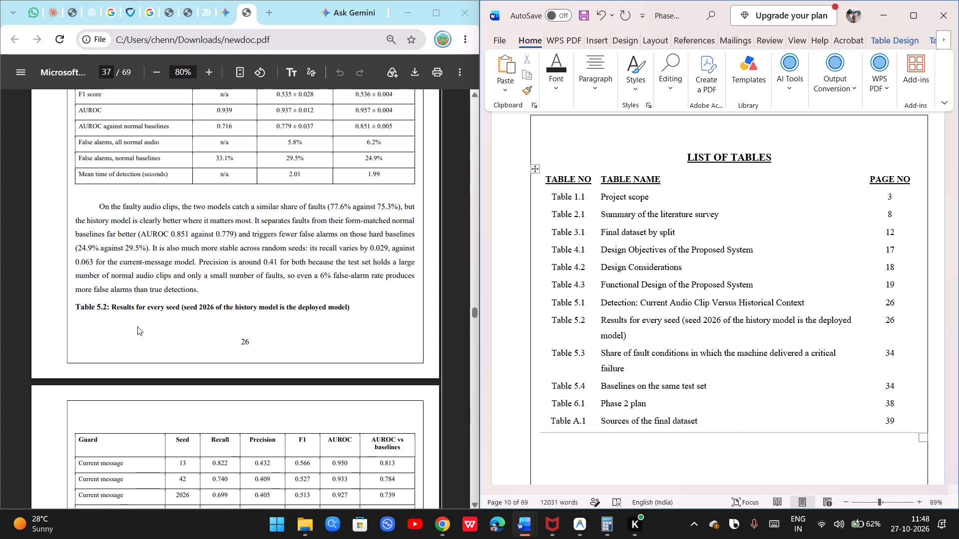
Set the page number of the Table 5.2 entry in the list of tables to 27.
{"action": "scroll", "coordinate": [155, 350], "scroll_direction": "down", "scroll_amount": 2}
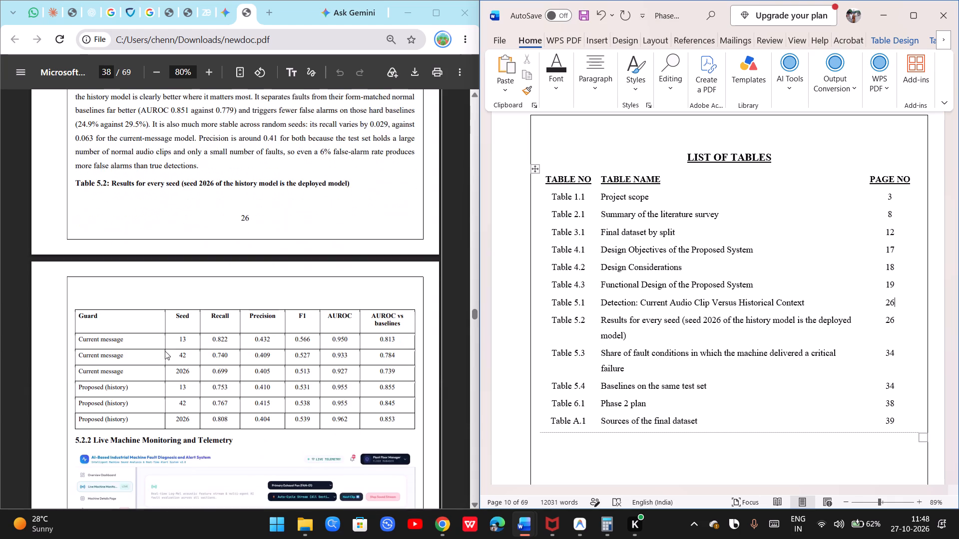
{"action": "scroll", "coordinate": [165, 351], "scroll_direction": "down", "scroll_amount": 6}
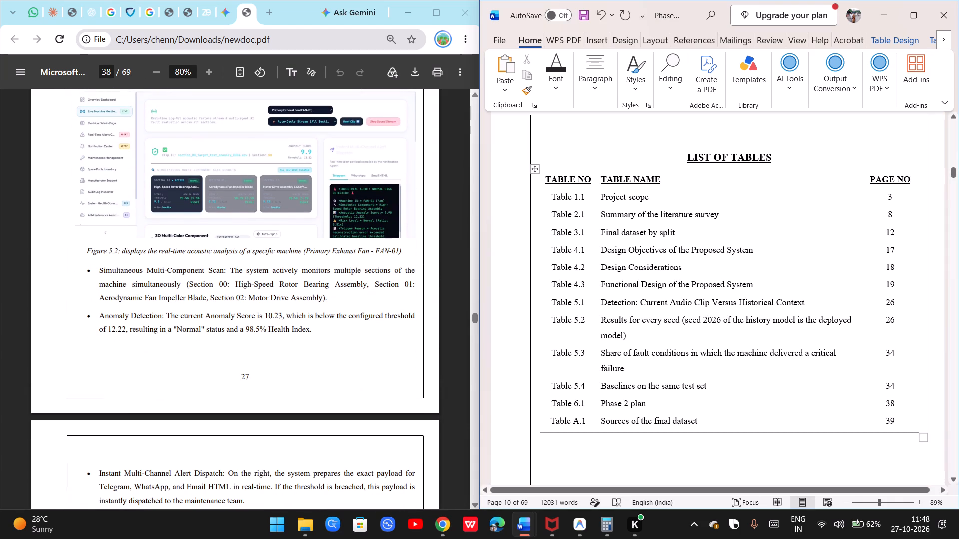
{"action": "left_click", "coordinate": [901, 315]}
{"action": "left_click", "coordinate": [897, 319]}
{"action": "key", "text": "BackSpace"}
{"action": "key", "text": "7"}
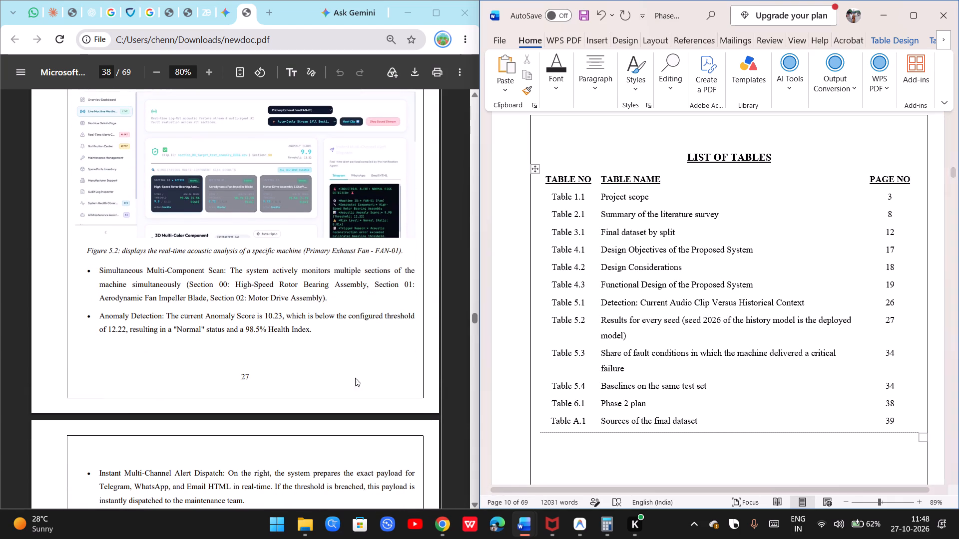
Find Tables 5.3 and 5.4 in the PDF and compare their captions and page numbers with their entries in the list of tables.
{"action": "scroll", "coordinate": [248, 383], "scroll_direction": "down", "scroll_amount": 7}
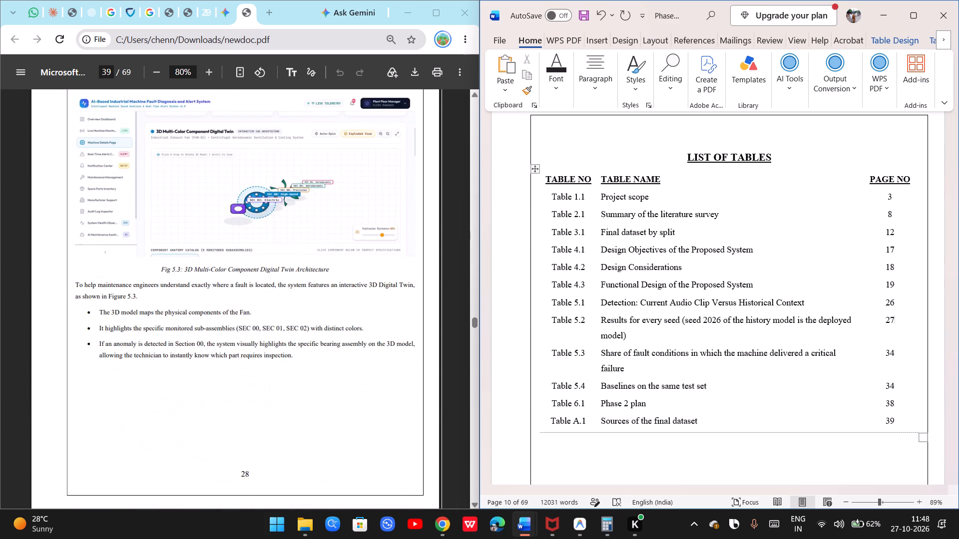
{"action": "scroll", "coordinate": [248, 383], "scroll_direction": "down", "scroll_amount": 12}
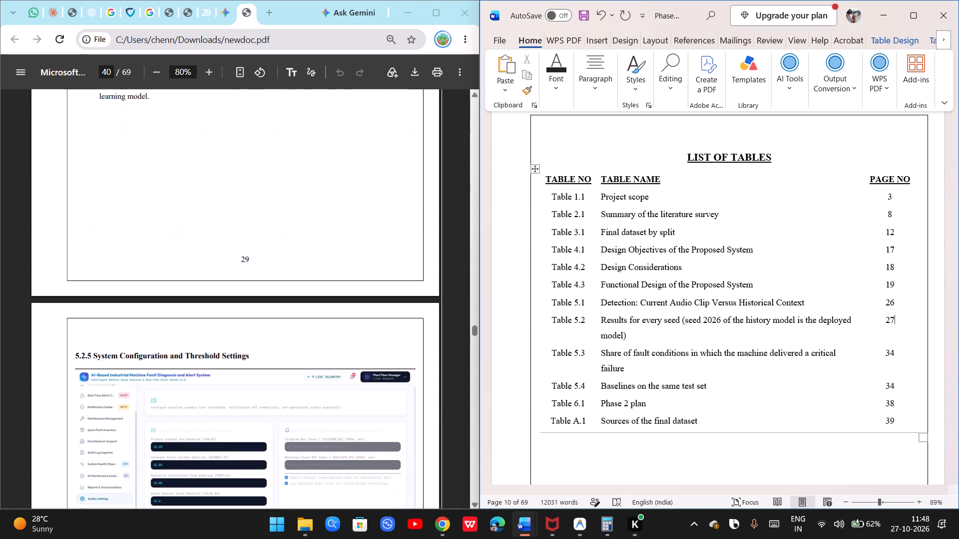
{"action": "scroll", "coordinate": [248, 383], "scroll_direction": "down", "scroll_amount": 12}
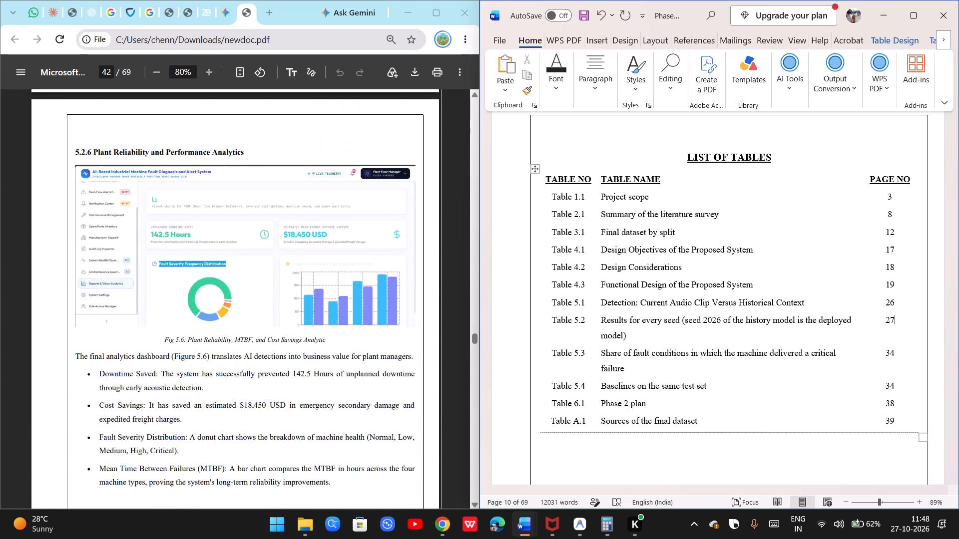
{"action": "scroll", "coordinate": [248, 383], "scroll_direction": "down", "scroll_amount": 14}
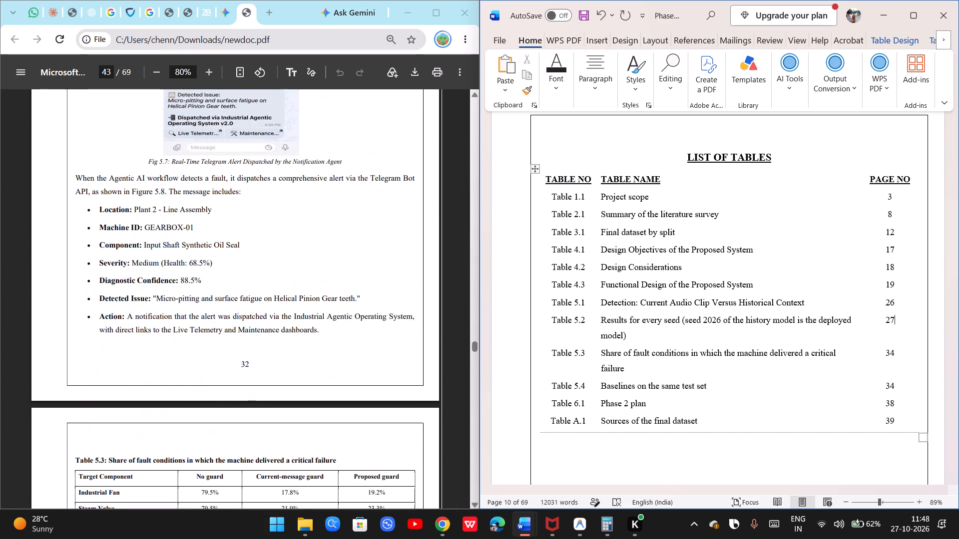
{"action": "scroll", "coordinate": [247, 383], "scroll_direction": "down", "scroll_amount": 2}
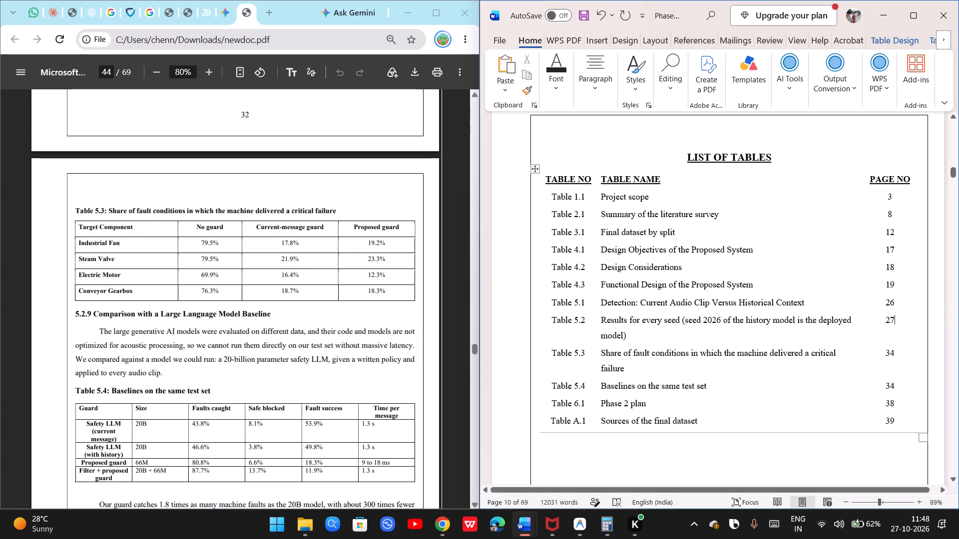
{"action": "scroll", "coordinate": [243, 333], "scroll_direction": "down", "scroll_amount": 3}
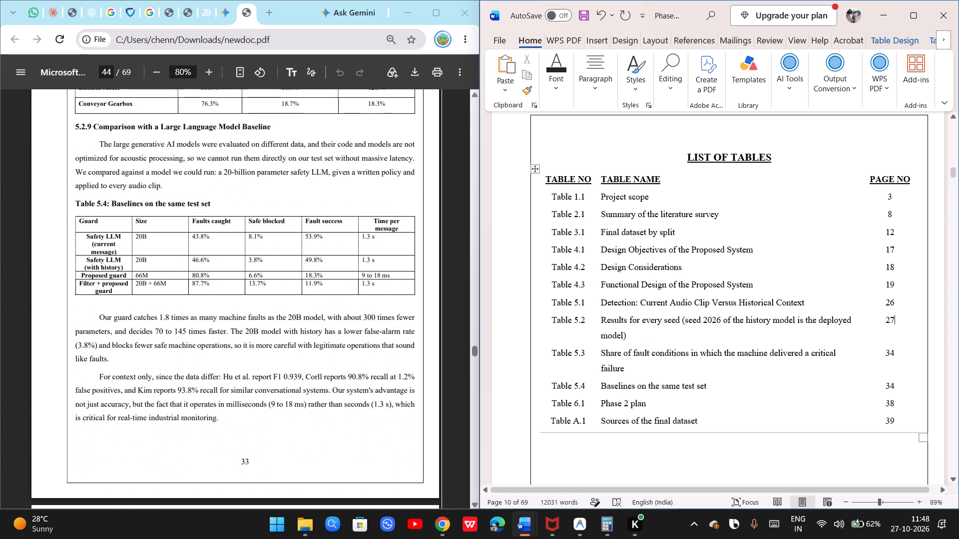
{"action": "scroll", "coordinate": [275, 324], "scroll_direction": "up", "scroll_amount": 2}
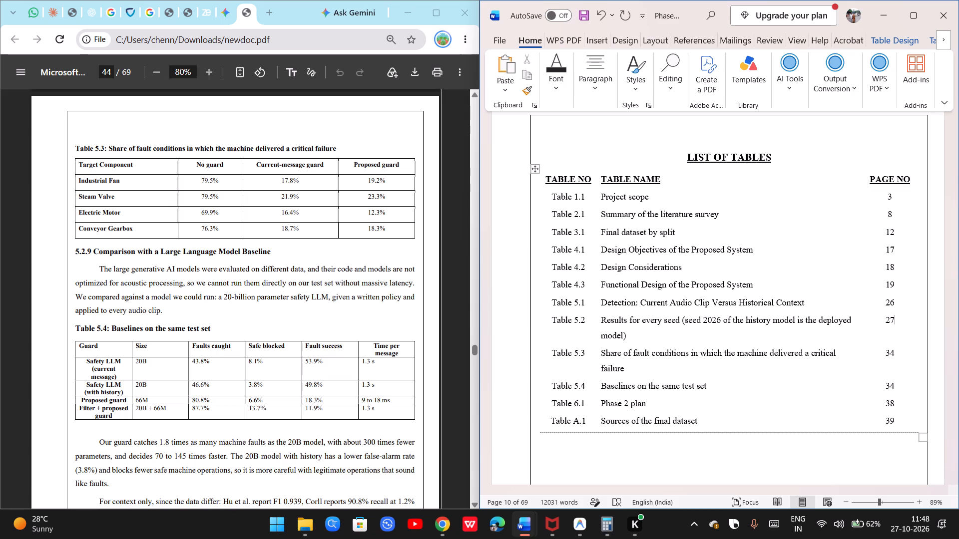
{"action": "scroll", "coordinate": [161, 311], "scroll_direction": "down", "scroll_amount": 5}
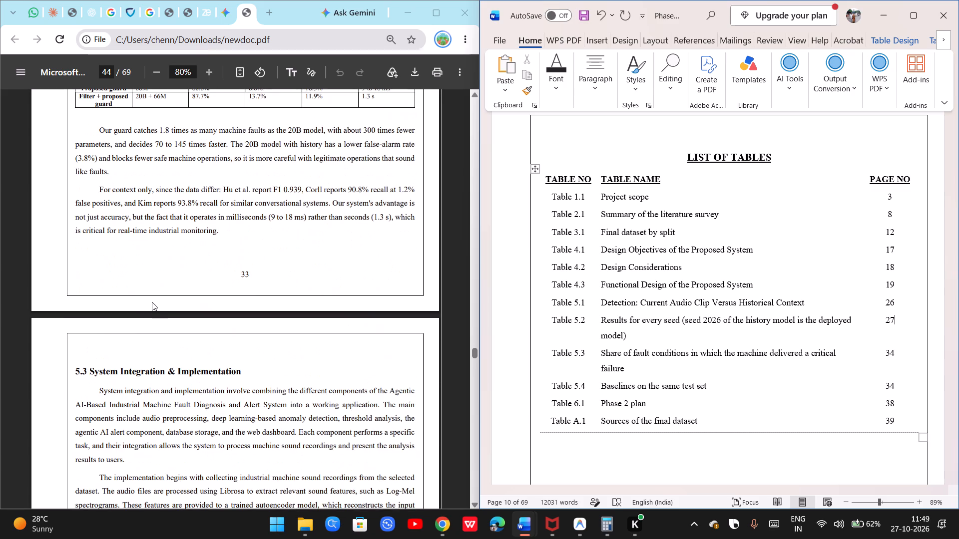
{"action": "scroll", "coordinate": [152, 302], "scroll_direction": "up", "scroll_amount": 12}
{"action": "scroll", "coordinate": [152, 302], "scroll_direction": "down", "scroll_amount": 3}
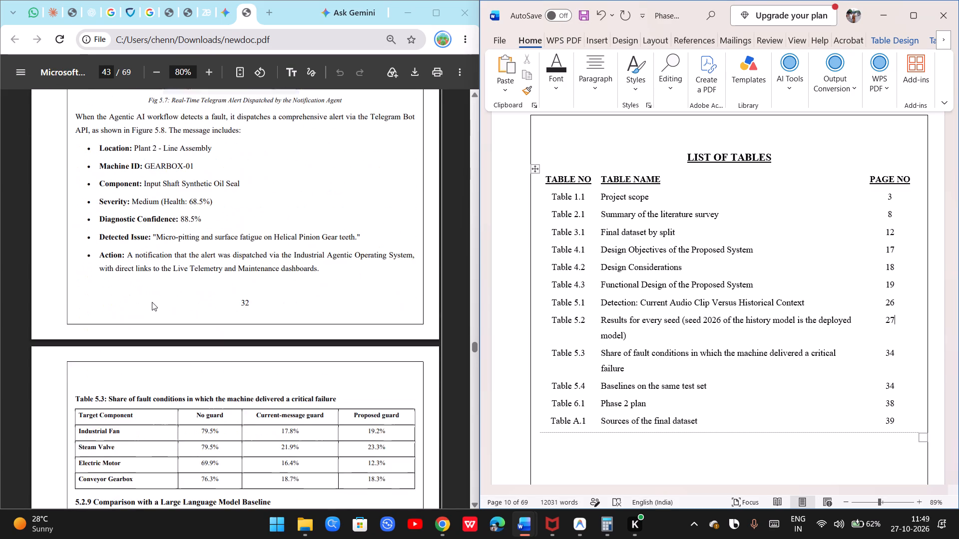
{"action": "scroll", "coordinate": [152, 302], "scroll_direction": "down", "scroll_amount": 4}
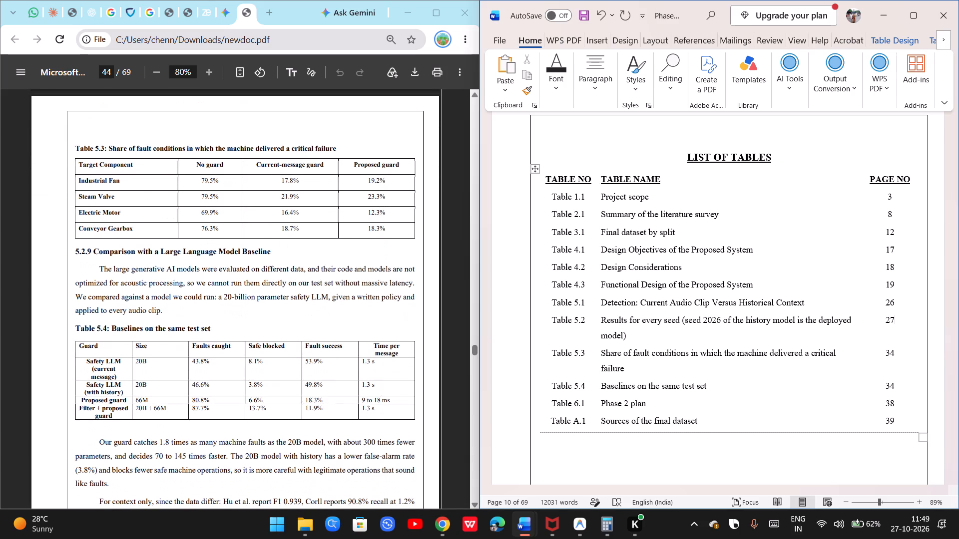
Examine the PDF from Table 5.4 through section 5.5 and back to Table 5.3, checking the table captions and page numbers.
{"action": "scroll", "coordinate": [312, 325], "scroll_direction": "down", "scroll_amount": 6}
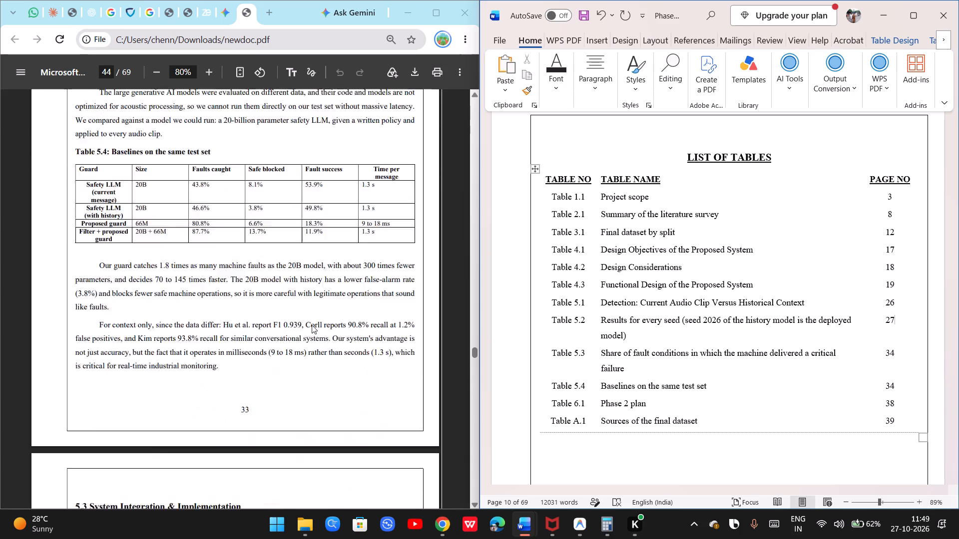
{"action": "scroll", "coordinate": [312, 325], "scroll_direction": "down", "scroll_amount": 19}
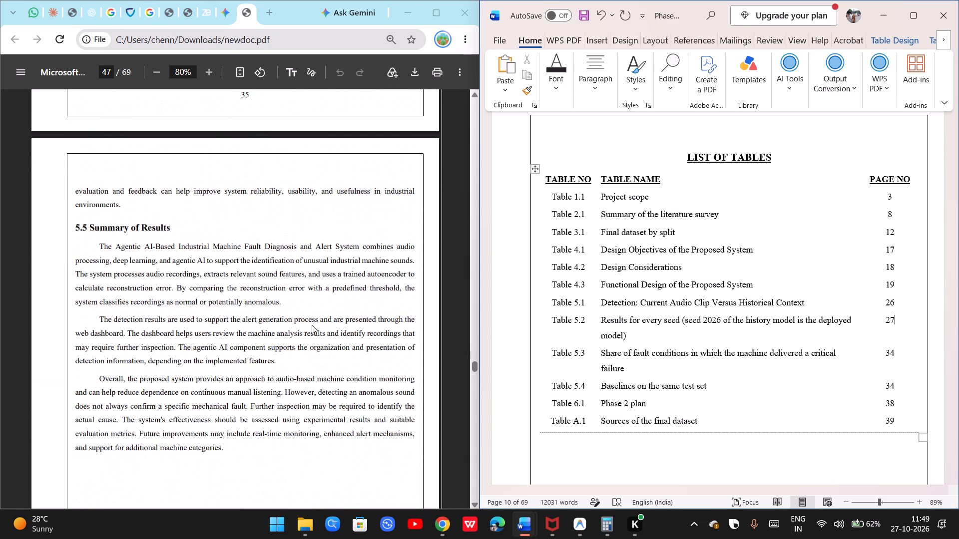
{"action": "scroll", "coordinate": [312, 325], "scroll_direction": "down", "scroll_amount": 8}
{"action": "scroll", "coordinate": [312, 325], "scroll_direction": "up", "scroll_amount": 8}
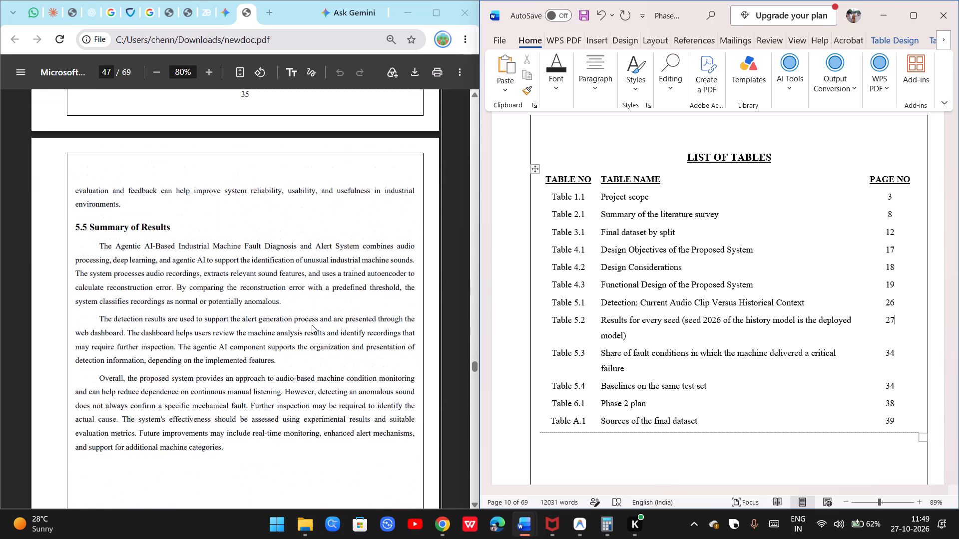
{"action": "scroll", "coordinate": [312, 325], "scroll_direction": "up", "scroll_amount": 16}
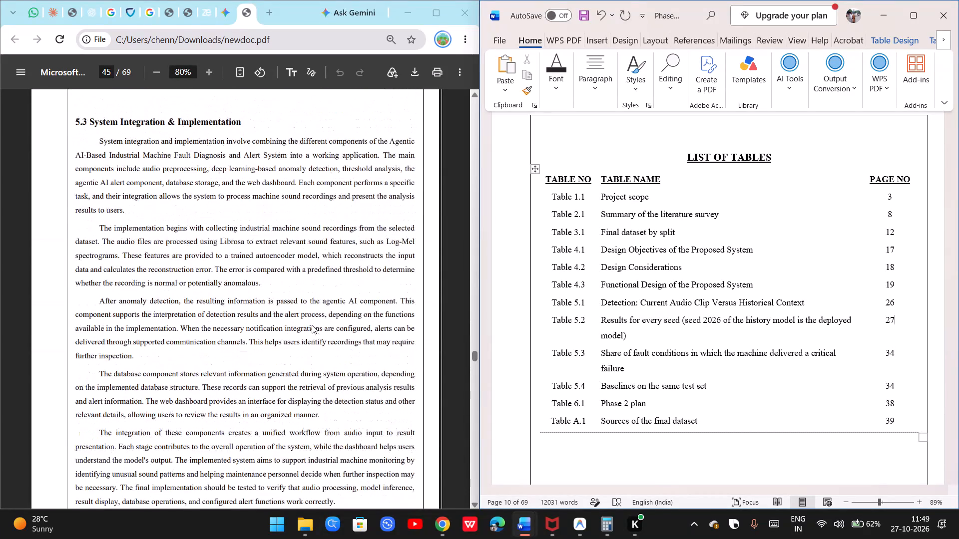
{"action": "scroll", "coordinate": [312, 325], "scroll_direction": "up", "scroll_amount": 8}
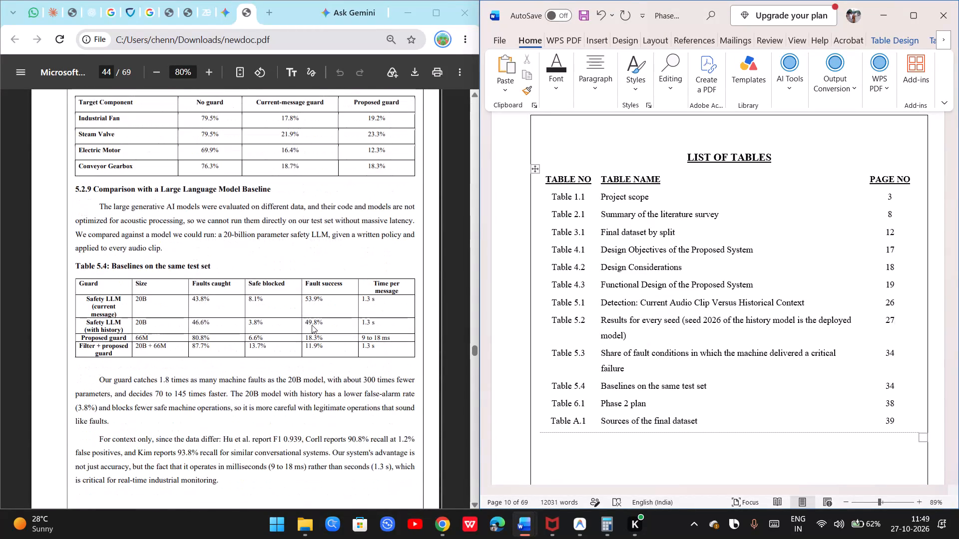
{"action": "scroll", "coordinate": [312, 325], "scroll_direction": "up", "scroll_amount": 3}
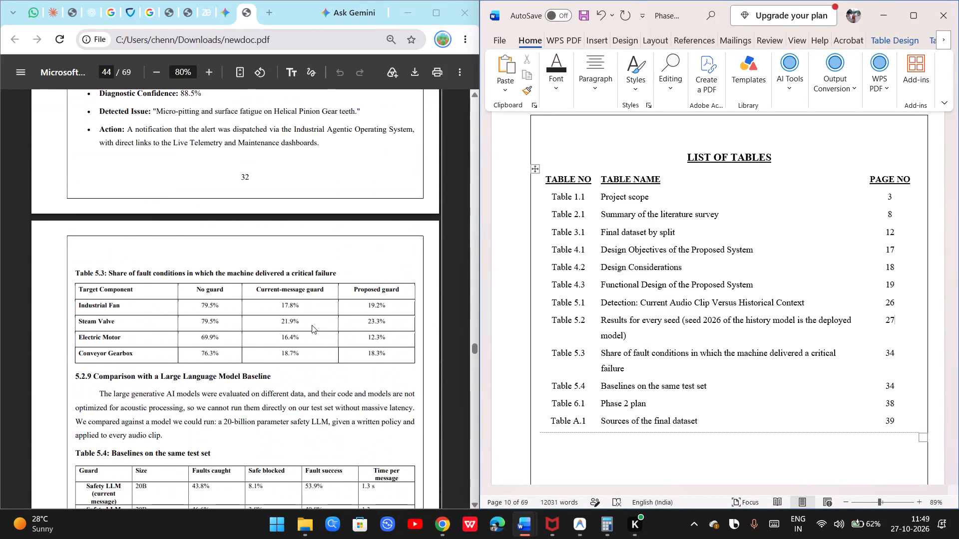
{"action": "scroll", "coordinate": [312, 325], "scroll_direction": "up", "scroll_amount": 3}
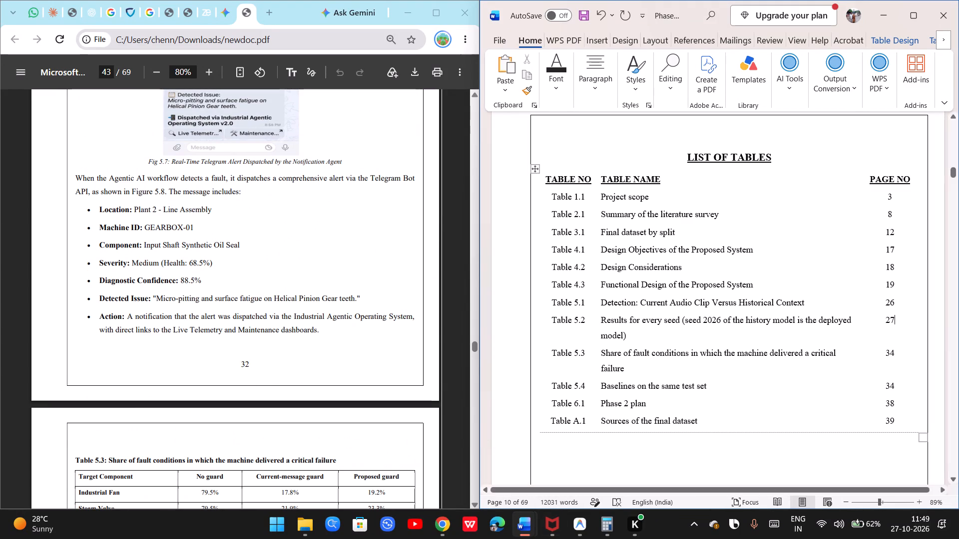
Find the Table 5.3 caption in the Word report's Chapter 5 and compare its page placement with the PDF.
{"action": "left_click_drag", "start_coordinate": [954, 176], "coordinate": [958, 327]}
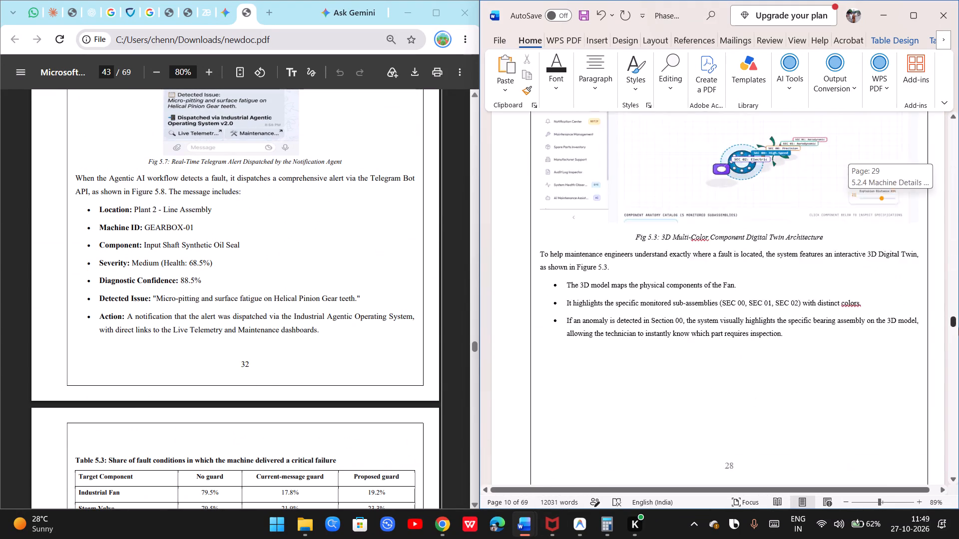
{"action": "left_click_drag", "start_coordinate": [958, 327], "coordinate": [958, 373]}
{"action": "scroll", "coordinate": [789, 292], "scroll_direction": "up", "scroll_amount": 20}
{"action": "scroll", "coordinate": [789, 292], "scroll_direction": "up", "scroll_amount": 13}
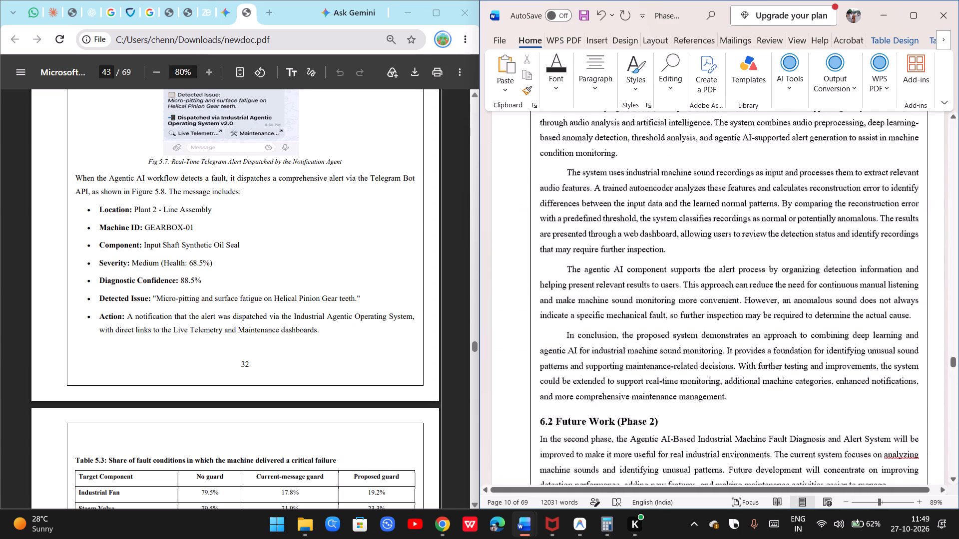
{"action": "scroll", "coordinate": [774, 282], "scroll_direction": "up", "scroll_amount": 9}
{"action": "scroll", "coordinate": [774, 282], "scroll_direction": "up", "scroll_amount": 20}
{"action": "scroll", "coordinate": [774, 282], "scroll_direction": "up", "scroll_amount": 5}
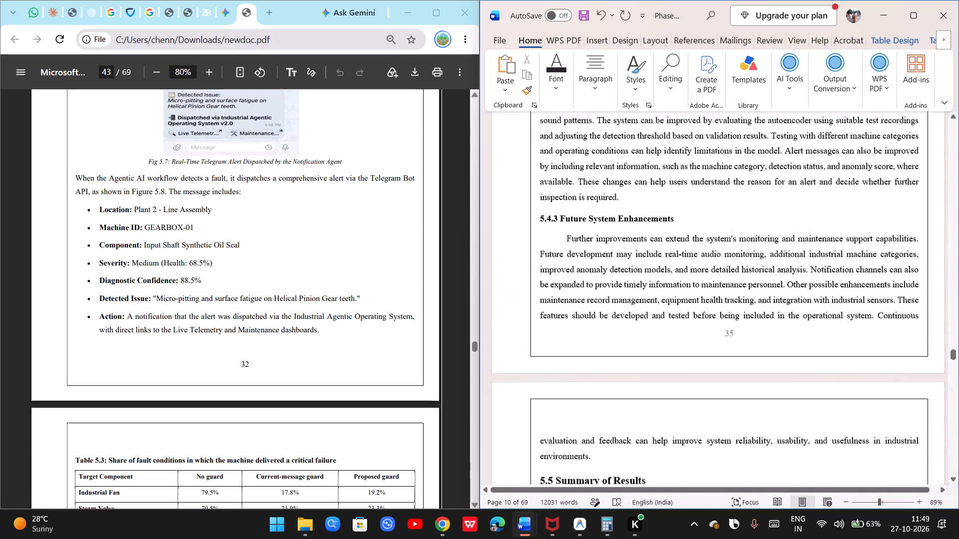
{"action": "scroll", "coordinate": [774, 282], "scroll_direction": "up", "scroll_amount": 20}
{"action": "scroll", "coordinate": [774, 282], "scroll_direction": "up", "scroll_amount": 20}
{"action": "scroll", "coordinate": [774, 282], "scroll_direction": "up", "scroll_amount": 1}
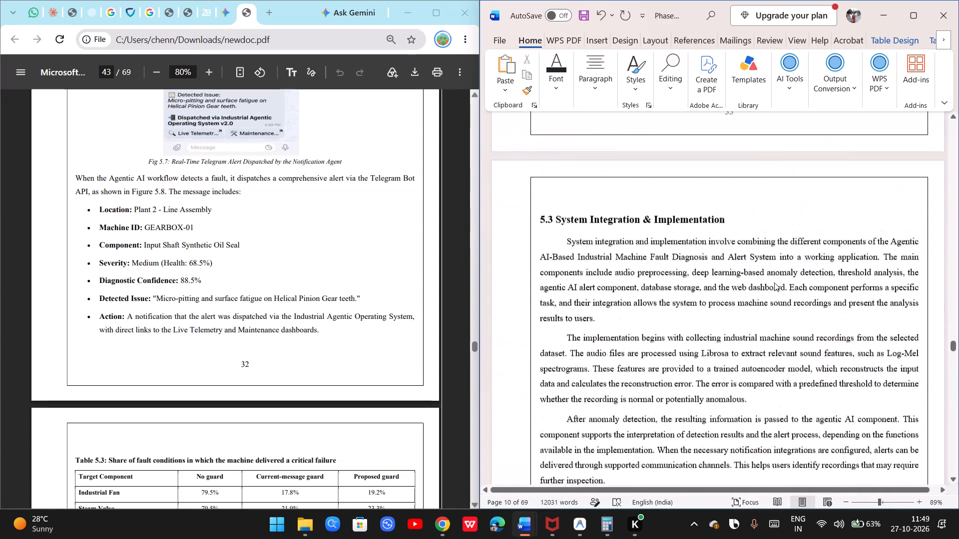
{"action": "scroll", "coordinate": [774, 282], "scroll_direction": "up", "scroll_amount": 15}
{"action": "scroll", "coordinate": [774, 282], "scroll_direction": "up", "scroll_amount": 6}
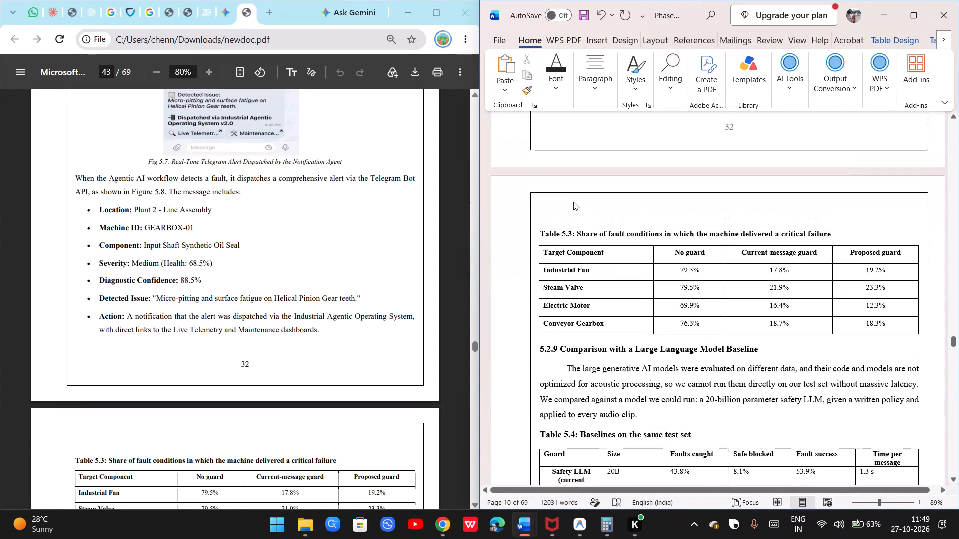
Copy the Table 5.3 caption together with its whole table from the Word report.
{"action": "left_click_drag", "start_coordinate": [540, 233], "coordinate": [600, 354]}
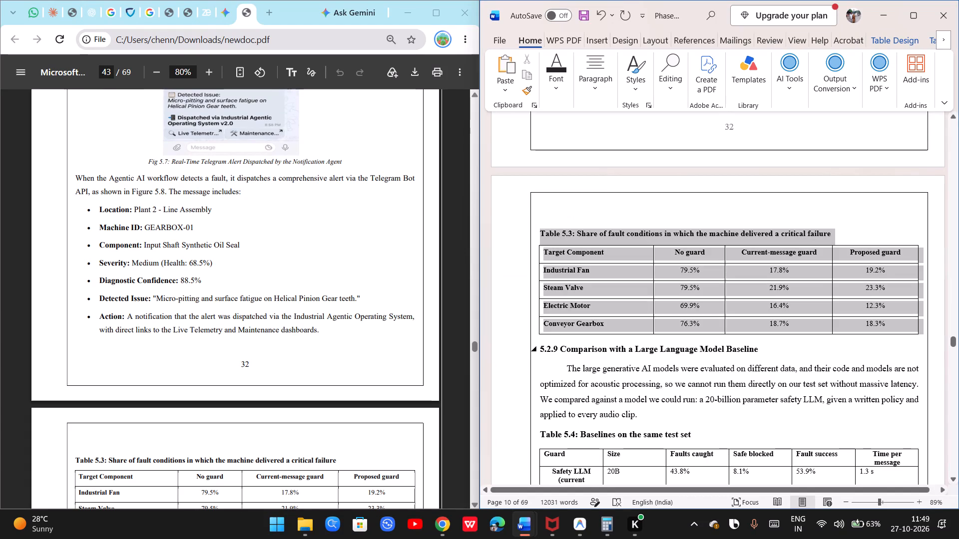
{"action": "left_click_drag", "start_coordinate": [600, 354], "coordinate": [701, 349]}
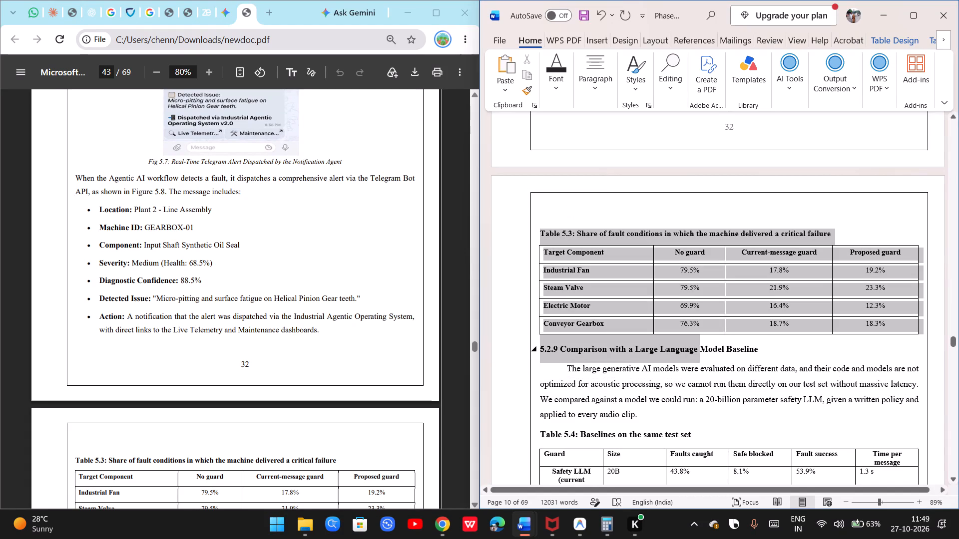
{"action": "left_click_drag", "start_coordinate": [701, 349], "coordinate": [753, 324]}
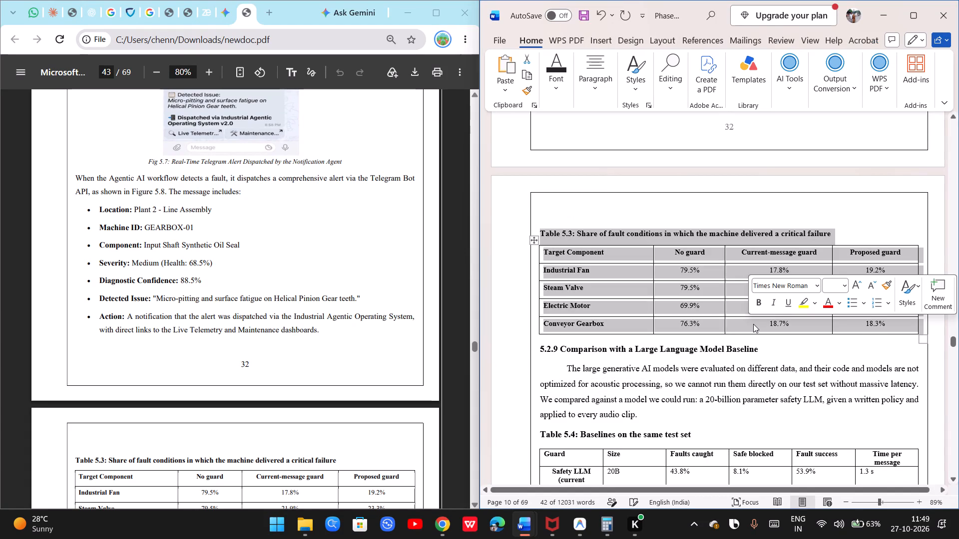
{"action": "key", "text": "ctrl+c"}
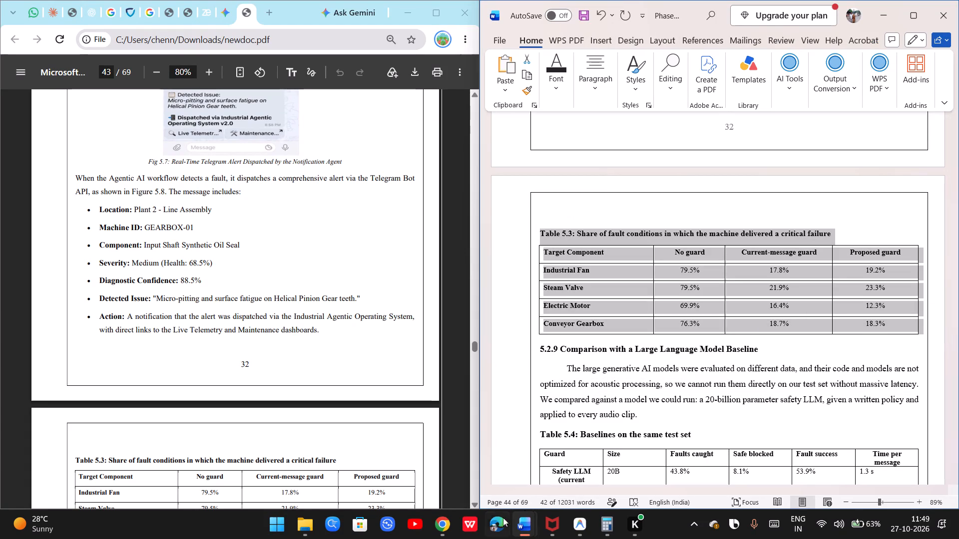
{"action": "left_click", "coordinate": [585, 385]}
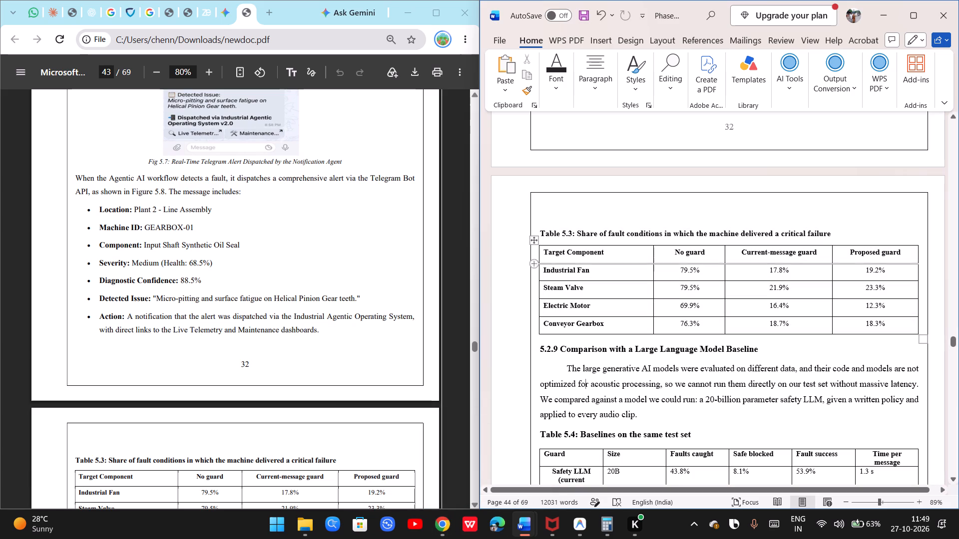
{"action": "left_click_drag", "start_coordinate": [537, 231], "coordinate": [634, 481]}
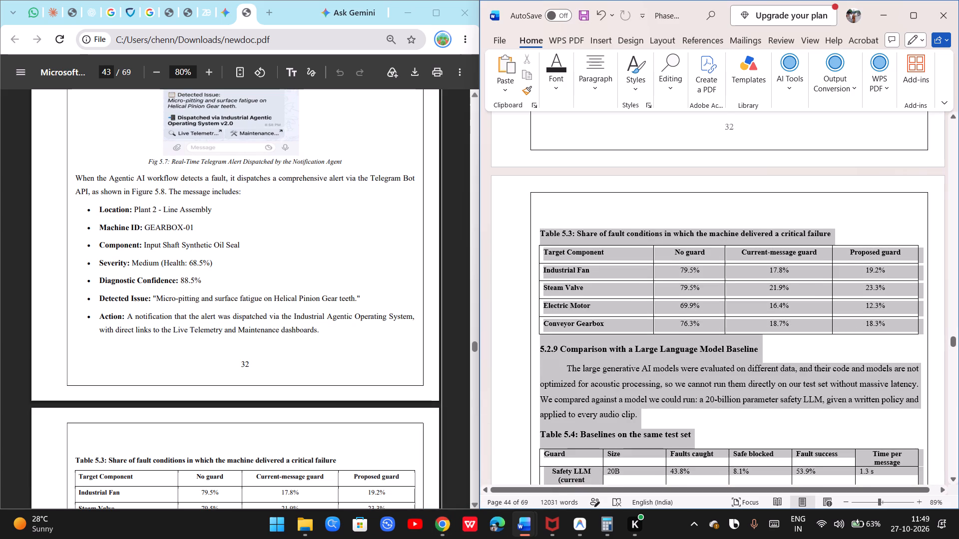
{"action": "left_click_drag", "start_coordinate": [634, 481], "coordinate": [647, 483]}
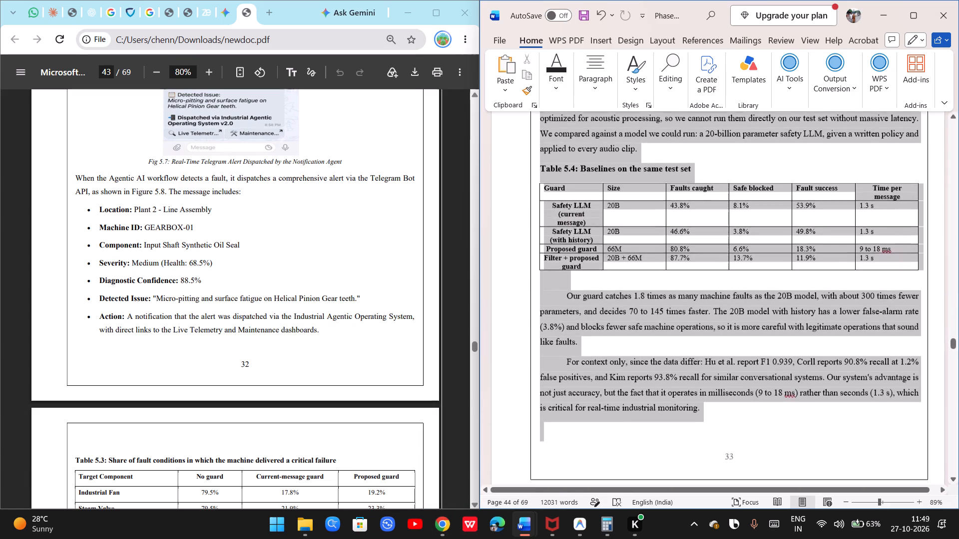
{"action": "left_click_drag", "start_coordinate": [647, 483], "coordinate": [755, 100]}
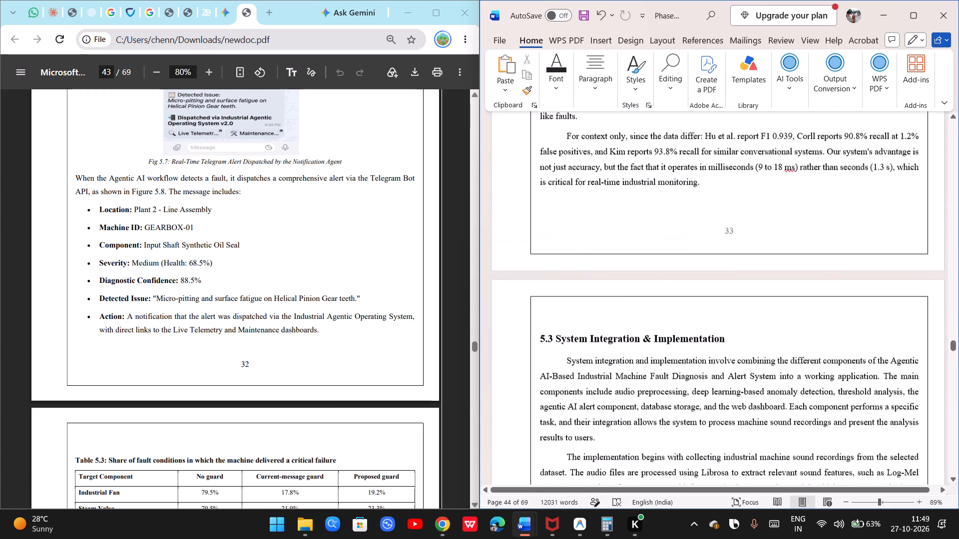
{"action": "left_click_drag", "start_coordinate": [755, 100], "coordinate": [723, 262]}
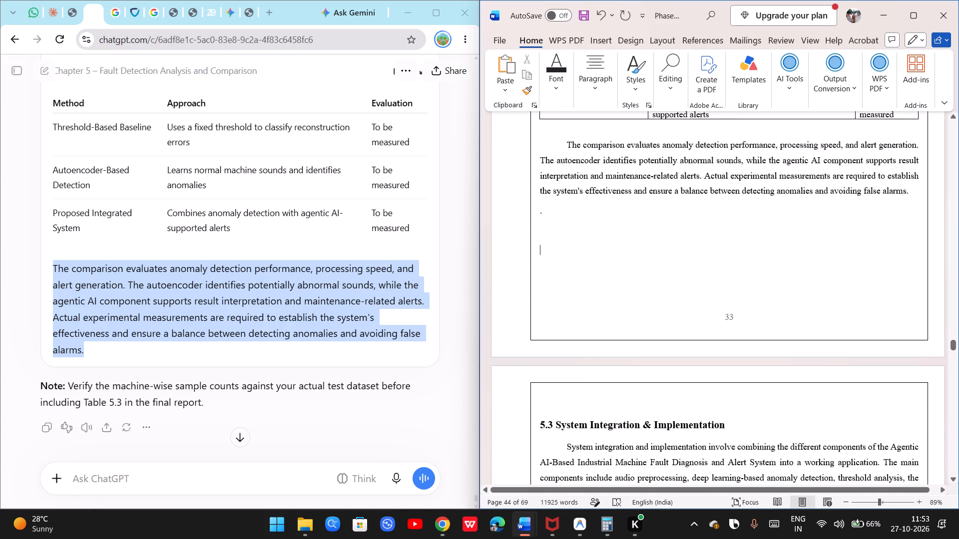
{"action": "scroll", "coordinate": [603, 278], "scroll_direction": "up", "scroll_amount": 1}
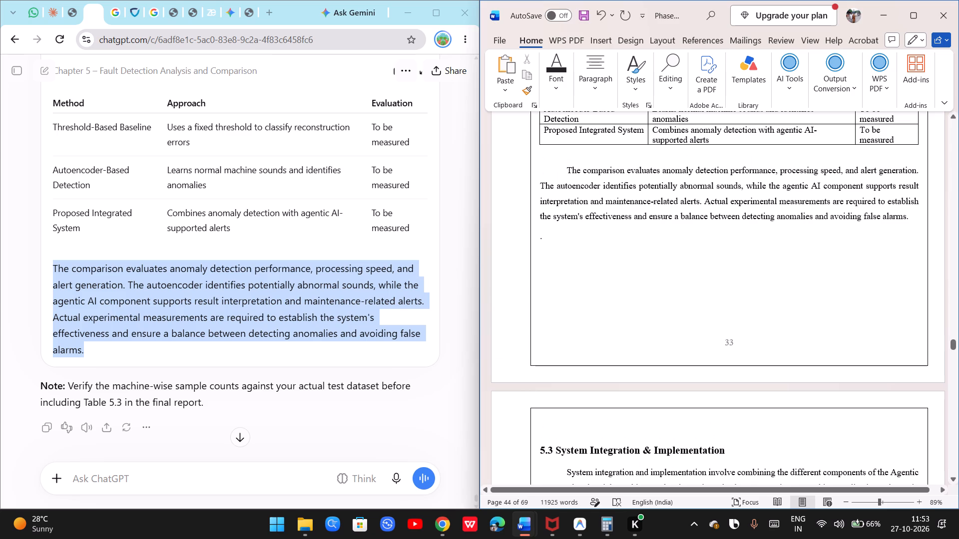
{"action": "key", "text": "BackSpace"}
{"action": "key", "text": "BackSpace"}
{"action": "key", "text": "BackSpace"}
{"action": "key", "text": "Return"}
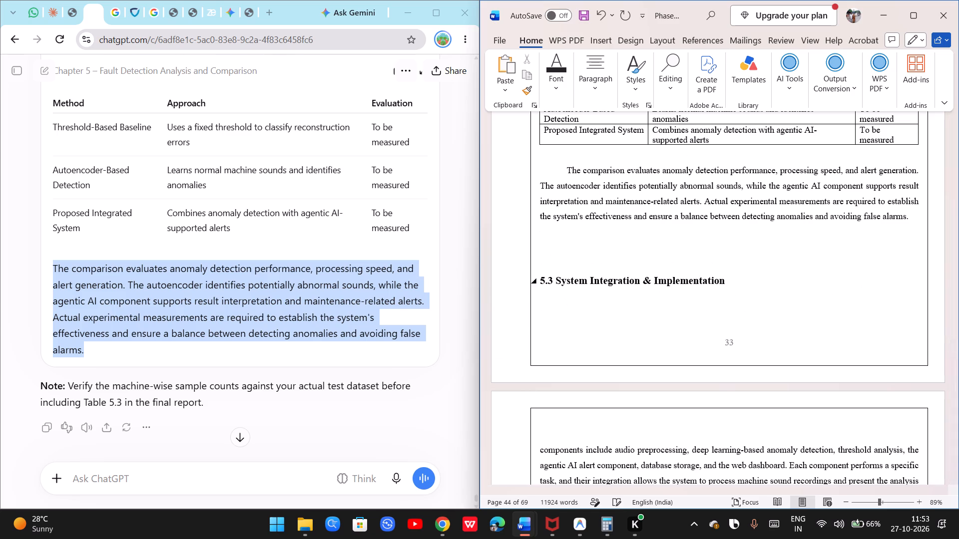
{"action": "key", "text": "Return"}
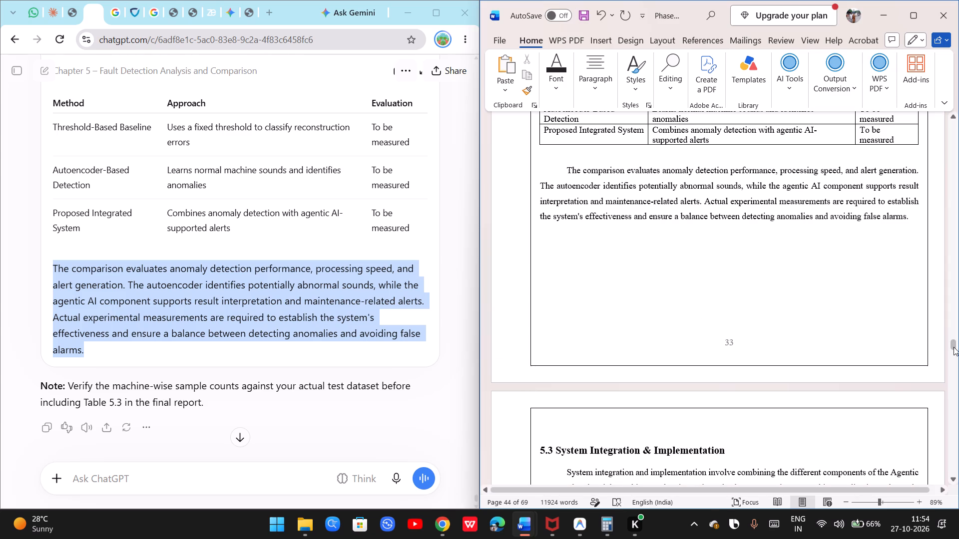
Insert two blank lines after the paragraph ending "than true detections" to move the Table 5.2 caption onto the next page with its table.
{"action": "scroll", "coordinate": [764, 253], "scroll_direction": "up", "scroll_amount": 9}
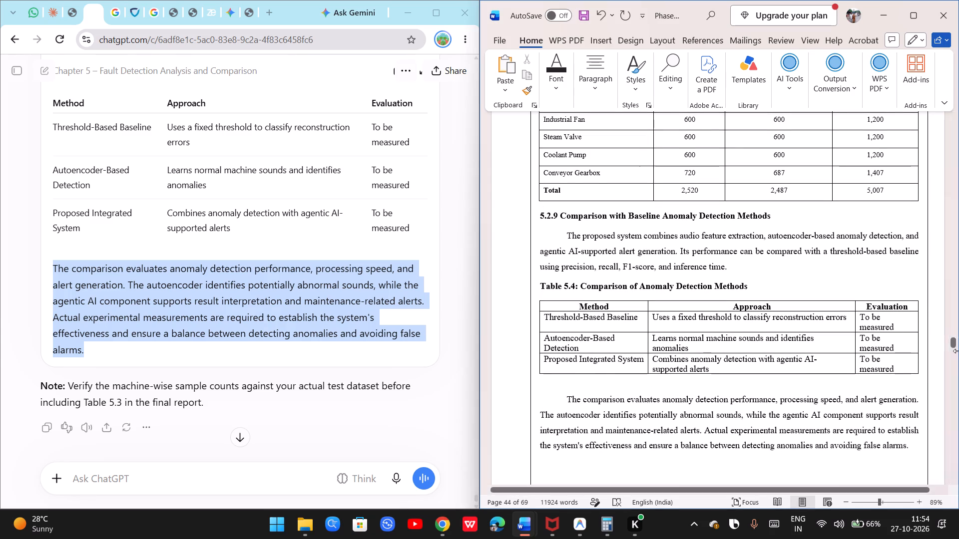
{"action": "left_click", "coordinate": [953, 343]}
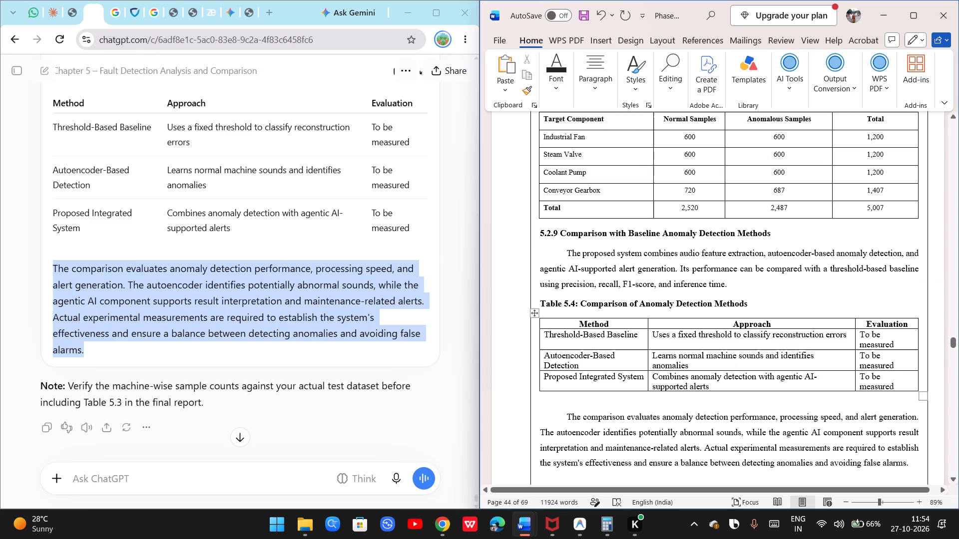
{"action": "scroll", "coordinate": [664, 312], "scroll_direction": "up", "scroll_amount": 5}
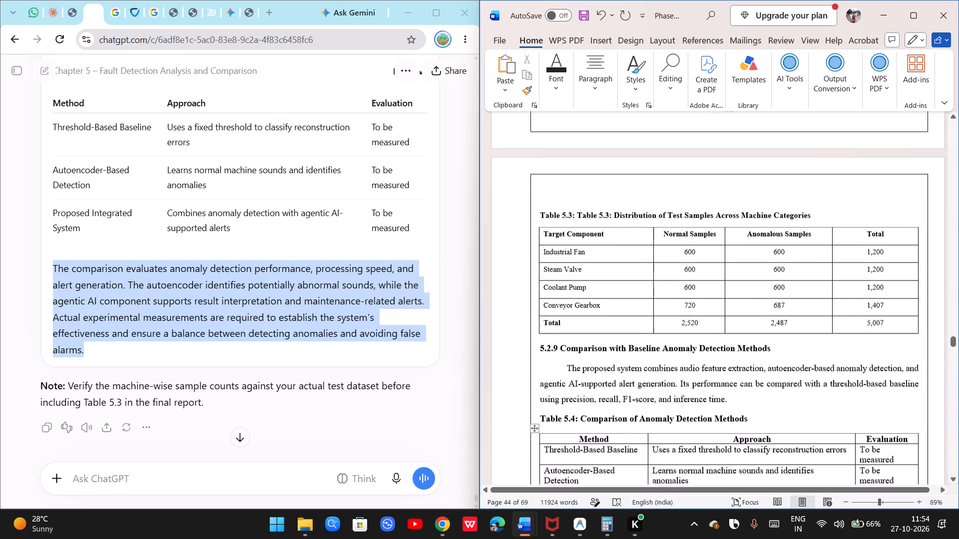
{"action": "scroll", "coordinate": [631, 304], "scroll_direction": "up", "scroll_amount": 20}
{"action": "scroll", "coordinate": [631, 304], "scroll_direction": "up", "scroll_amount": 15}
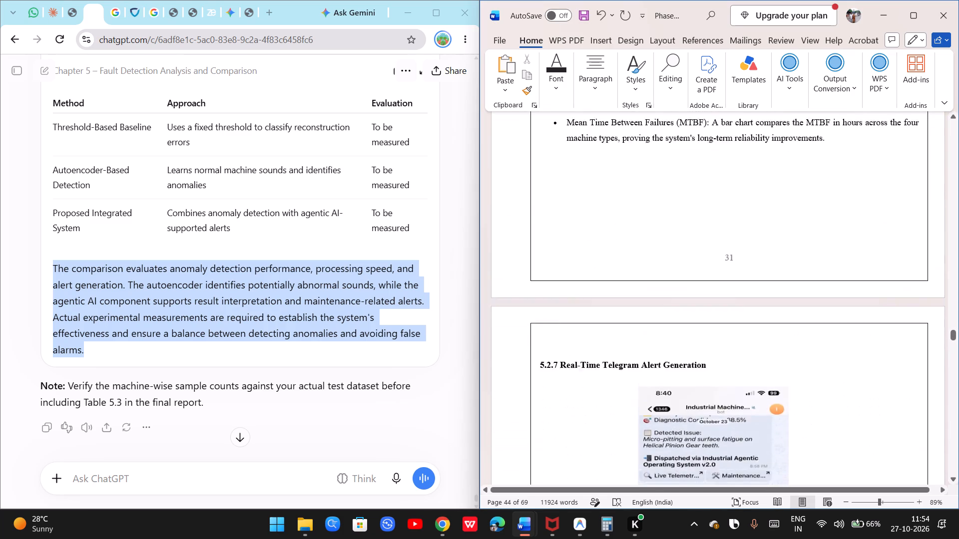
{"action": "scroll", "coordinate": [631, 304], "scroll_direction": "up", "scroll_amount": 20}
{"action": "scroll", "coordinate": [631, 304], "scroll_direction": "up", "scroll_amount": 9}
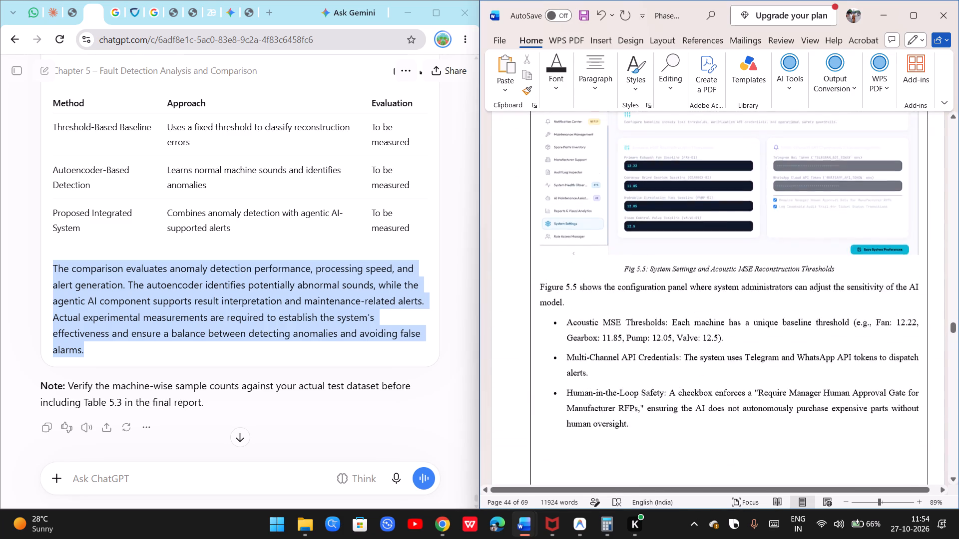
{"action": "scroll", "coordinate": [631, 304], "scroll_direction": "up", "scroll_amount": 20}
{"action": "scroll", "coordinate": [631, 304], "scroll_direction": "up", "scroll_amount": 16}
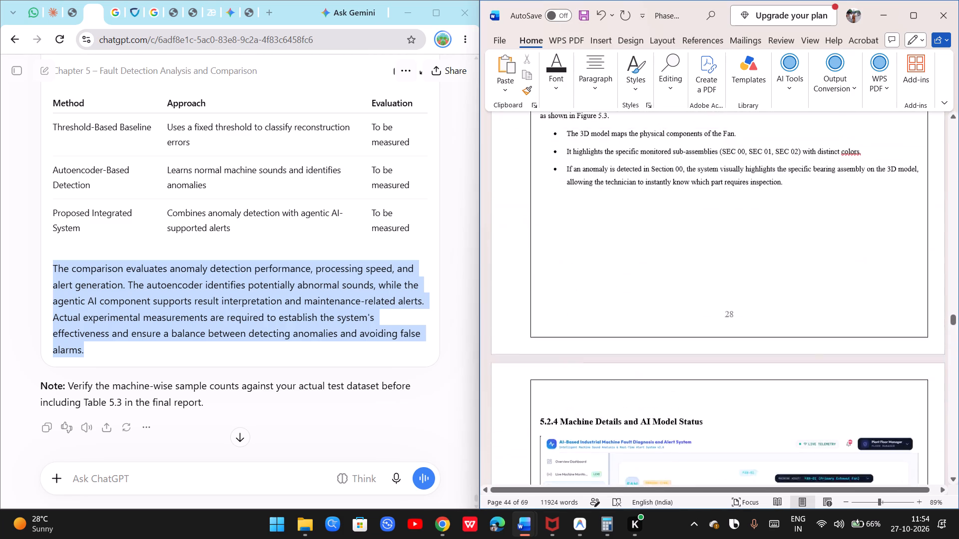
{"action": "scroll", "coordinate": [631, 304], "scroll_direction": "up", "scroll_amount": 20}
{"action": "scroll", "coordinate": [631, 304], "scroll_direction": "up", "scroll_amount": 16}
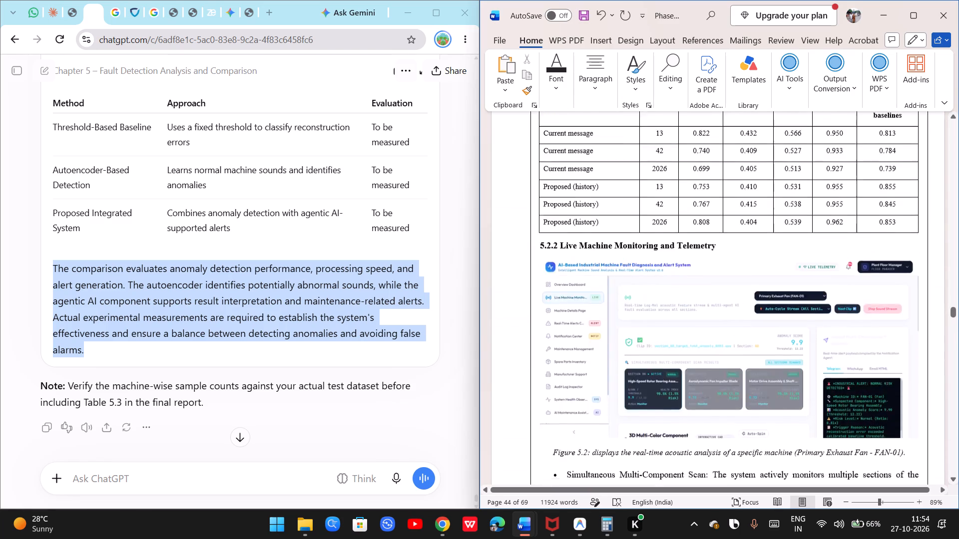
{"action": "scroll", "coordinate": [631, 304], "scroll_direction": "up", "scroll_amount": 11}
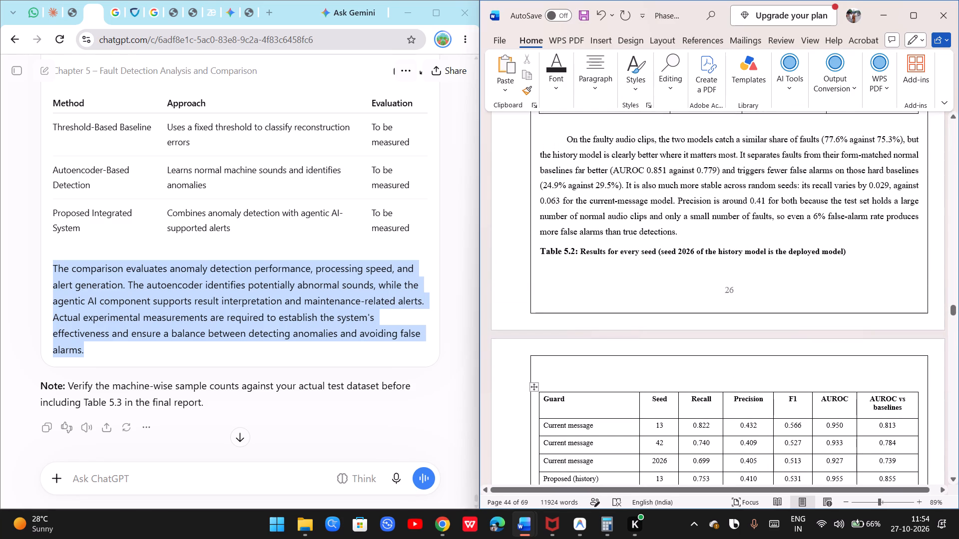
{"action": "left_click", "coordinate": [698, 234]}
{"action": "key", "text": "Return"}
{"action": "key", "text": "Return"}
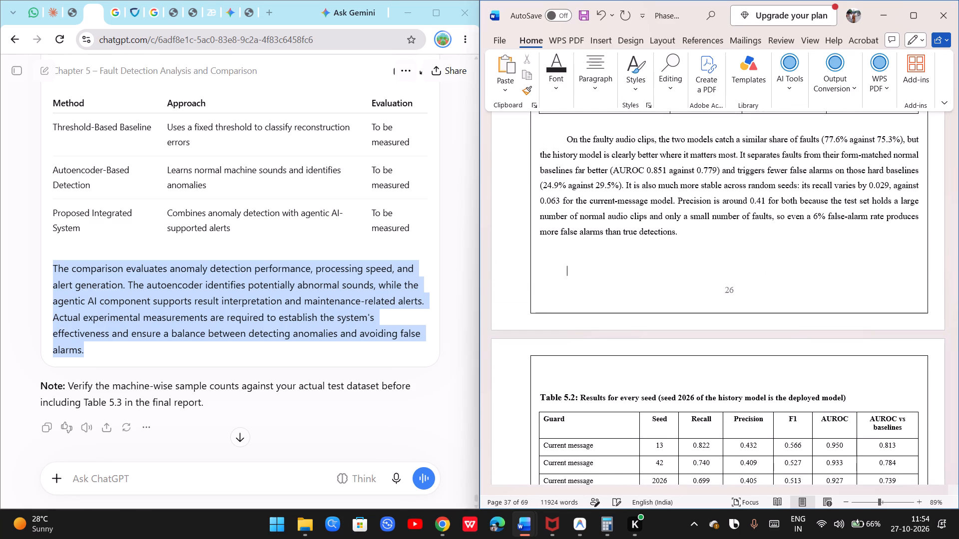
Review the layout of the Chapter 5 pages from Table 5.2 through section 5.2.9 and Table 5.4.
{"action": "scroll", "coordinate": [698, 234], "scroll_direction": "down", "scroll_amount": 20}
{"action": "scroll", "coordinate": [698, 234], "scroll_direction": "down", "scroll_amount": 3}
{"action": "scroll", "coordinate": [739, 253], "scroll_direction": "down", "scroll_amount": 7}
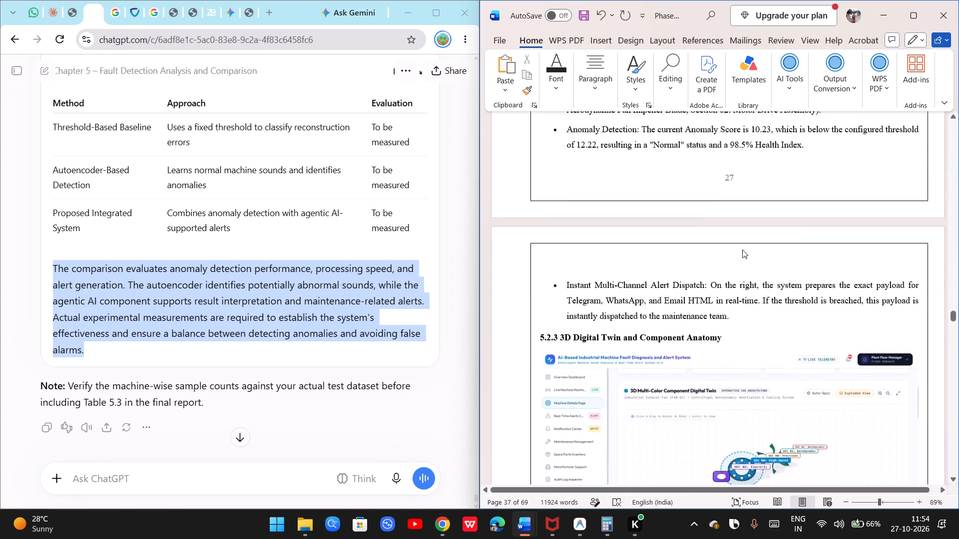
{"action": "scroll", "coordinate": [742, 250], "scroll_direction": "down", "scroll_amount": 20}
{"action": "scroll", "coordinate": [742, 250], "scroll_direction": "down", "scroll_amount": 16}
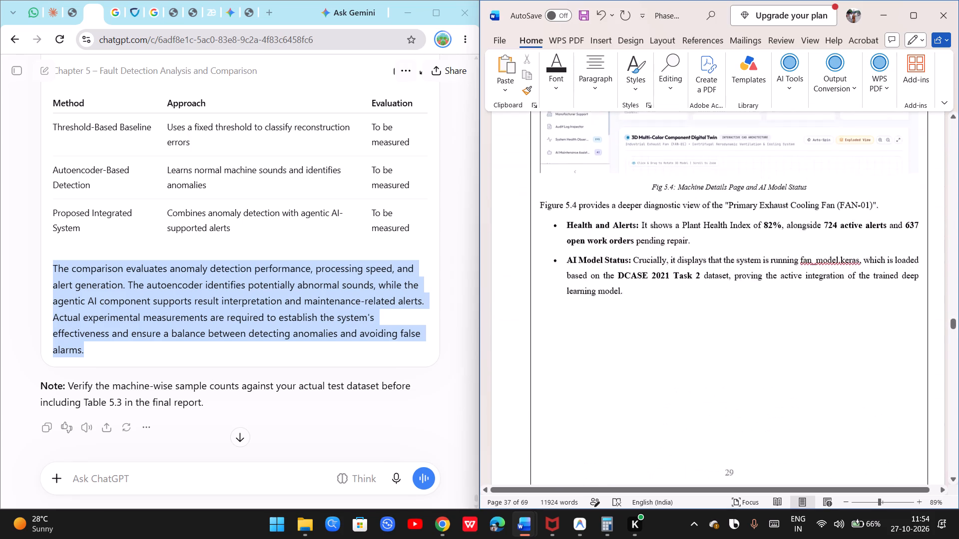
{"action": "scroll", "coordinate": [742, 250], "scroll_direction": "down", "scroll_amount": 20}
{"action": "scroll", "coordinate": [742, 250], "scroll_direction": "down", "scroll_amount": 17}
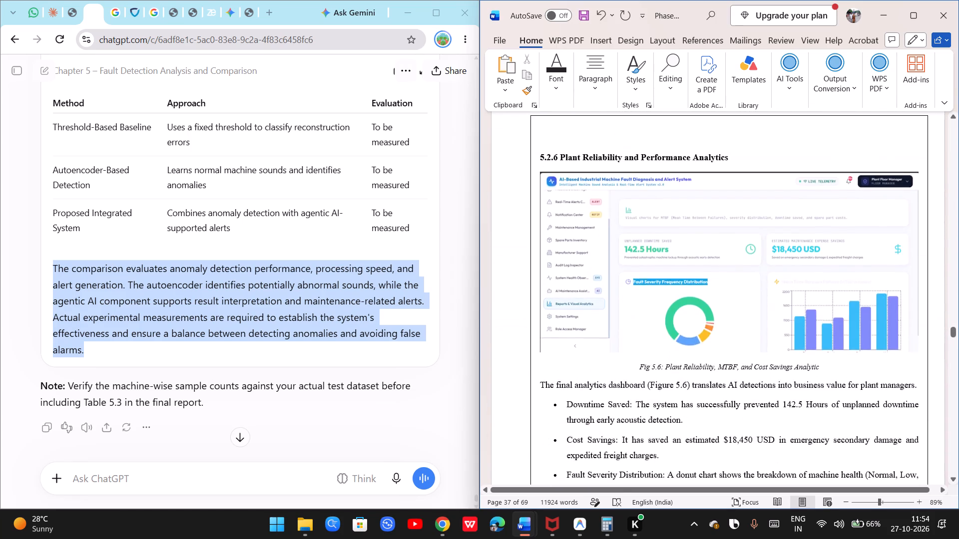
{"action": "scroll", "coordinate": [742, 250], "scroll_direction": "down", "scroll_amount": 20}
{"action": "scroll", "coordinate": [742, 250], "scroll_direction": "down", "scroll_amount": 14}
{"action": "scroll", "coordinate": [742, 250], "scroll_direction": "down", "scroll_amount": 8}
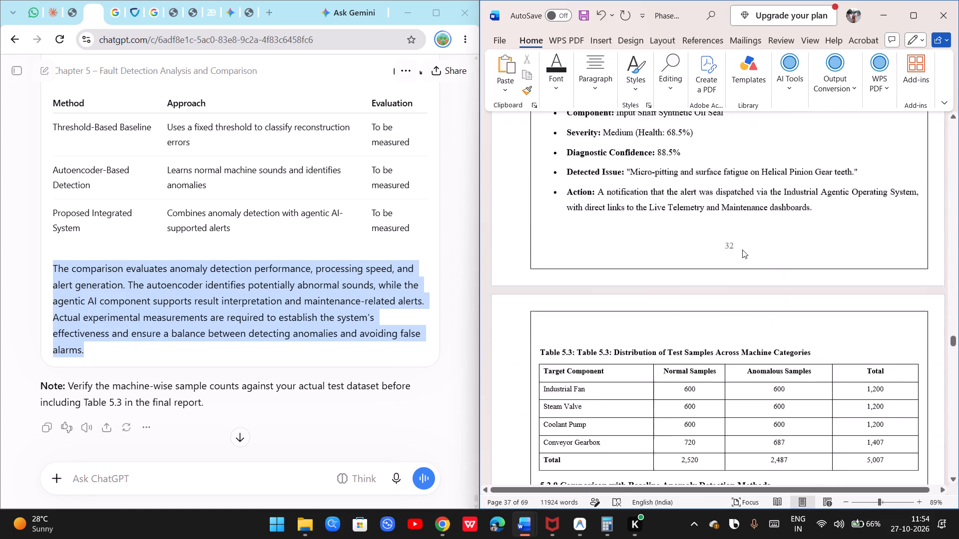
{"action": "scroll", "coordinate": [742, 250], "scroll_direction": "down", "scroll_amount": 7}
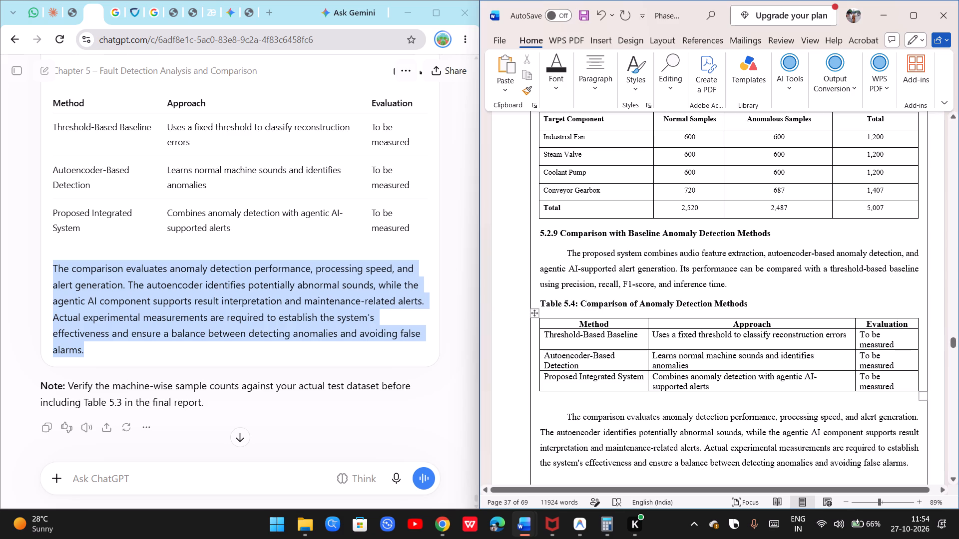
Look through the report from Table 5.4 and sections 5.3 to 5.5 on to the Chapter 6 conclusion.
{"action": "scroll", "coordinate": [809, 342], "scroll_direction": "down", "scroll_amount": 18}
{"action": "scroll", "coordinate": [806, 345], "scroll_direction": "down", "scroll_amount": 16}
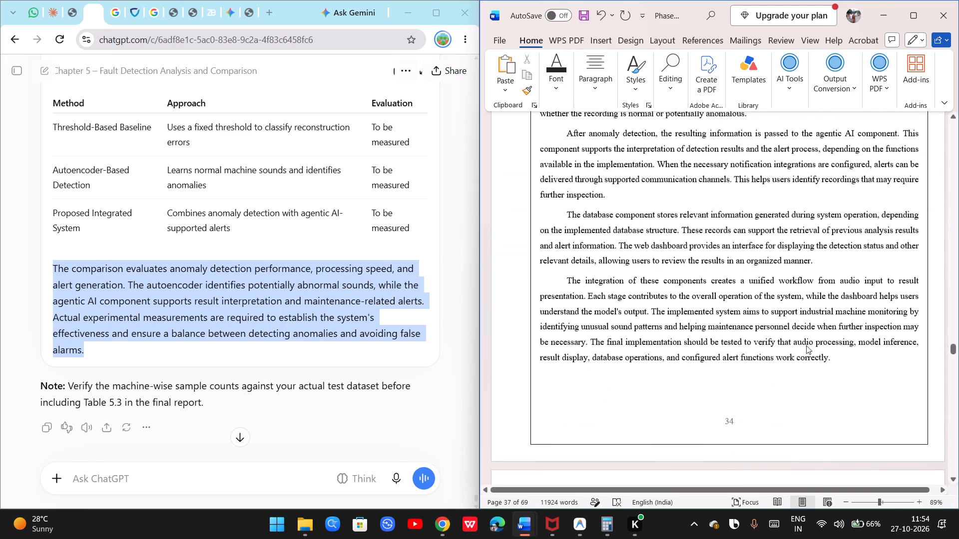
{"action": "scroll", "coordinate": [806, 345], "scroll_direction": "down", "scroll_amount": 9}
{"action": "scroll", "coordinate": [806, 345], "scroll_direction": "down", "scroll_amount": 20}
{"action": "scroll", "coordinate": [806, 345], "scroll_direction": "down", "scroll_amount": 4}
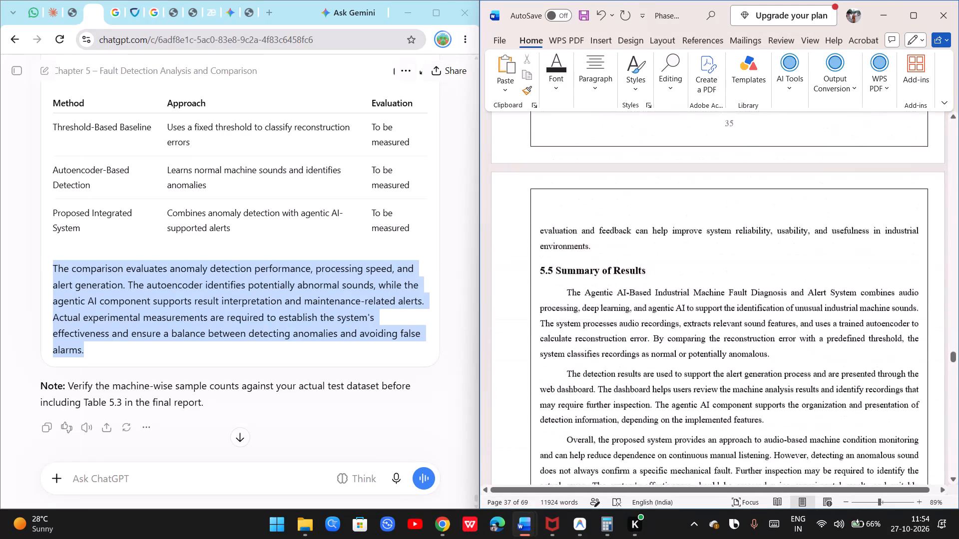
{"action": "scroll", "coordinate": [806, 345], "scroll_direction": "down", "scroll_amount": 17}
{"action": "scroll", "coordinate": [806, 345], "scroll_direction": "down", "scroll_amount": 9}
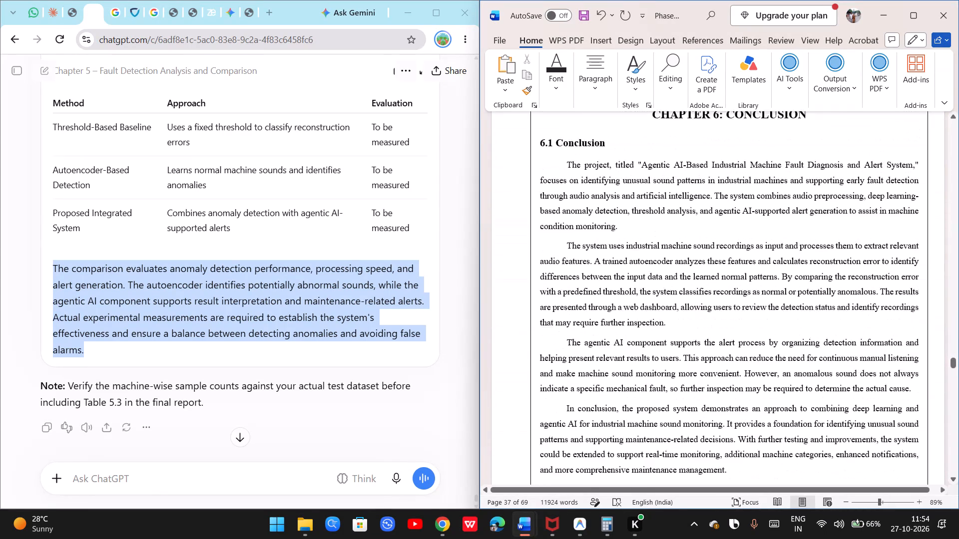
Look through the report from Chapter 6 and its future work on through Appendix A to the start of Appendix B.
{"action": "scroll", "coordinate": [806, 345], "scroll_direction": "down", "scroll_amount": 20}
{"action": "scroll", "coordinate": [806, 345], "scroll_direction": "down", "scroll_amount": 17}
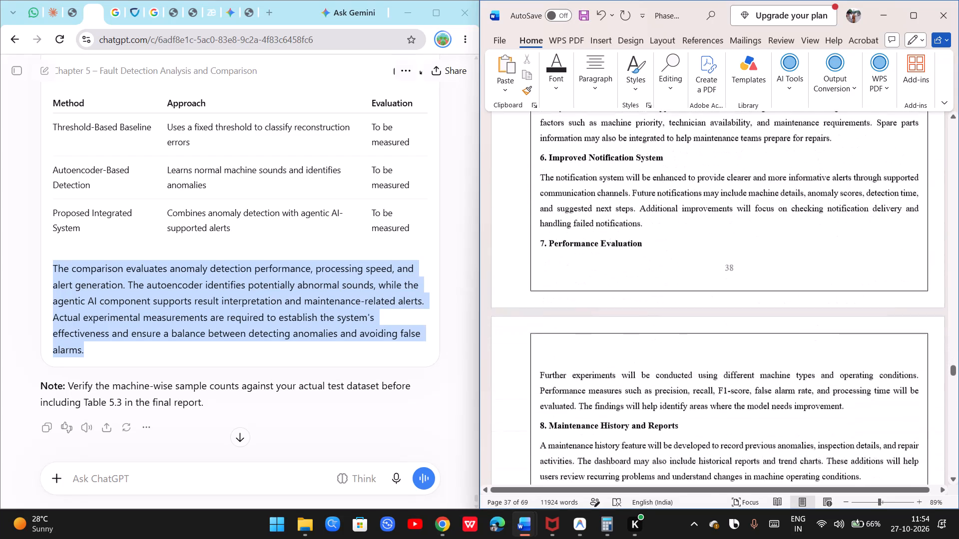
{"action": "scroll", "coordinate": [810, 339], "scroll_direction": "down", "scroll_amount": 20}
{"action": "scroll", "coordinate": [810, 339], "scroll_direction": "down", "scroll_amount": 12}
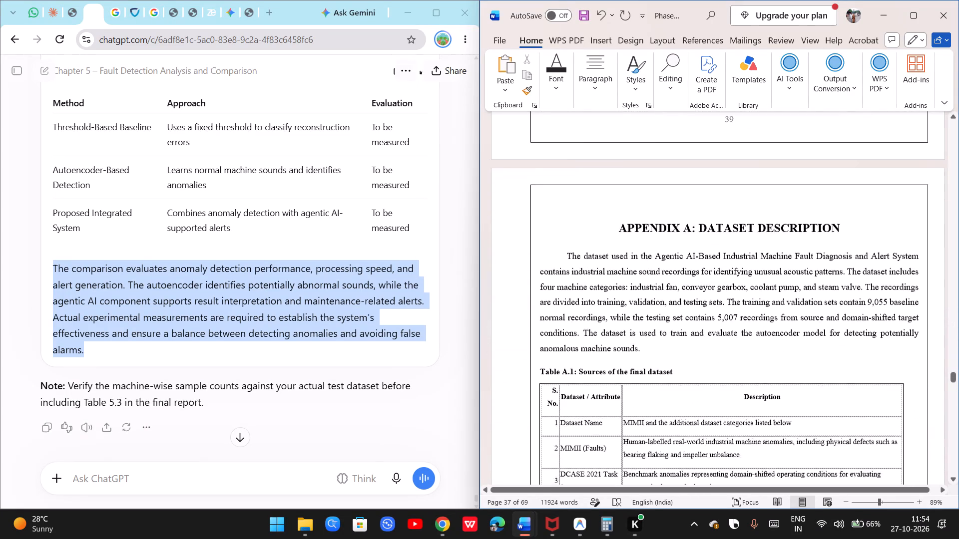
{"action": "scroll", "coordinate": [819, 319], "scroll_direction": "down", "scroll_amount": 18}
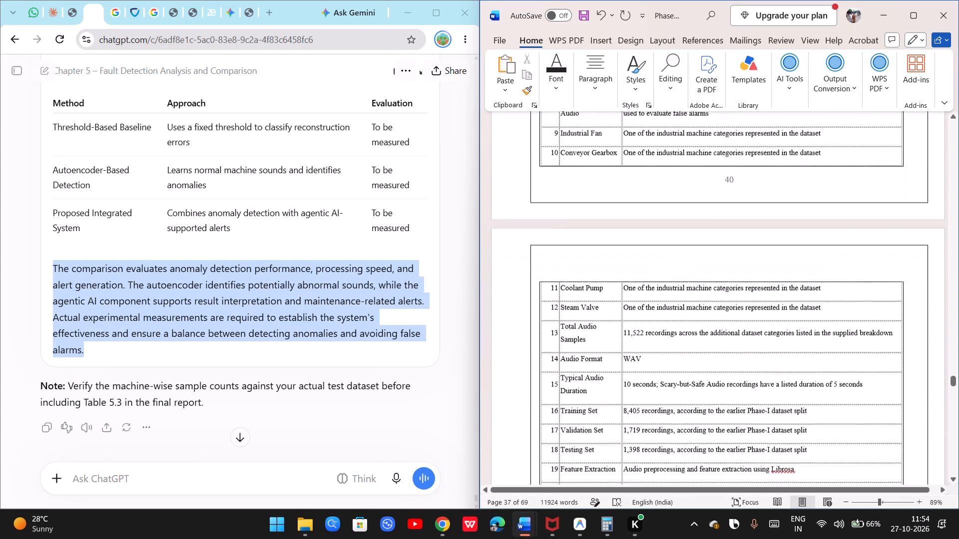
{"action": "scroll", "coordinate": [826, 301], "scroll_direction": "down", "scroll_amount": 3}
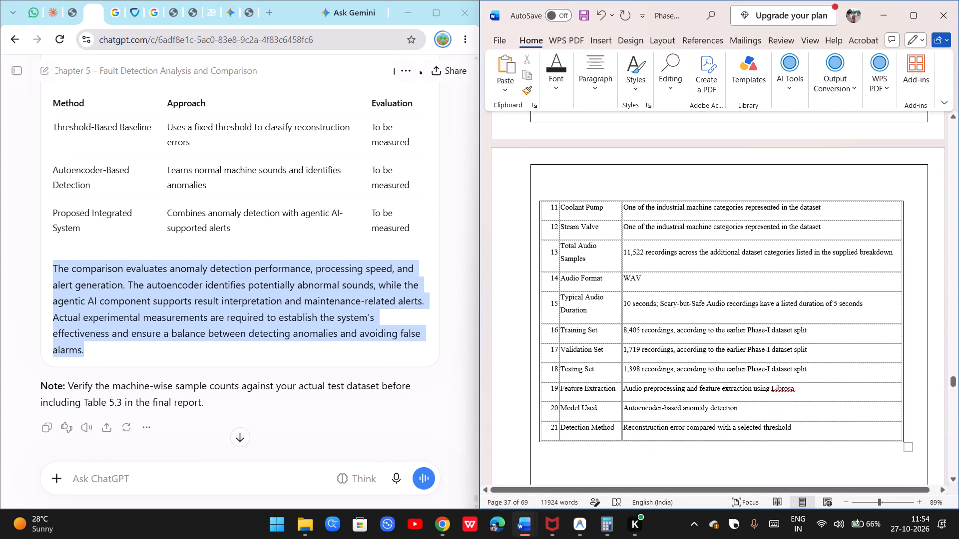
{"action": "scroll", "coordinate": [876, 387], "scroll_direction": "down", "scroll_amount": 16}
{"action": "scroll", "coordinate": [850, 379], "scroll_direction": "down", "scroll_amount": 6}
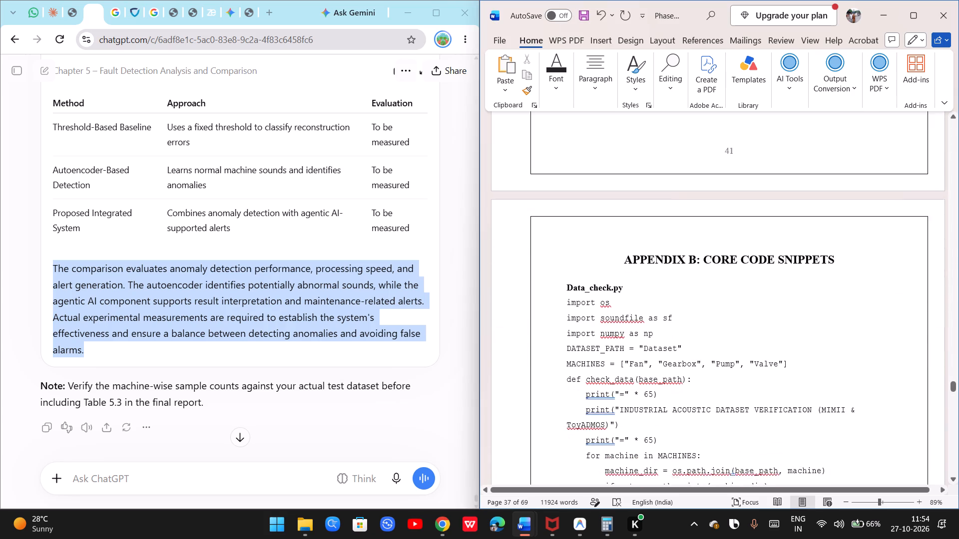
{"action": "scroll", "coordinate": [662, 378], "scroll_direction": "up", "scroll_amount": 5}
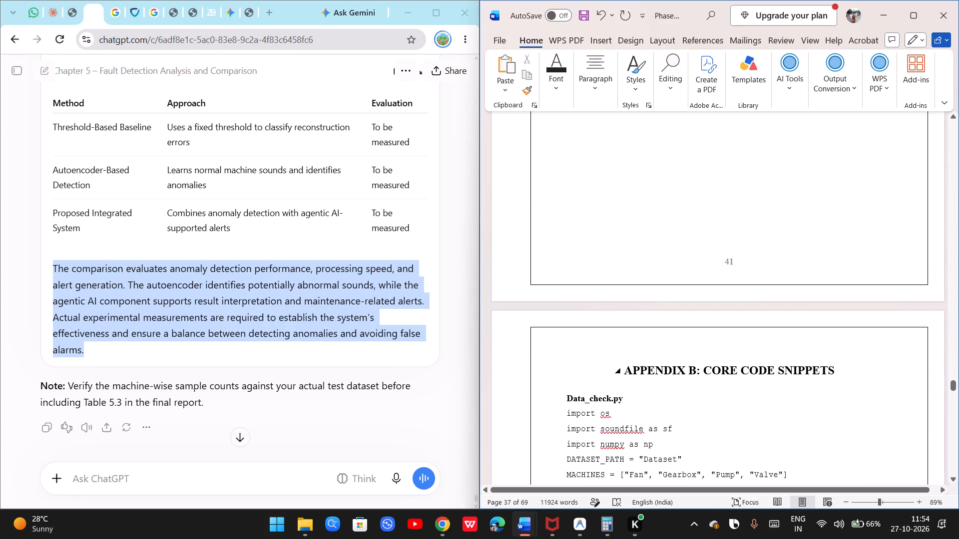
{"action": "scroll", "coordinate": [662, 378], "scroll_direction": "up", "scroll_amount": 3}
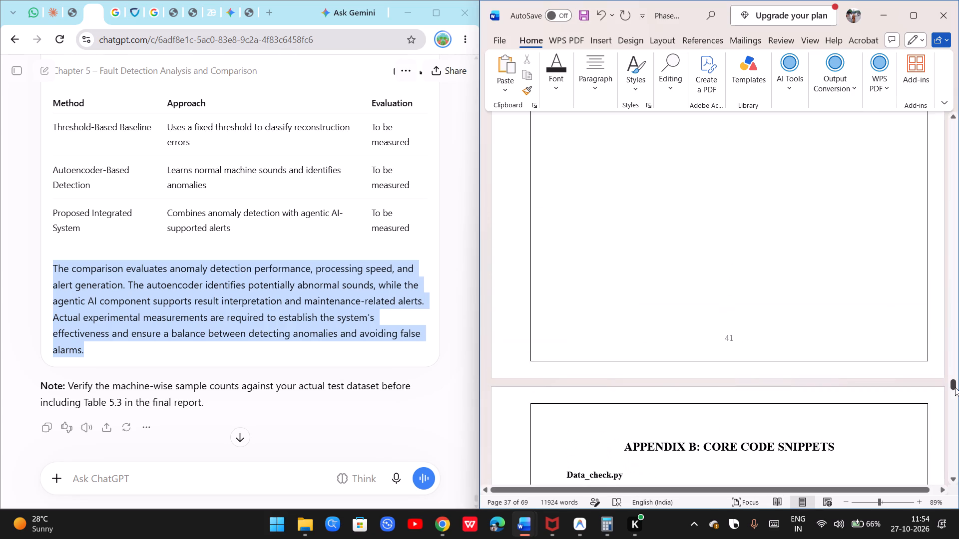
{"action": "left_click", "coordinate": [955, 387]}
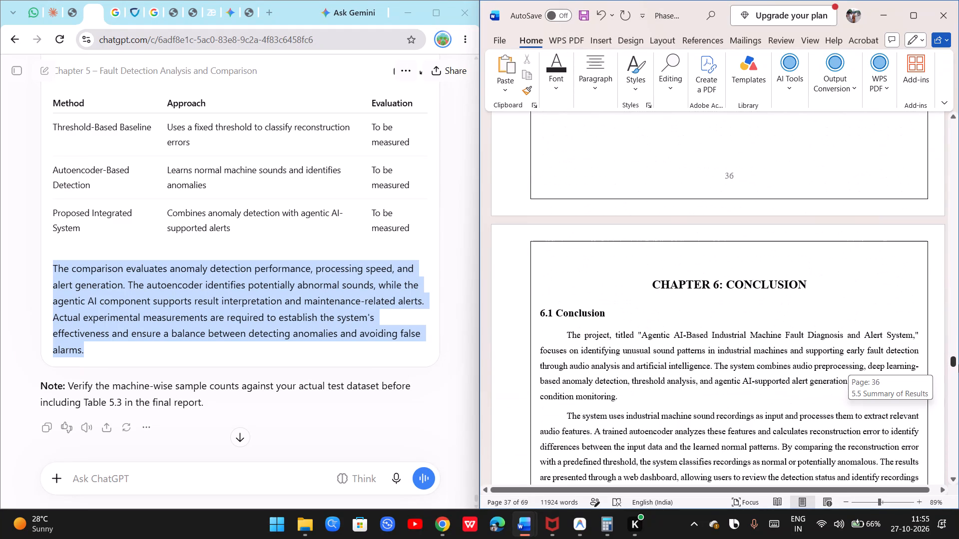
{"action": "scroll", "coordinate": [791, 360], "scroll_direction": "up", "scroll_amount": 5}
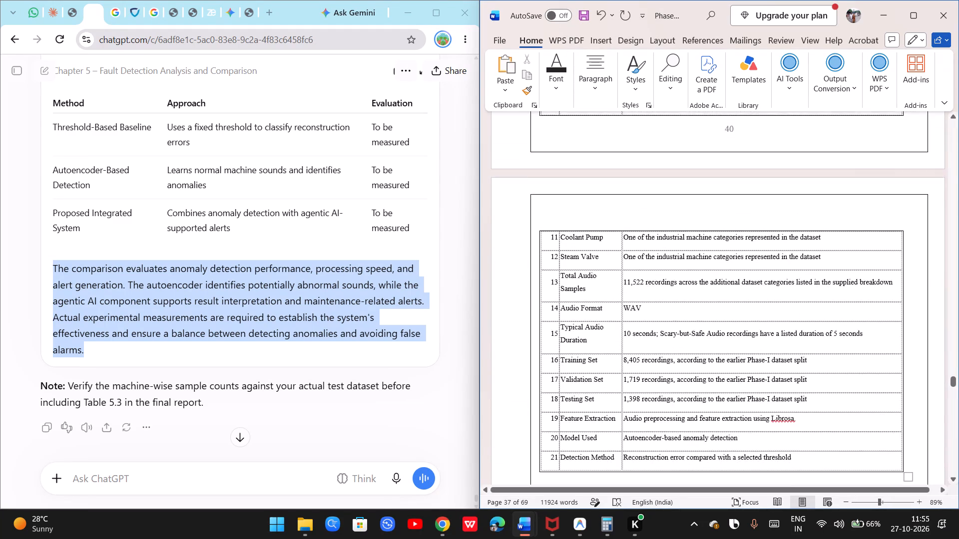
{"action": "scroll", "coordinate": [778, 350], "scroll_direction": "up", "scroll_amount": 18}
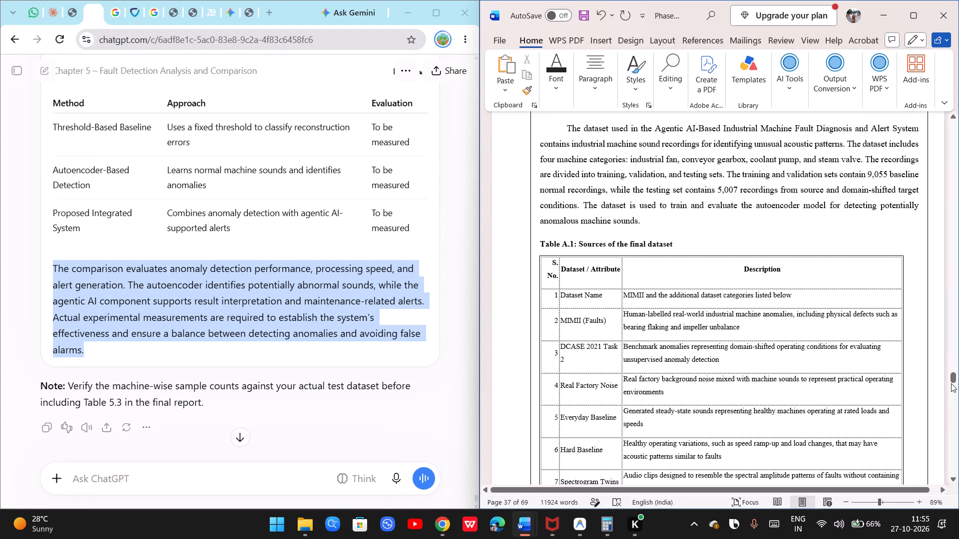
{"action": "left_click_drag", "start_coordinate": [953, 378], "coordinate": [945, 131]}
{"action": "scroll", "coordinate": [788, 384], "scroll_direction": "down", "scroll_amount": 20}
{"action": "scroll", "coordinate": [788, 384], "scroll_direction": "down", "scroll_amount": 12}
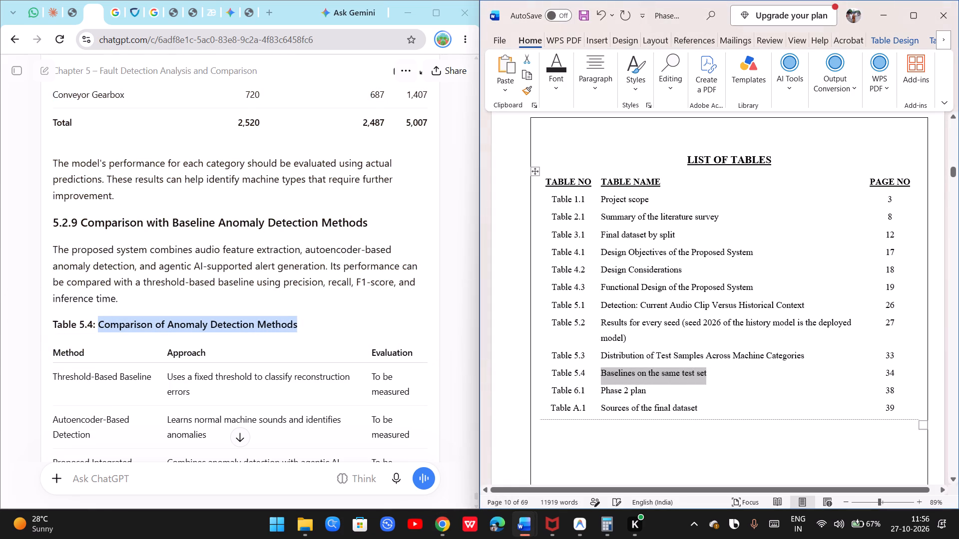
{"action": "key", "text": "ctrl+v"}
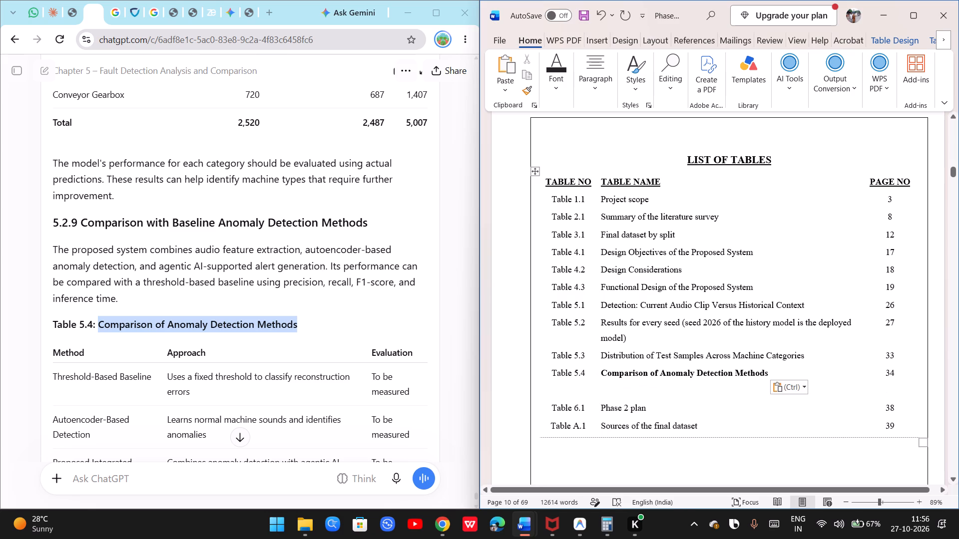
{"action": "key", "text": "BackSpace"}
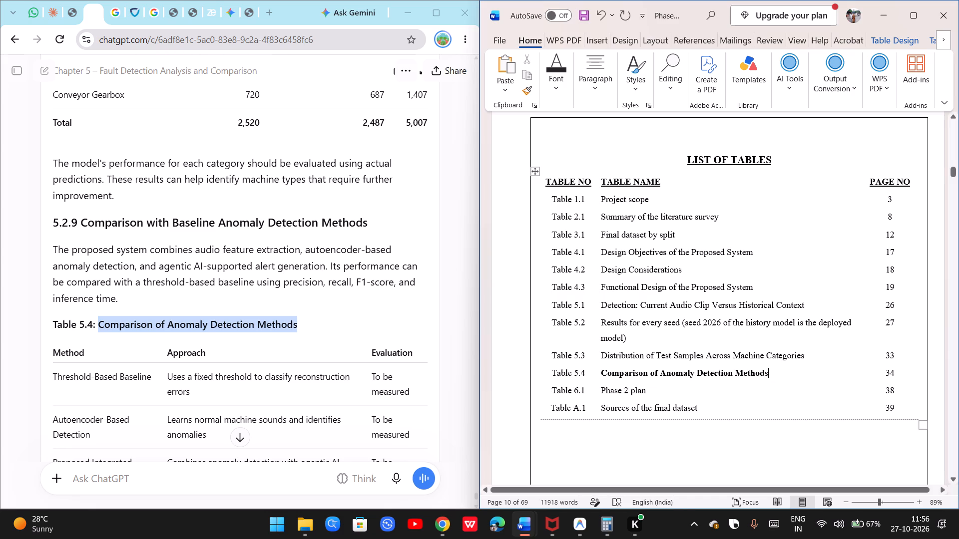
{"action": "left_click_drag", "start_coordinate": [775, 376], "coordinate": [647, 377]}
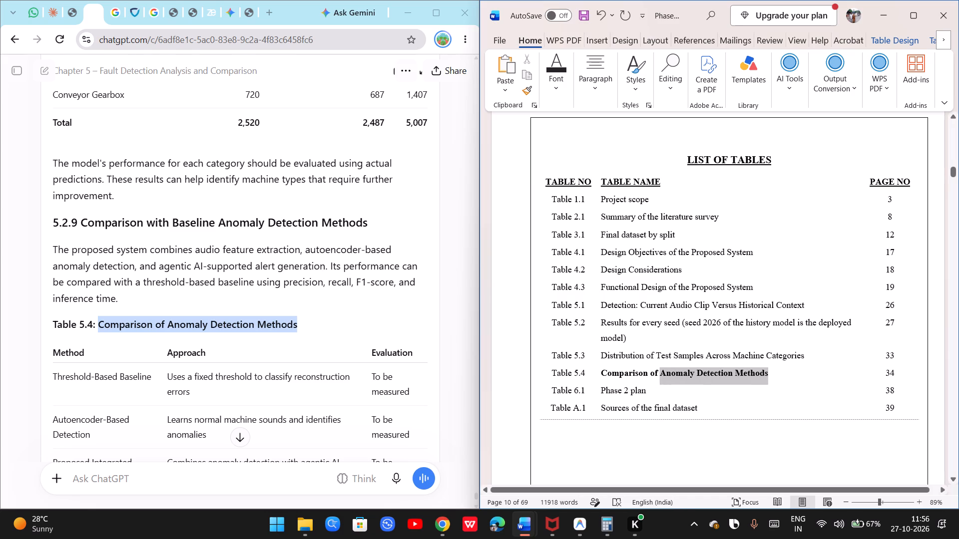
{"action": "left_click_drag", "start_coordinate": [647, 377], "coordinate": [622, 381]}
{"action": "key", "text": "ctrl+b"}
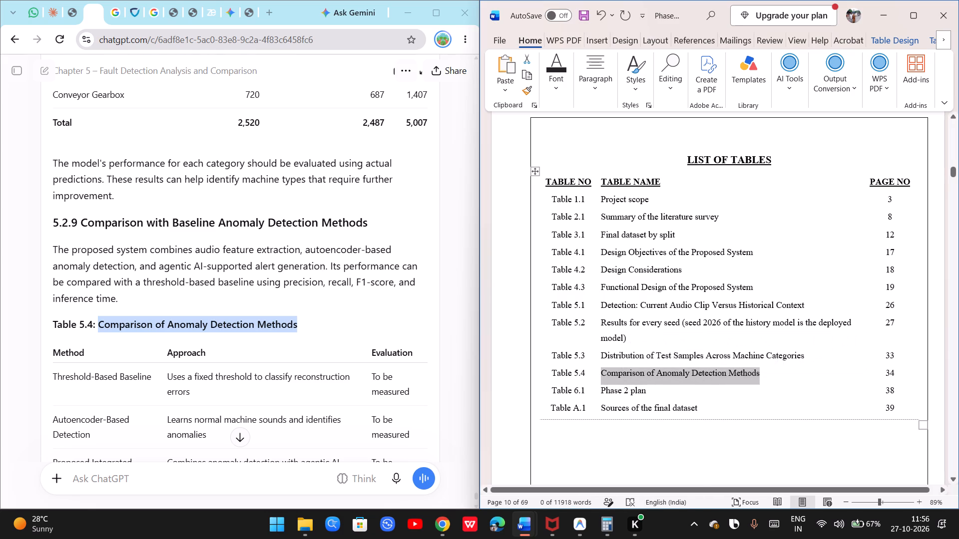
Set the page number of Table 5.4 in the list of tables to 33.
{"action": "left_click", "coordinate": [902, 375]}
{"action": "key", "text": "BackSpace"}
{"action": "key", "text": "3"}
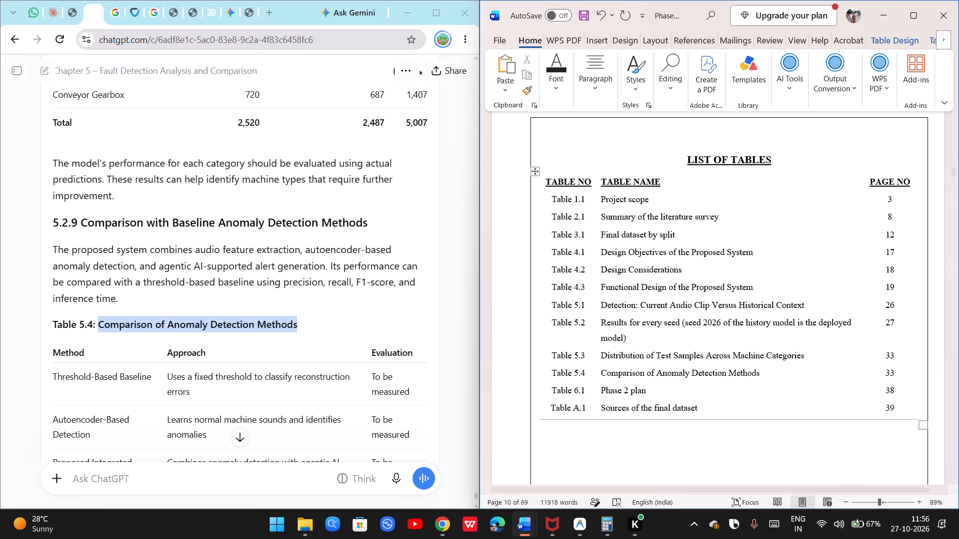
Delete the entire Table 6.1 "Phase 2 plan" row from the list of tables.
{"action": "scroll", "coordinate": [163, 436], "scroll_direction": "down", "scroll_amount": 3}
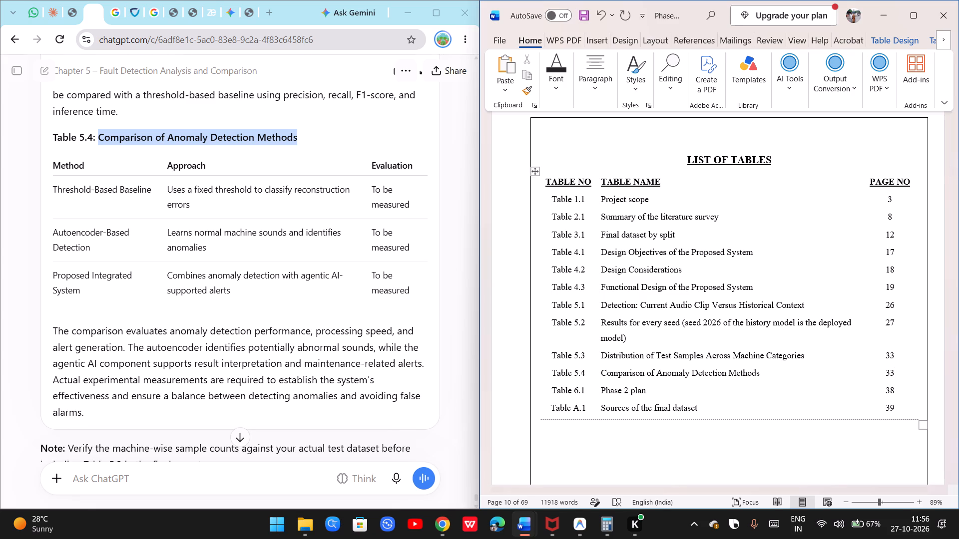
{"action": "left_click_drag", "start_coordinate": [553, 393], "coordinate": [913, 387]}
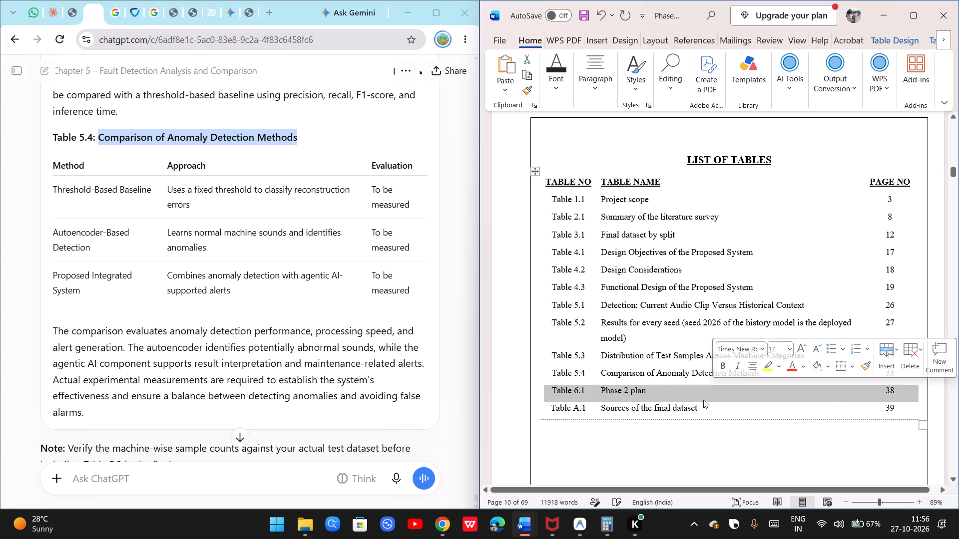
{"action": "key", "text": "BackSpace"}
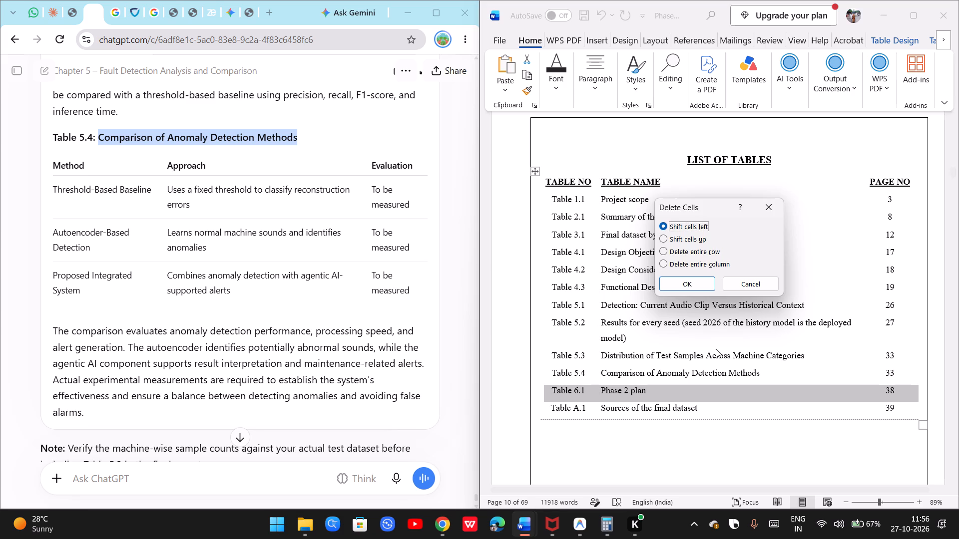
{"action": "left_click", "coordinate": [678, 250]}
{"action": "left_click", "coordinate": [686, 280]}
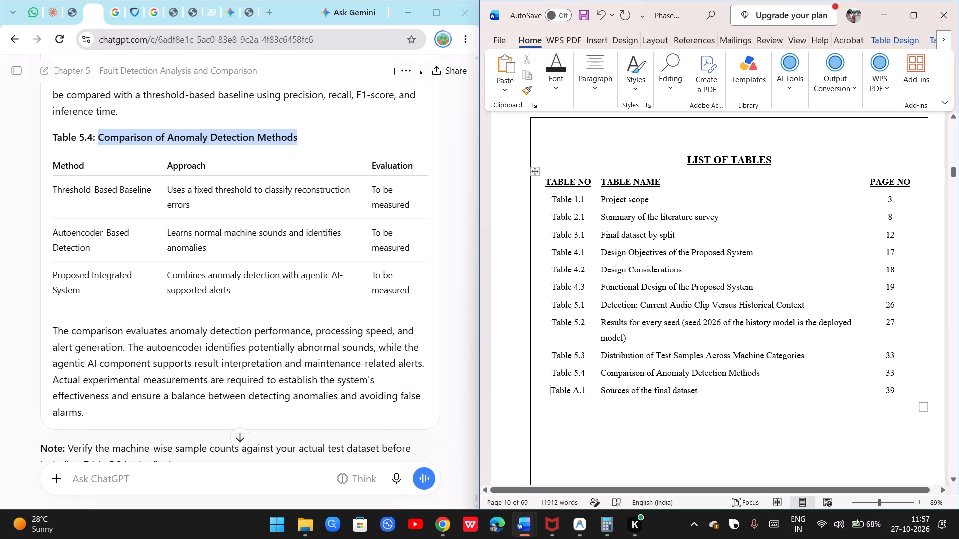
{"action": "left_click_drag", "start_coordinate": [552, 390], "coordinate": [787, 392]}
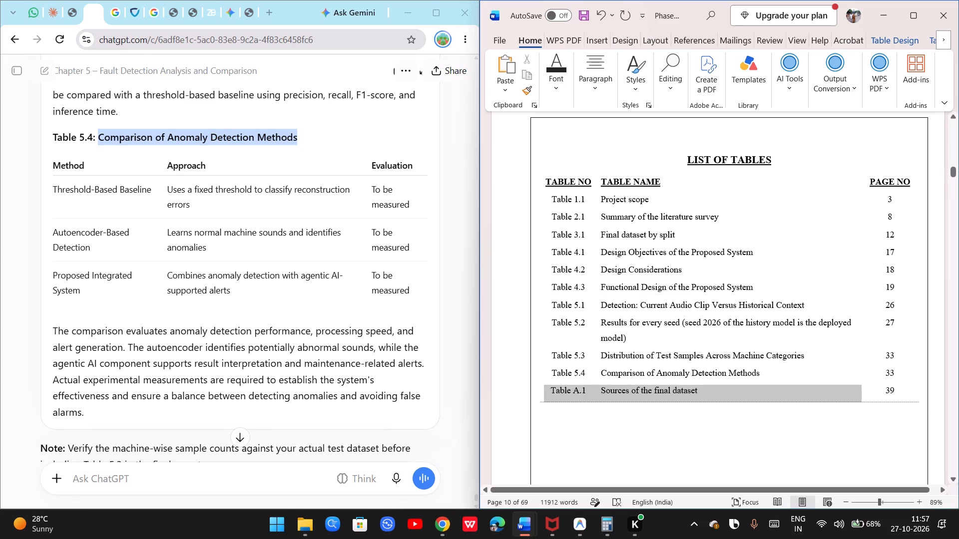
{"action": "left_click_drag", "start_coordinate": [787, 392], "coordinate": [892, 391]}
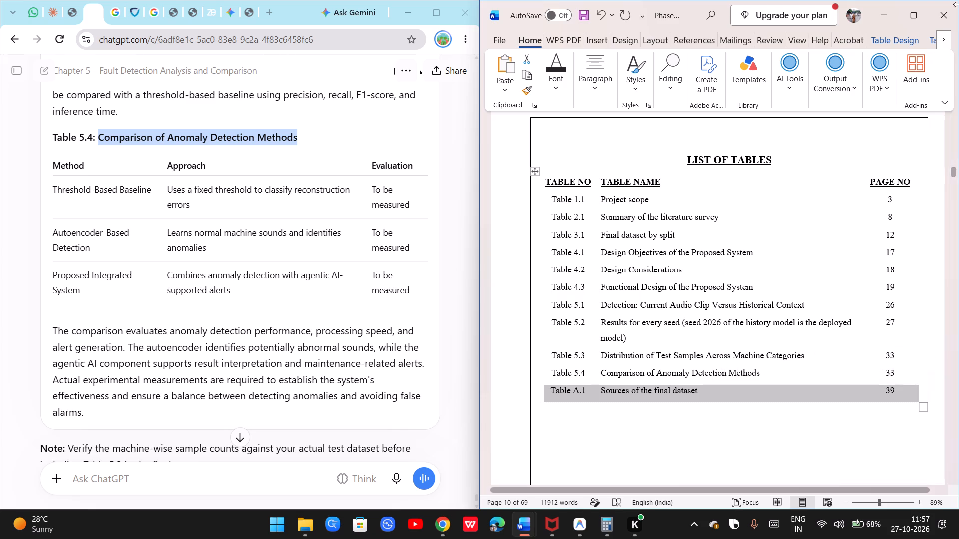
Maximize the report window and insert two line breaks before the ABBREVIATIONS heading to push it onto a new page.
{"action": "left_click", "coordinate": [923, 12]}
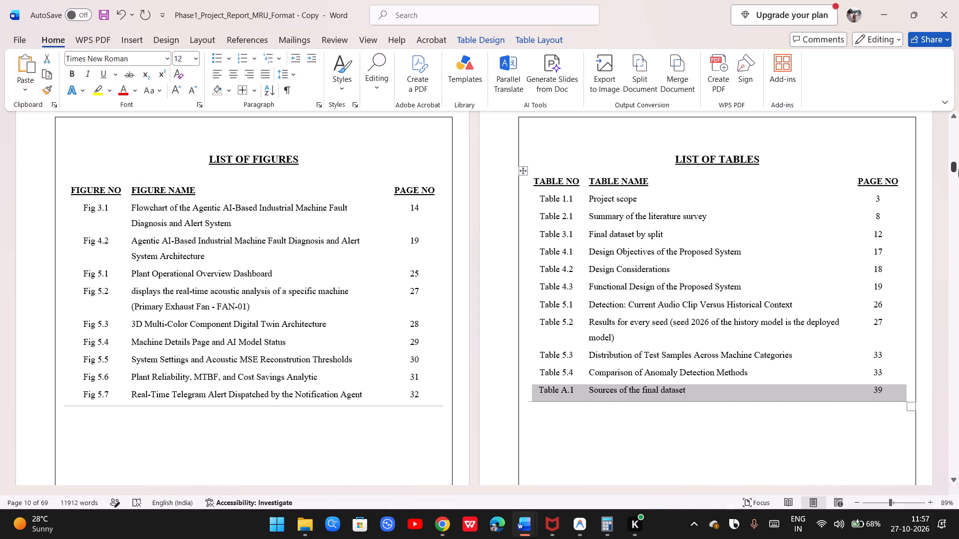
{"action": "scroll", "coordinate": [948, 195], "scroll_direction": "down", "scroll_amount": 6}
{"action": "scroll", "coordinate": [942, 237], "scroll_direction": "down", "scroll_amount": 5}
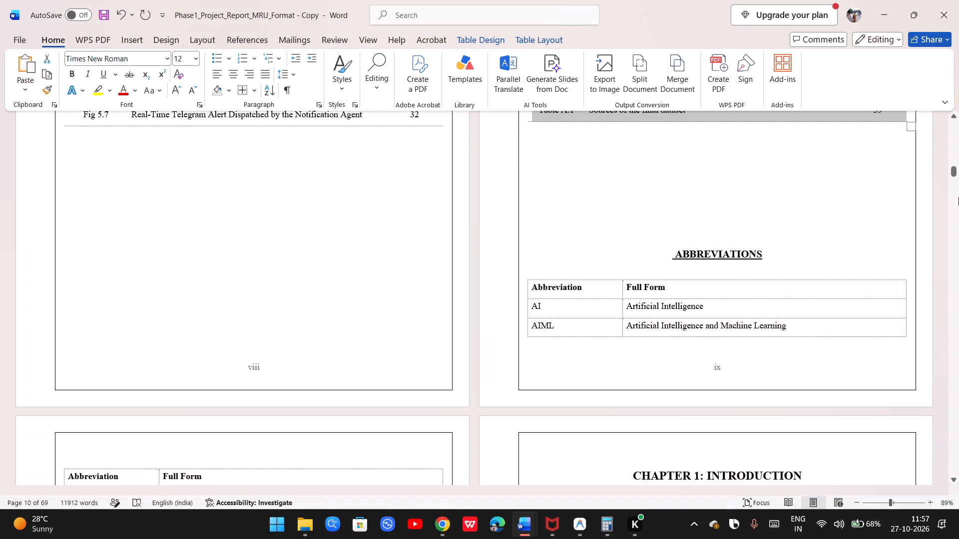
{"action": "left_click_drag", "start_coordinate": [955, 173], "coordinate": [958, 182]}
{"action": "scroll", "coordinate": [58, 403], "scroll_direction": "up", "scroll_amount": 10}
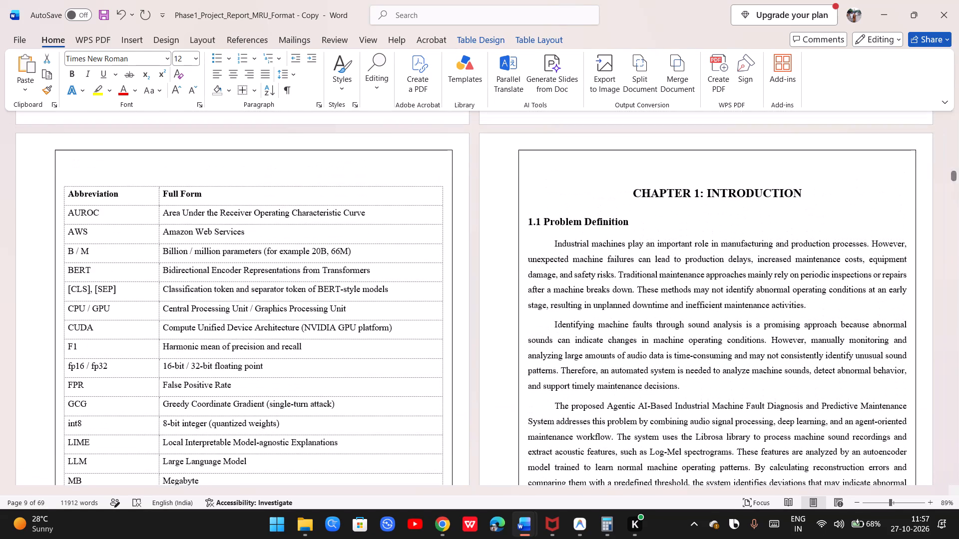
{"action": "scroll", "coordinate": [58, 403], "scroll_direction": "up", "scroll_amount": 8}
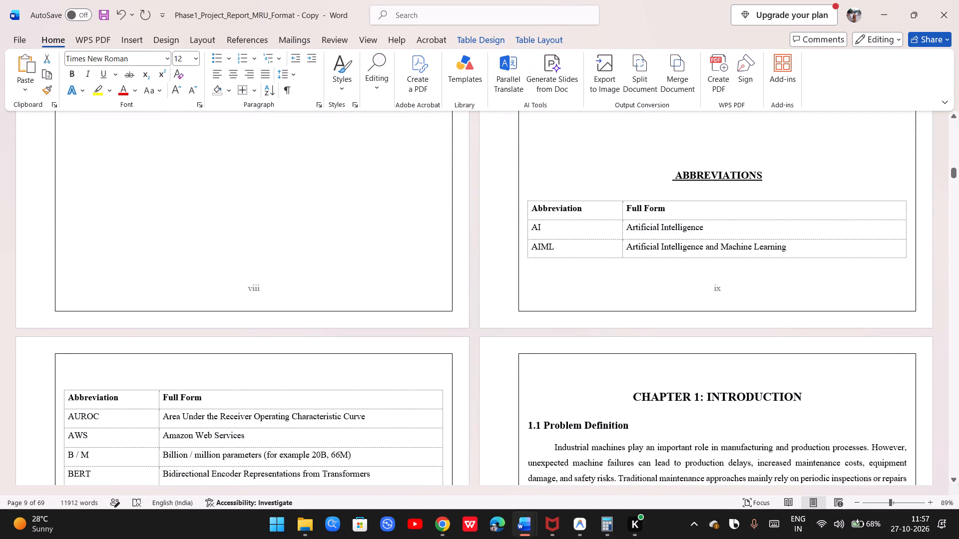
{"action": "left_click", "coordinate": [656, 157]}
{"action": "left_click", "coordinate": [675, 178]}
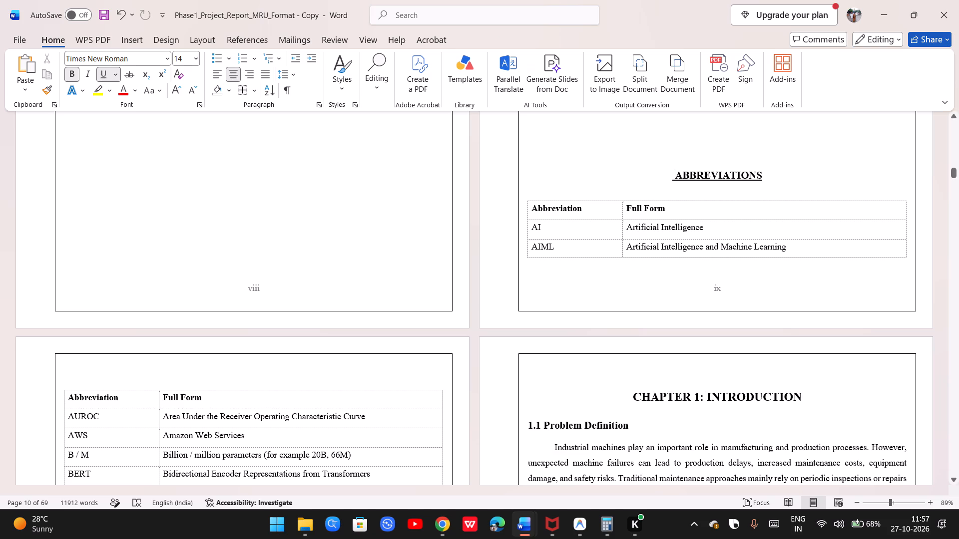
{"action": "key", "text": "Return"}
{"action": "key", "text": "Return"}
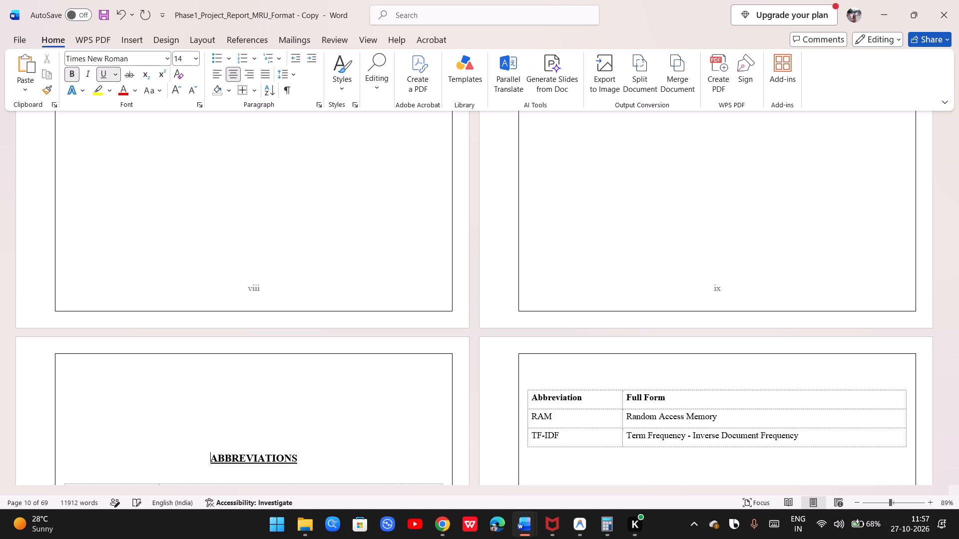
Check how the abbreviations table and the Chapter 1 pages are laid out after the heading's move.
{"action": "scroll", "coordinate": [787, 194], "scroll_direction": "down", "scroll_amount": 14}
{"action": "scroll", "coordinate": [694, 256], "scroll_direction": "down", "scroll_amount": 5}
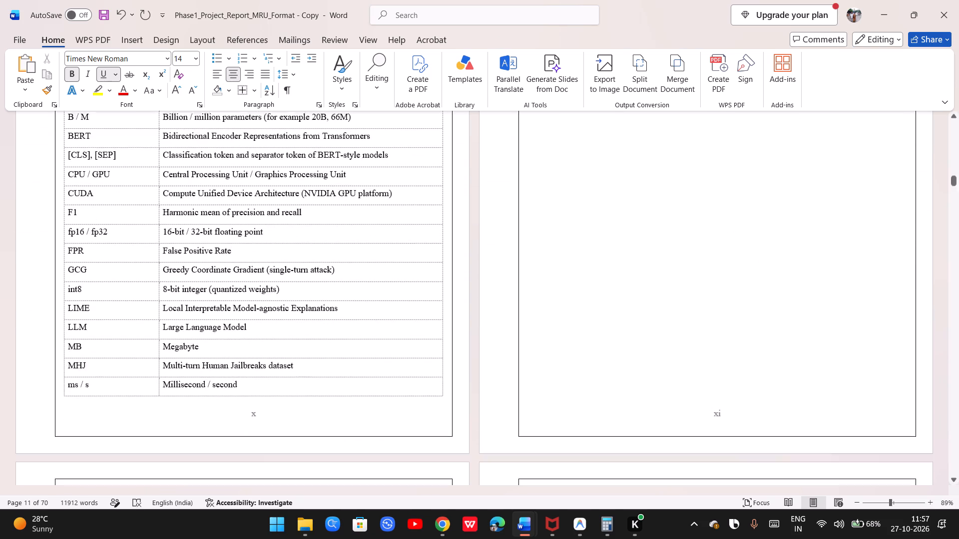
{"action": "scroll", "coordinate": [685, 257], "scroll_direction": "down", "scroll_amount": 6}
{"action": "scroll", "coordinate": [645, 275], "scroll_direction": "down", "scroll_amount": 3}
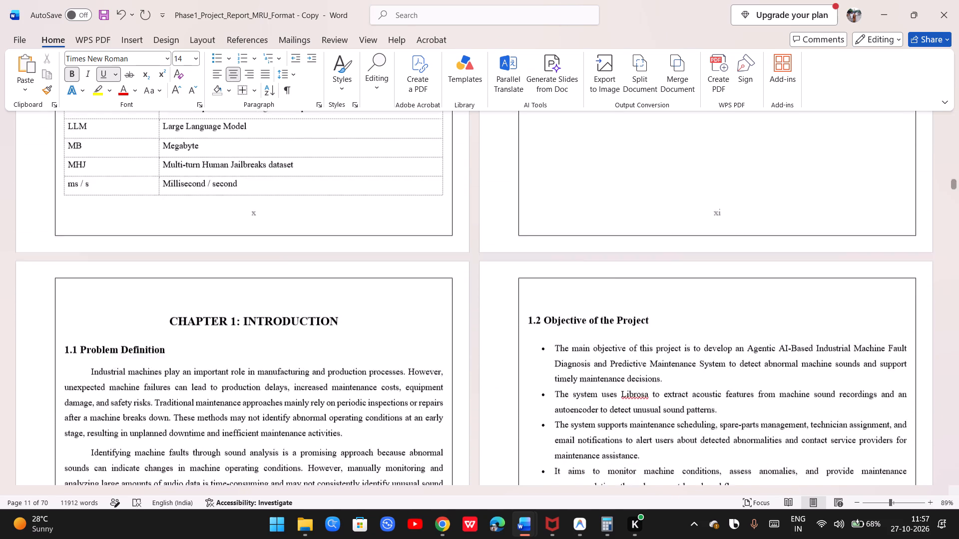
{"action": "scroll", "coordinate": [645, 278], "scroll_direction": "down", "scroll_amount": 20}
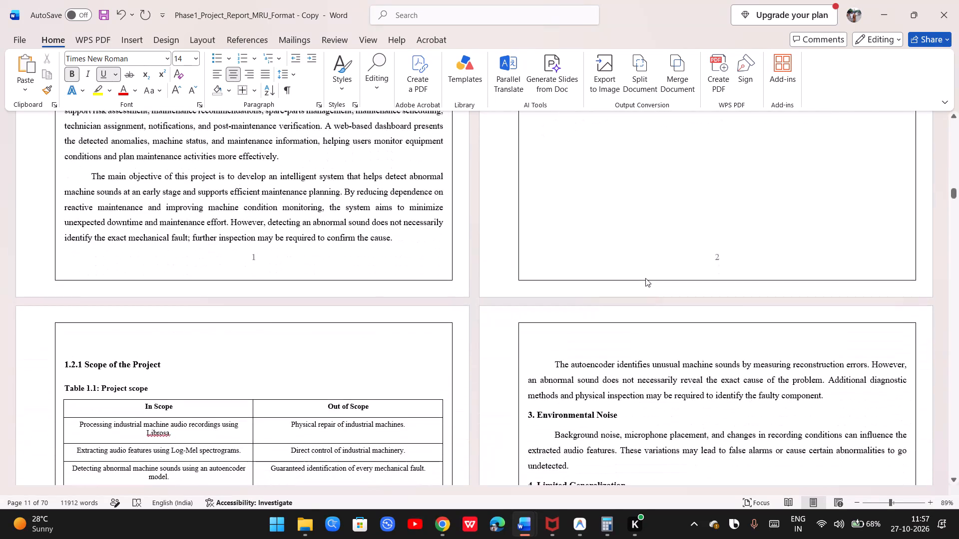
{"action": "scroll", "coordinate": [645, 278], "scroll_direction": "up", "scroll_amount": 18}
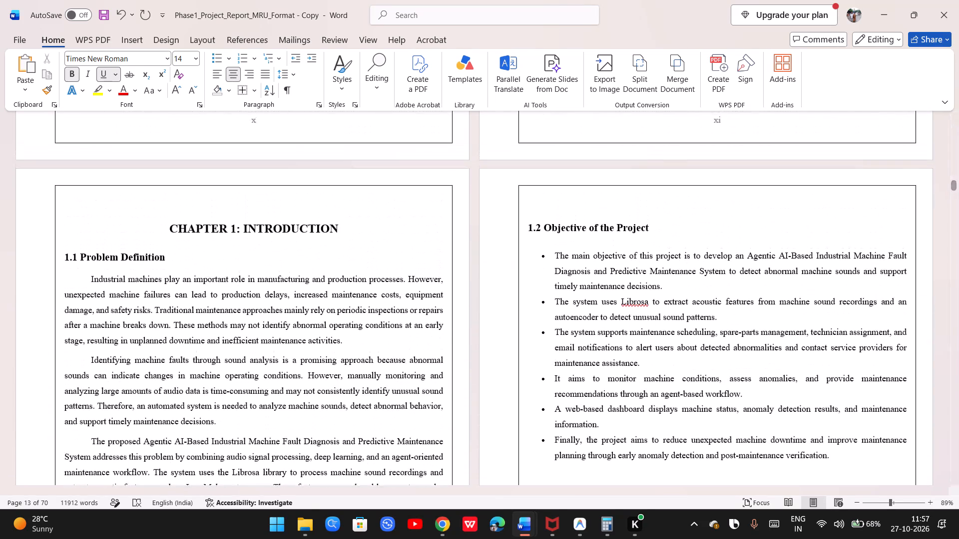
{"action": "scroll", "coordinate": [645, 278], "scroll_direction": "down", "scroll_amount": 13}
{"action": "scroll", "coordinate": [645, 278], "scroll_direction": "up", "scroll_amount": 20}
{"action": "scroll", "coordinate": [645, 278], "scroll_direction": "up", "scroll_amount": 1}
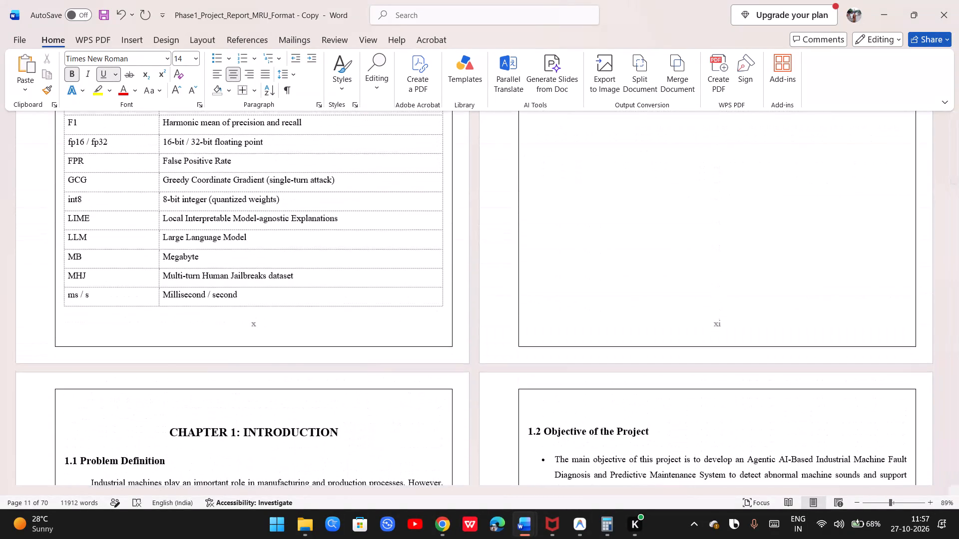
Remove one of the blank lines inserted above the ABBREVIATIONS heading.
{"action": "scroll", "coordinate": [645, 278], "scroll_direction": "up", "scroll_amount": 5}
{"action": "scroll", "coordinate": [598, 269], "scroll_direction": "up", "scroll_amount": 3}
{"action": "scroll", "coordinate": [426, 276], "scroll_direction": "up", "scroll_amount": 2}
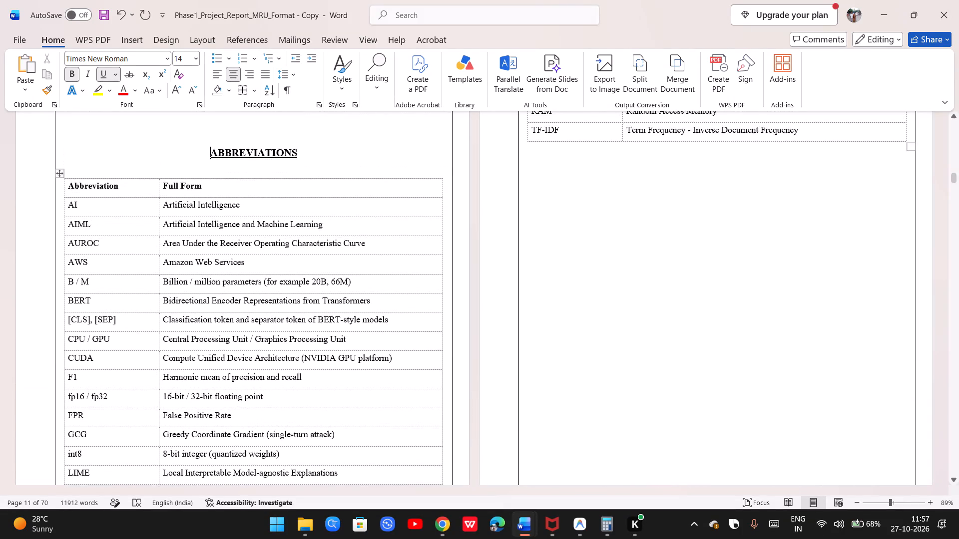
{"action": "scroll", "coordinate": [403, 241], "scroll_direction": "up", "scroll_amount": 3}
{"action": "left_click", "coordinate": [209, 201]}
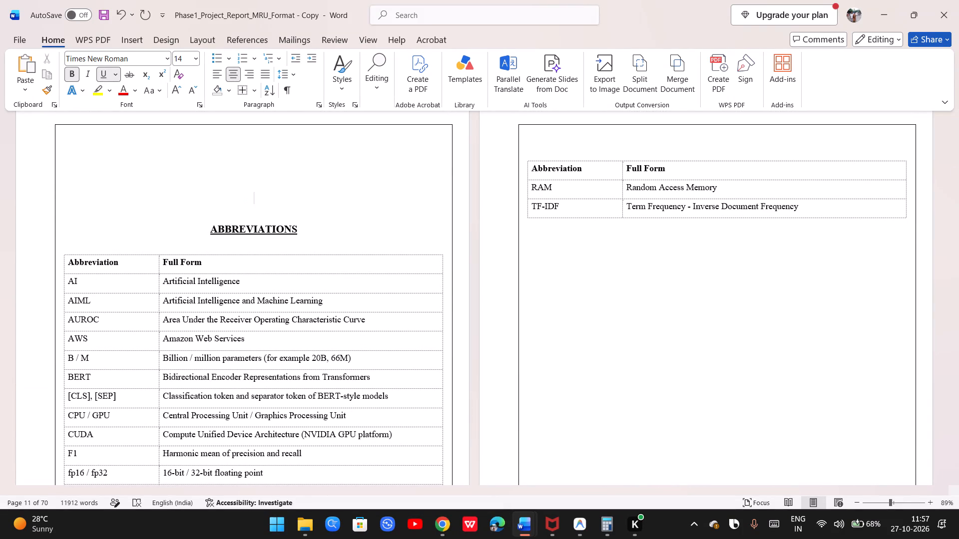
{"action": "key", "text": "BackSpace"}
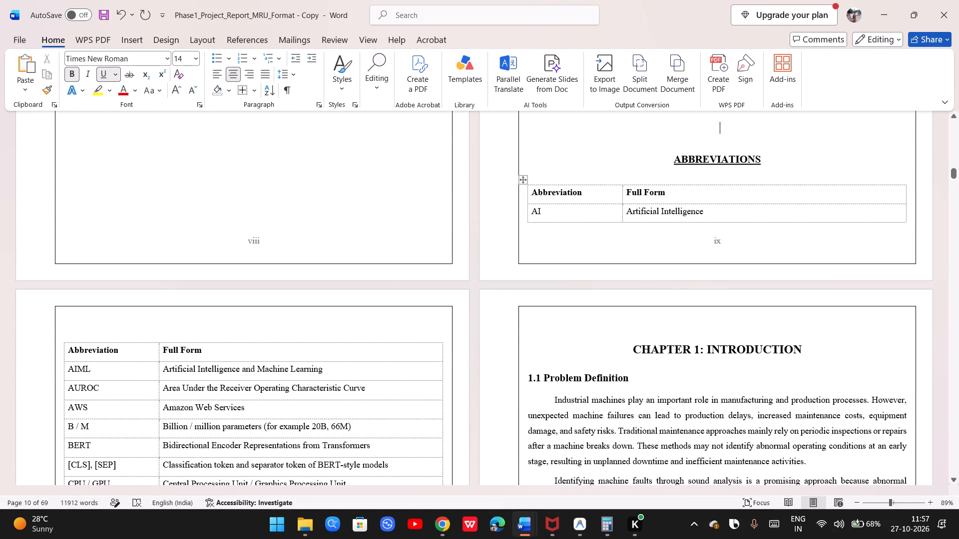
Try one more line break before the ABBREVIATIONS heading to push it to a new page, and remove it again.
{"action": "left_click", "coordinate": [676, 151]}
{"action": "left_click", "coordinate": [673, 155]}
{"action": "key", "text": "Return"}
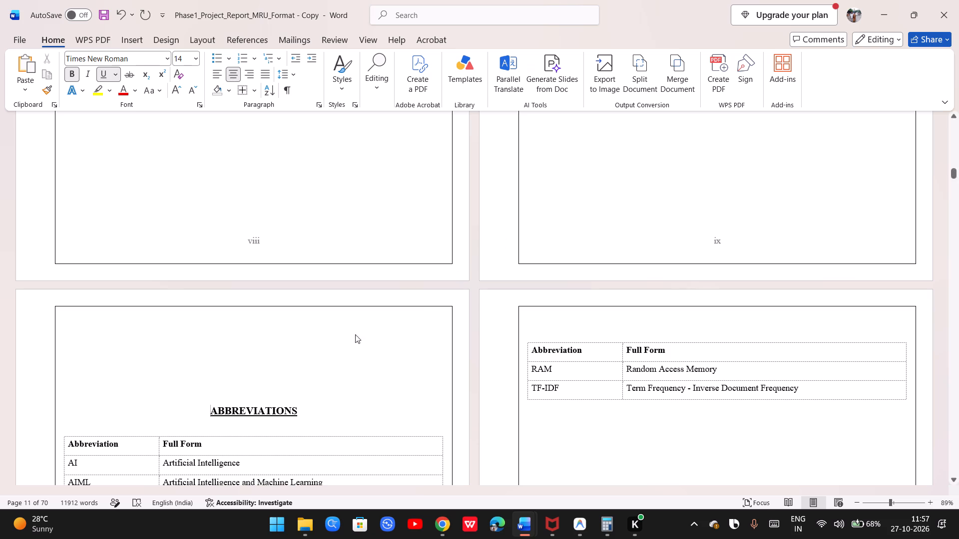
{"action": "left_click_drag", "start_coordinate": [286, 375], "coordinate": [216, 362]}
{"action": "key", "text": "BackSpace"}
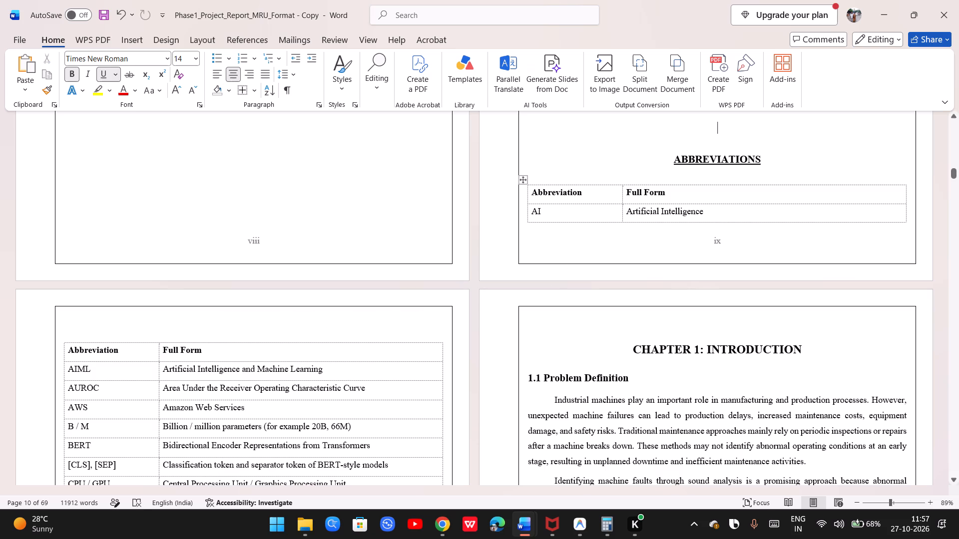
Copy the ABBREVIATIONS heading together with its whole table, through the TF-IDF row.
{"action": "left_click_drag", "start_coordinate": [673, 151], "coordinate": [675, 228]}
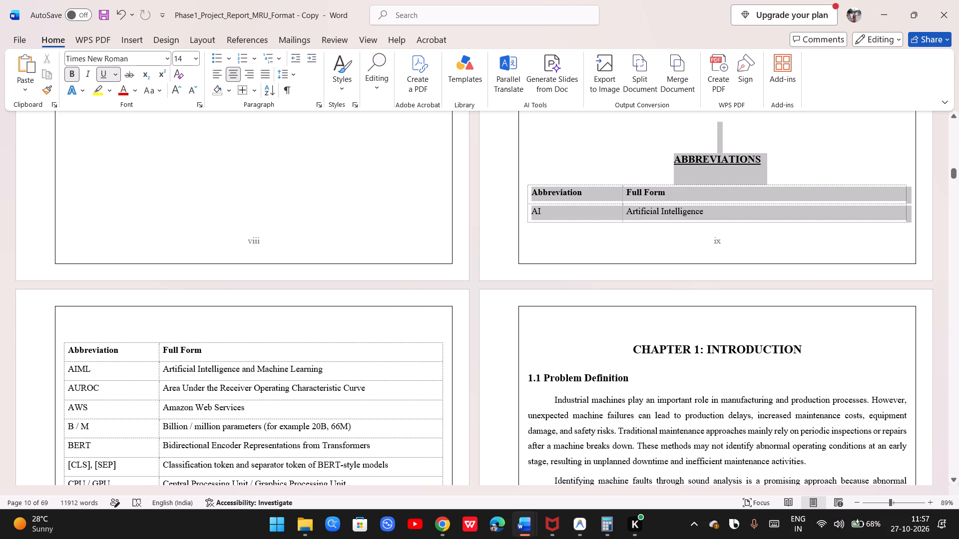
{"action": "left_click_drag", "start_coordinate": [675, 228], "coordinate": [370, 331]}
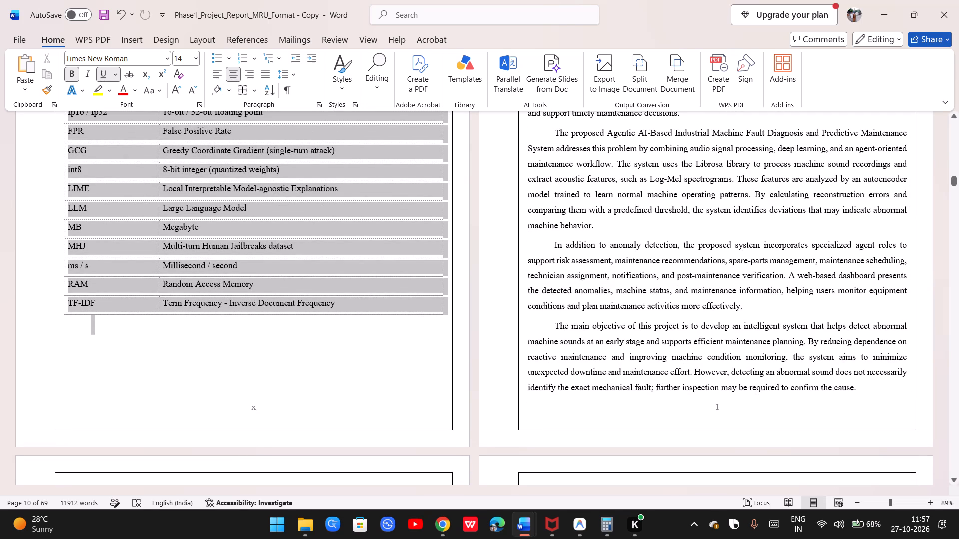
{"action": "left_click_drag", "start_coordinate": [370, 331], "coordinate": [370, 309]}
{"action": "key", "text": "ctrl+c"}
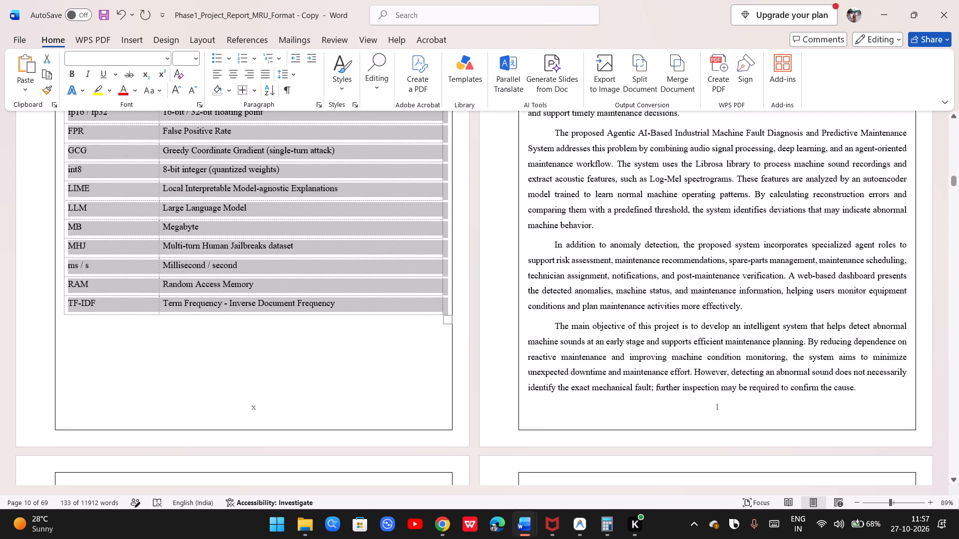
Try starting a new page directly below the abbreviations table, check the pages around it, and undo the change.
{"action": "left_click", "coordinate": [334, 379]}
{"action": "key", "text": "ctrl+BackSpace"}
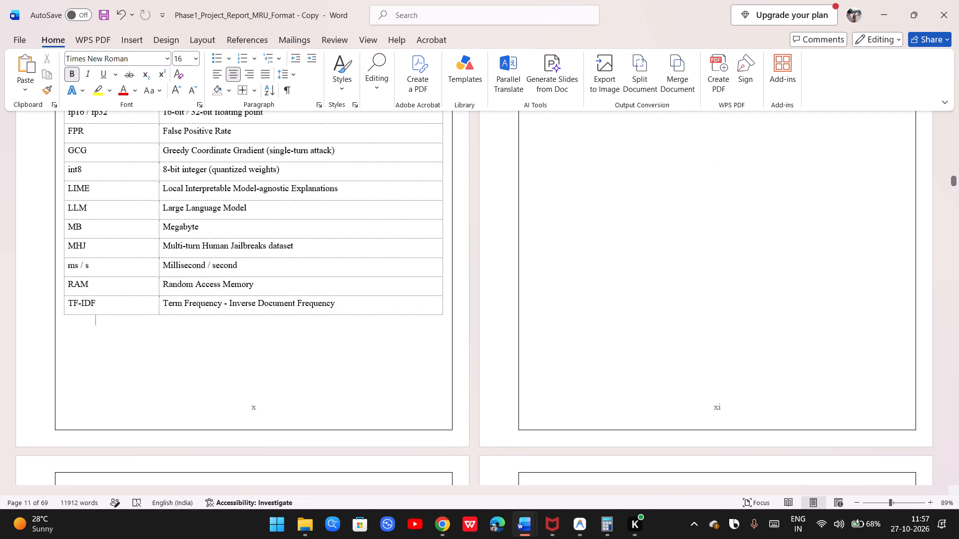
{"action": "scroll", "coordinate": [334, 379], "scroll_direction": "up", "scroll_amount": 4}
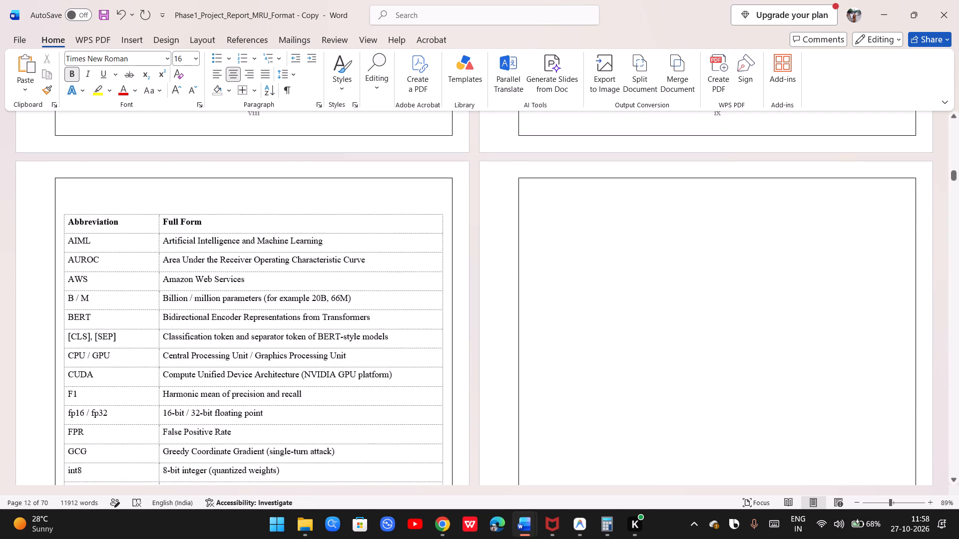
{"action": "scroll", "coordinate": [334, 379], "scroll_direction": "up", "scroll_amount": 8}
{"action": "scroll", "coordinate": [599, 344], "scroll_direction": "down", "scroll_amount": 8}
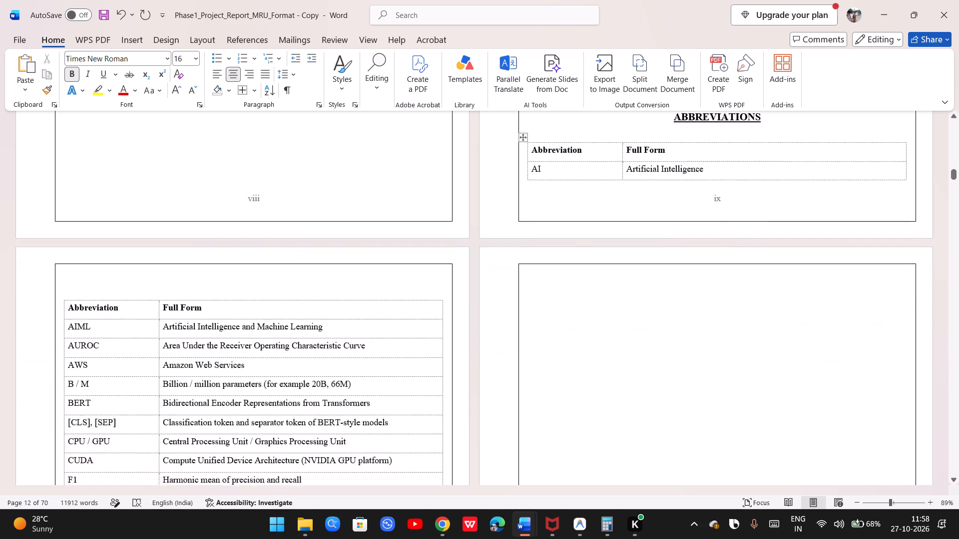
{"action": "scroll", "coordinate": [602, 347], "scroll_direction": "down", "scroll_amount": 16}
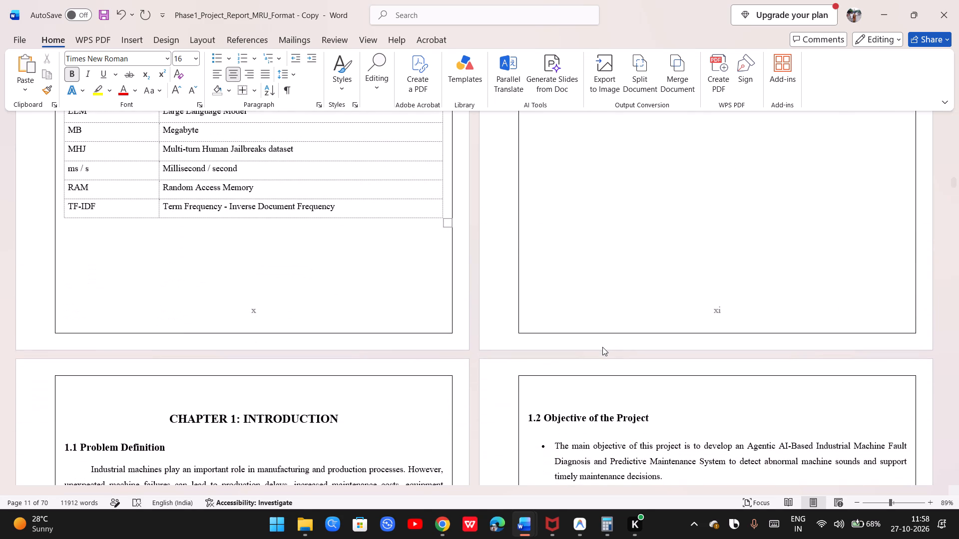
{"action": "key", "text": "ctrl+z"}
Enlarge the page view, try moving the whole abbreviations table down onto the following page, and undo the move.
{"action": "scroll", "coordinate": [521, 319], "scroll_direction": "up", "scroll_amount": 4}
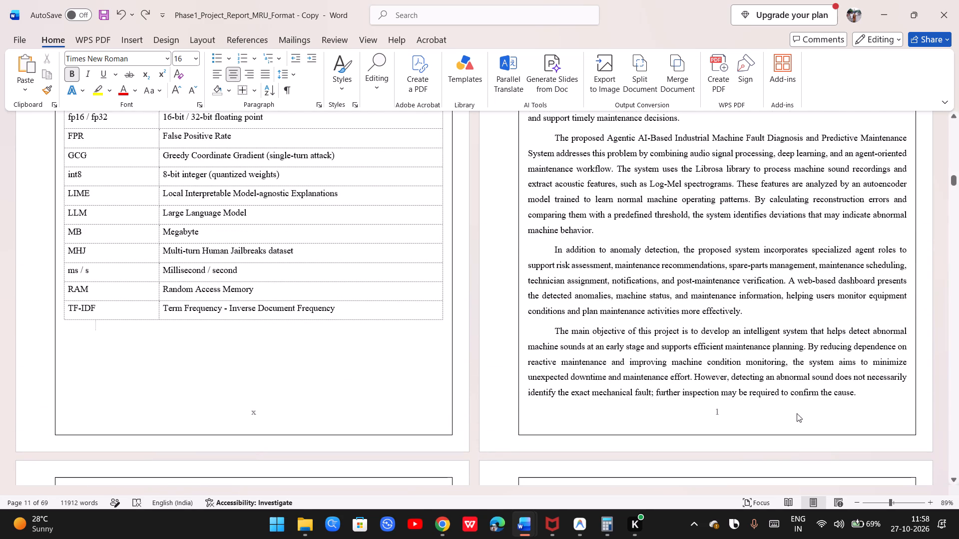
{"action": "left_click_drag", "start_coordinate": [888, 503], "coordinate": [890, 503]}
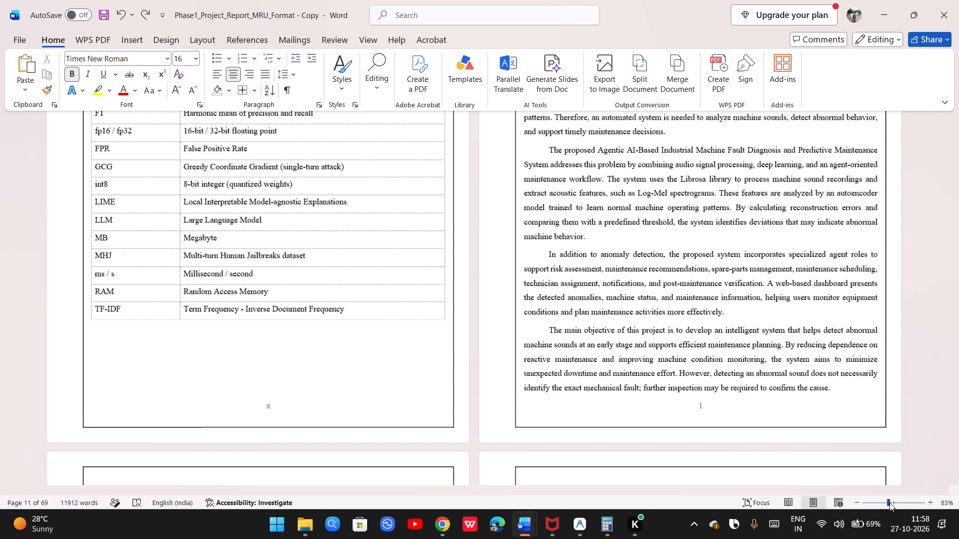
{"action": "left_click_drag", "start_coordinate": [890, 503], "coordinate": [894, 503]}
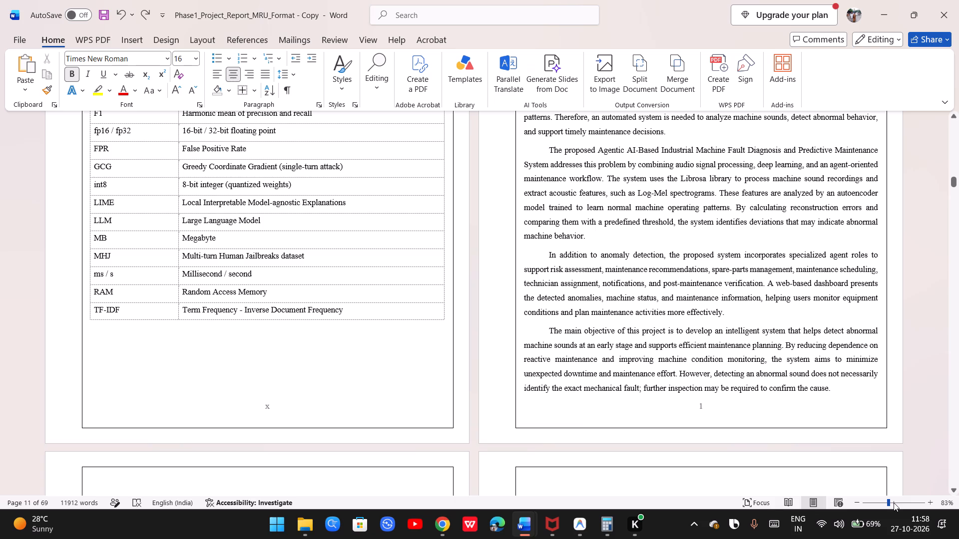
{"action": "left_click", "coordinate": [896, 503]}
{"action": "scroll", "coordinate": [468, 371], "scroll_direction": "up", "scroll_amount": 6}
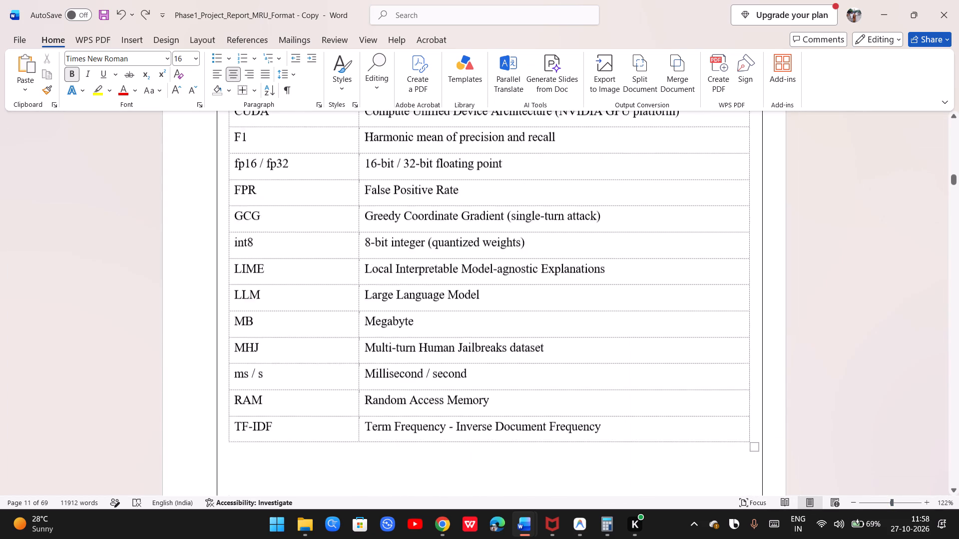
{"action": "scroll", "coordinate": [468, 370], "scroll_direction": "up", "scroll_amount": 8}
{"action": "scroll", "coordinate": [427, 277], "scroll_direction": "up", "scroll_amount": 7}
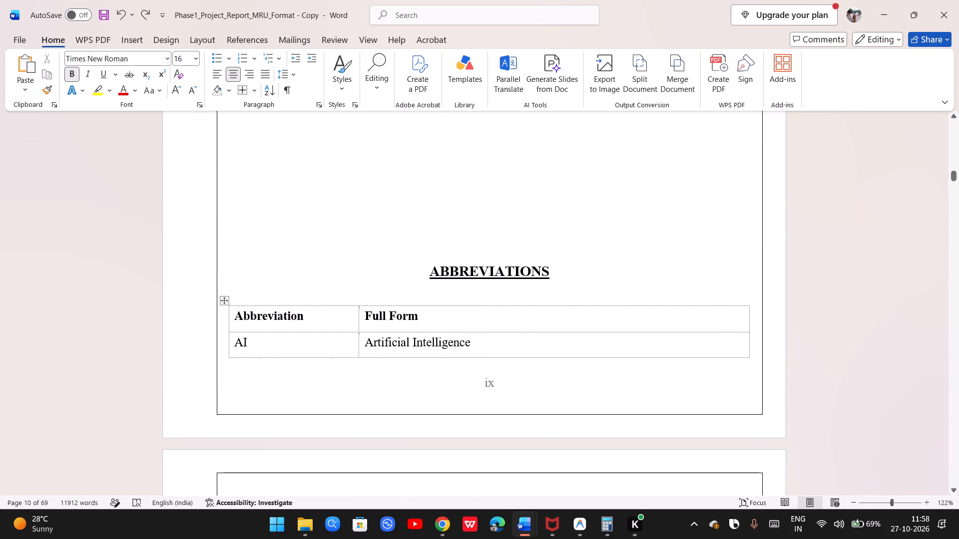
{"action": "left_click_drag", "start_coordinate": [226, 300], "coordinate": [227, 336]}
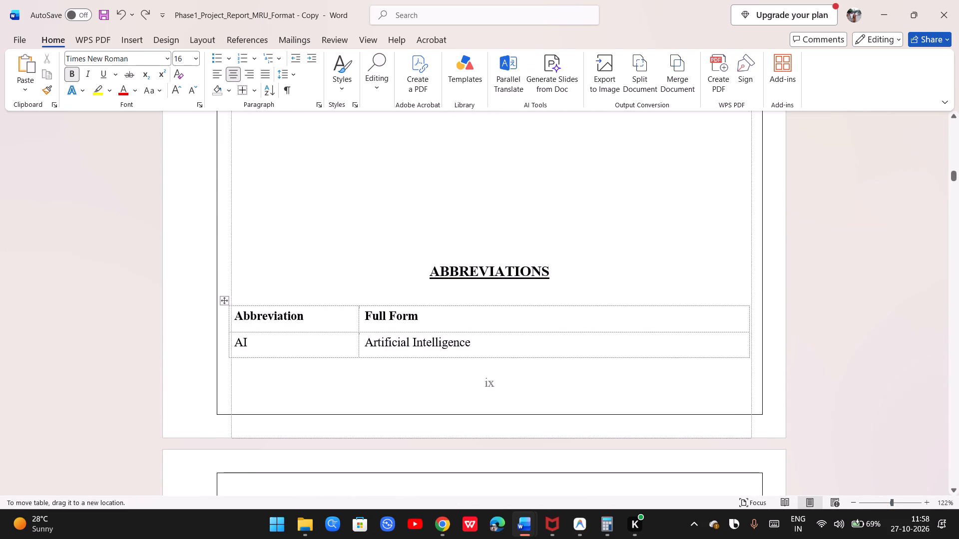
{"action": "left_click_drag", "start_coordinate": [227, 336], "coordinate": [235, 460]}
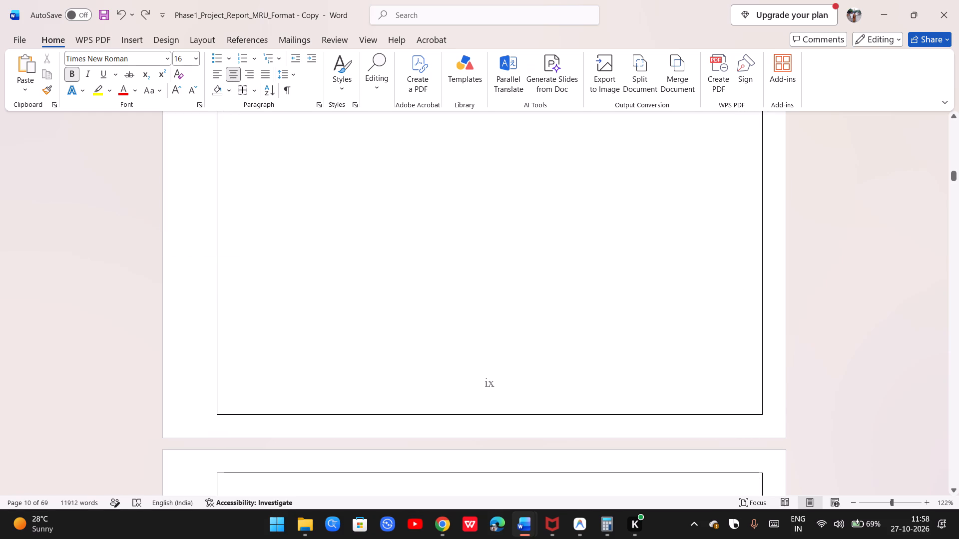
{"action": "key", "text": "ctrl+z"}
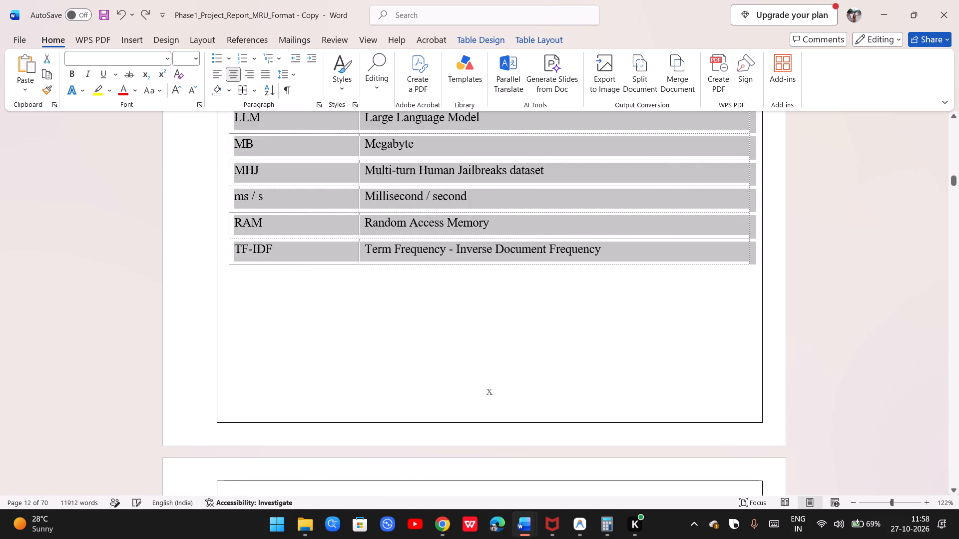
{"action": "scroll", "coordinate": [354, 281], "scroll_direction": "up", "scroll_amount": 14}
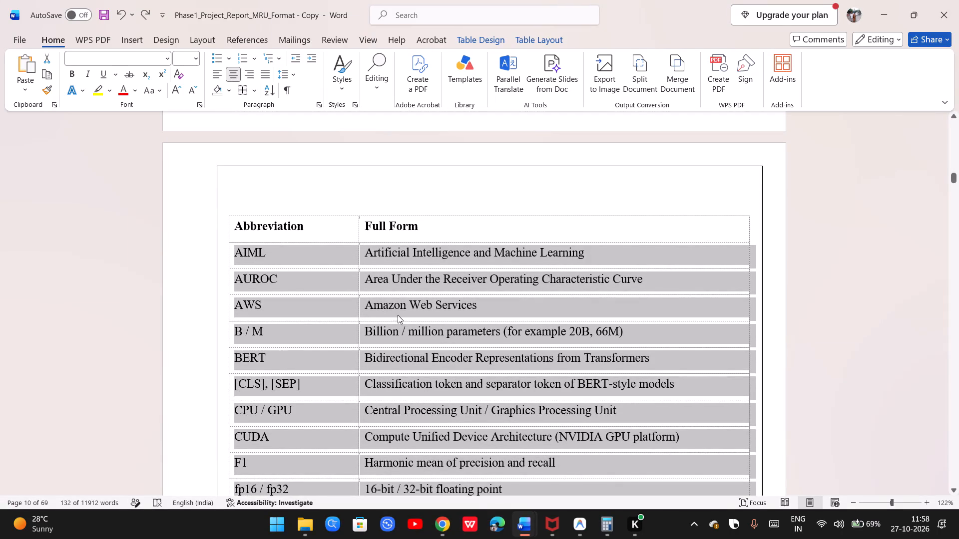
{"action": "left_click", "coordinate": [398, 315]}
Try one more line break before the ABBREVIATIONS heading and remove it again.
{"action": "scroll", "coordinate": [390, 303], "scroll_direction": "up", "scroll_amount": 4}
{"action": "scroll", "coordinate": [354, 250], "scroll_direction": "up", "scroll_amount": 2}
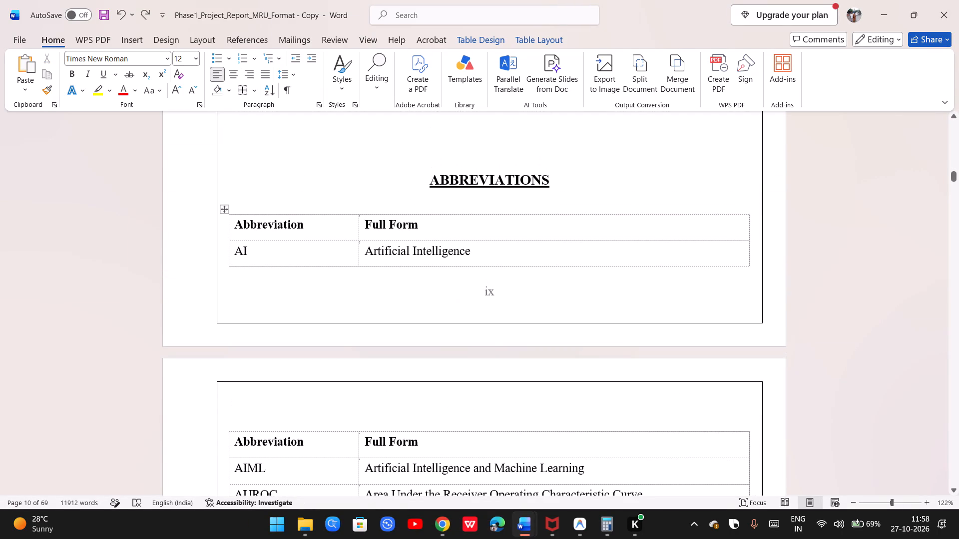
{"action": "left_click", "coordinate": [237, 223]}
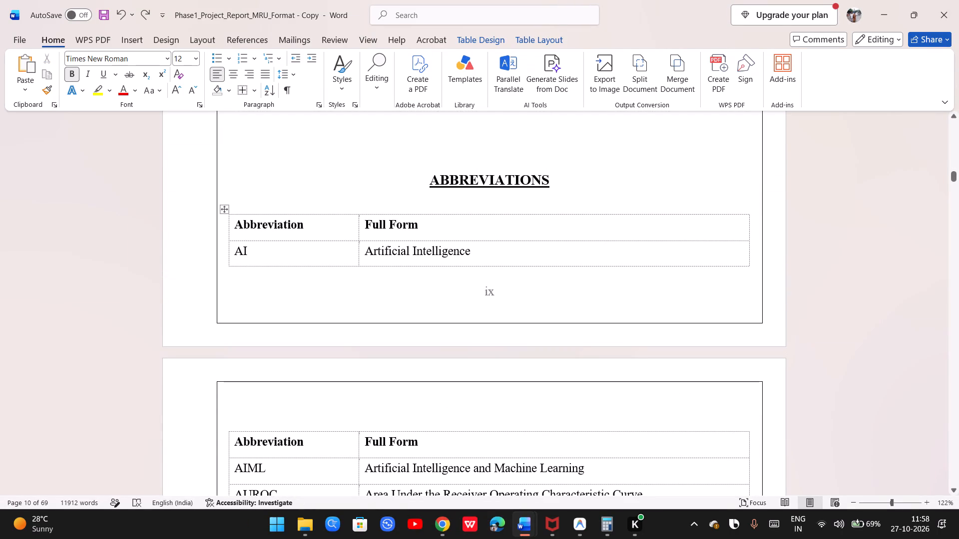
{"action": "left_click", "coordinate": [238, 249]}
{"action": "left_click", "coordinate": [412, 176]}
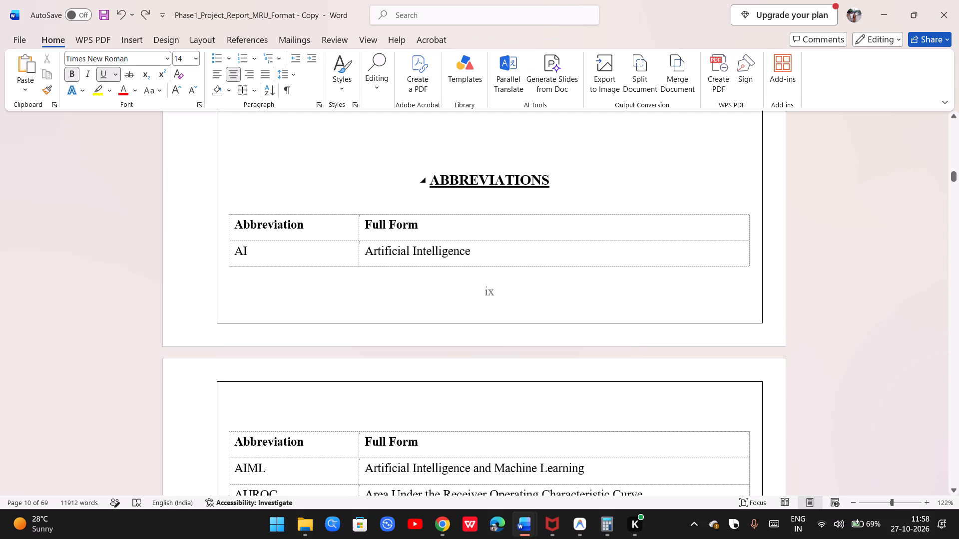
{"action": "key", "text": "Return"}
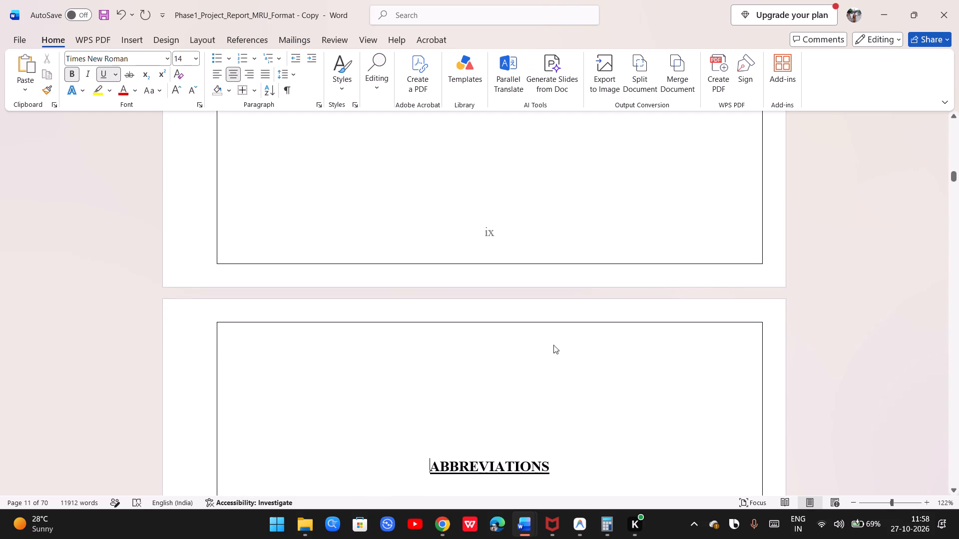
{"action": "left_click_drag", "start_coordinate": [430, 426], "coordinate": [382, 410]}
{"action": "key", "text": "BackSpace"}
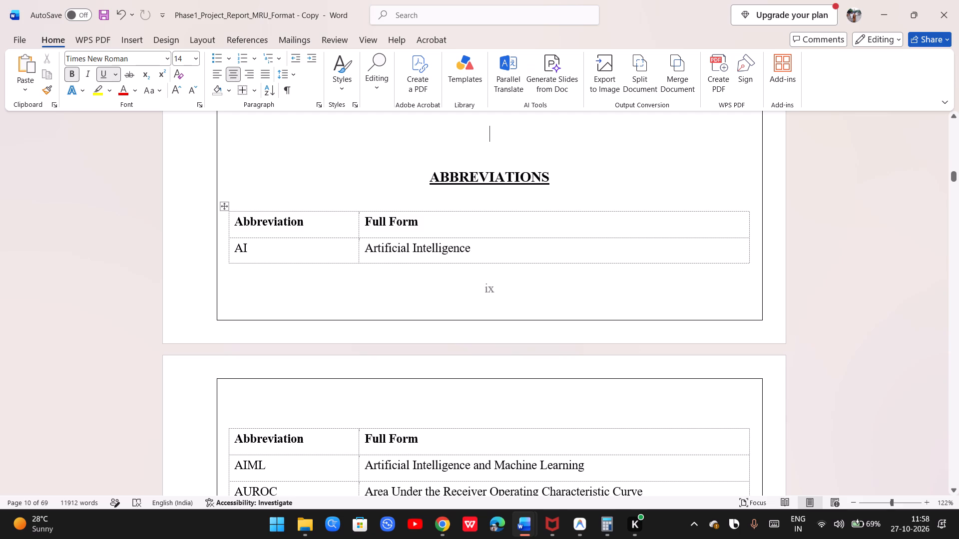
Delete the entire AI and AIML rows from the abbreviations table.
{"action": "left_click_drag", "start_coordinate": [234, 249], "coordinate": [493, 459]}
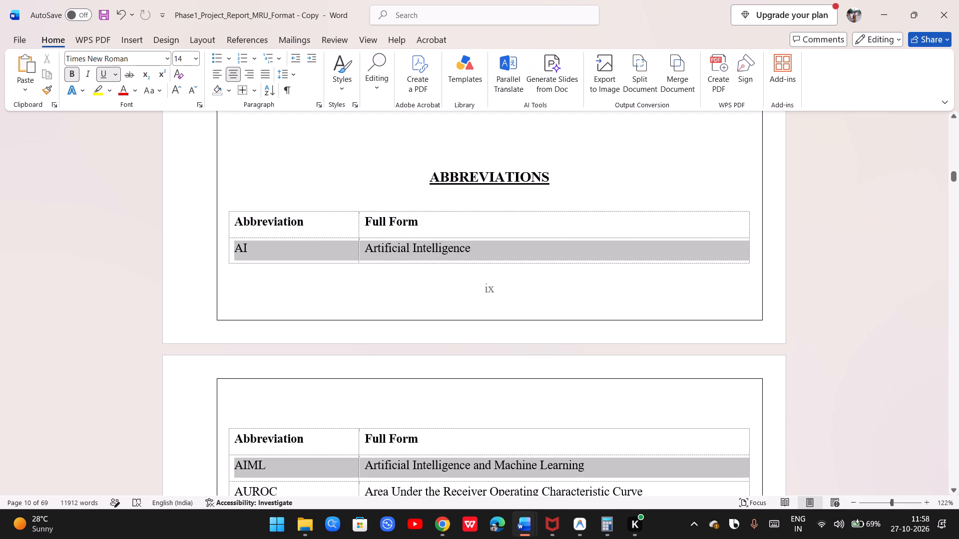
{"action": "left_click_drag", "start_coordinate": [493, 459], "coordinate": [515, 471]}
{"action": "key", "text": "BackSpace"}
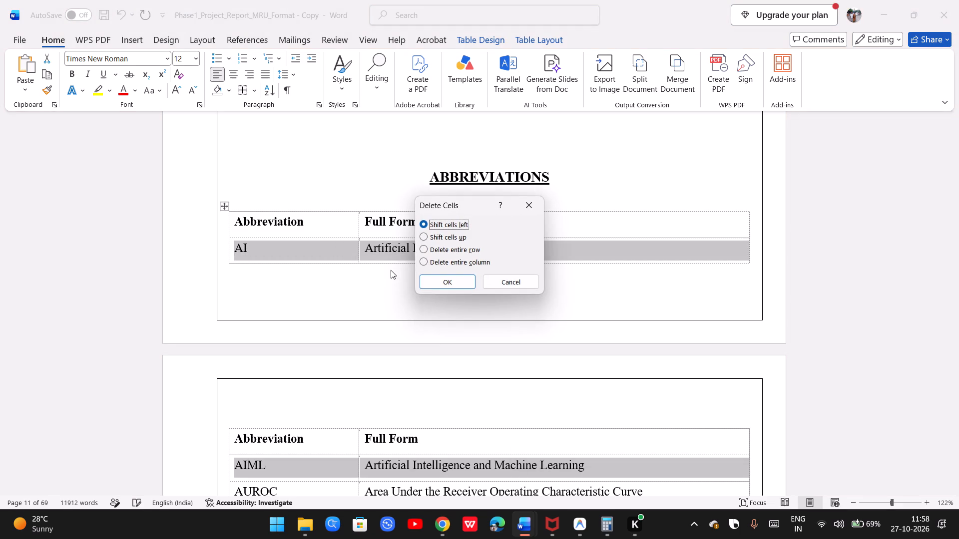
{"action": "left_click", "coordinate": [429, 246]}
{"action": "left_click", "coordinate": [445, 278]}
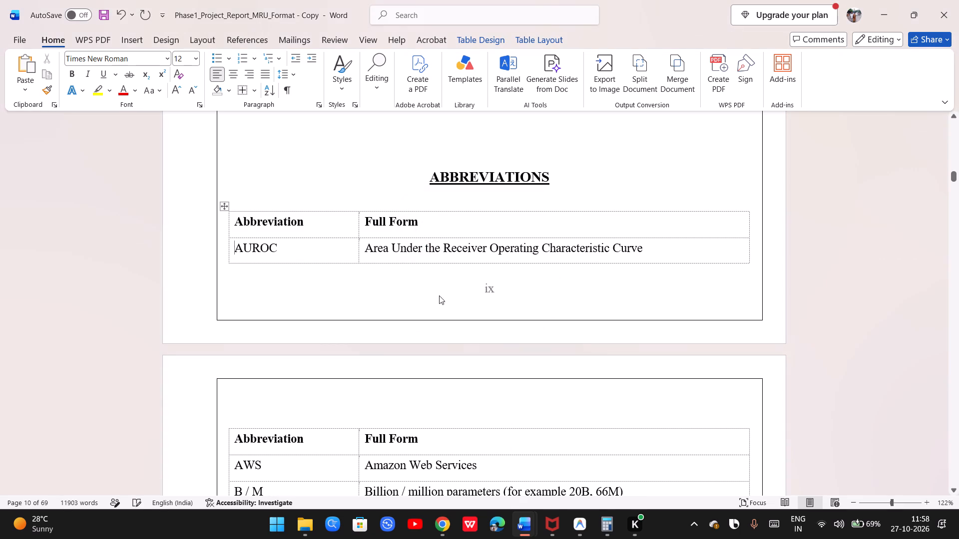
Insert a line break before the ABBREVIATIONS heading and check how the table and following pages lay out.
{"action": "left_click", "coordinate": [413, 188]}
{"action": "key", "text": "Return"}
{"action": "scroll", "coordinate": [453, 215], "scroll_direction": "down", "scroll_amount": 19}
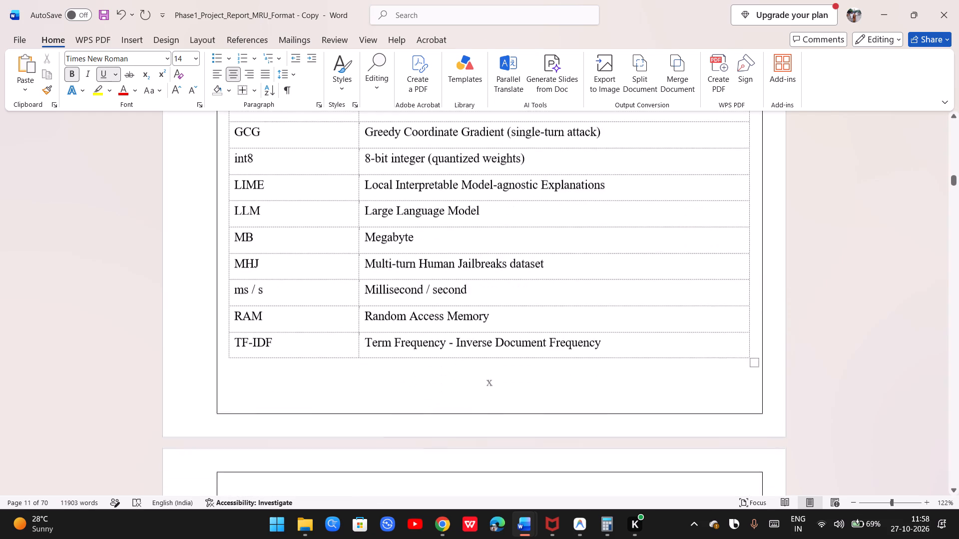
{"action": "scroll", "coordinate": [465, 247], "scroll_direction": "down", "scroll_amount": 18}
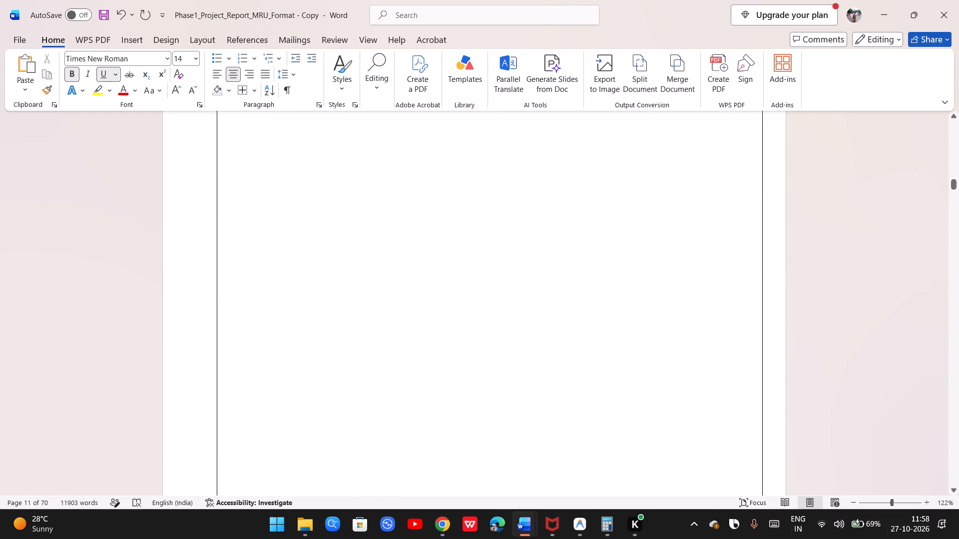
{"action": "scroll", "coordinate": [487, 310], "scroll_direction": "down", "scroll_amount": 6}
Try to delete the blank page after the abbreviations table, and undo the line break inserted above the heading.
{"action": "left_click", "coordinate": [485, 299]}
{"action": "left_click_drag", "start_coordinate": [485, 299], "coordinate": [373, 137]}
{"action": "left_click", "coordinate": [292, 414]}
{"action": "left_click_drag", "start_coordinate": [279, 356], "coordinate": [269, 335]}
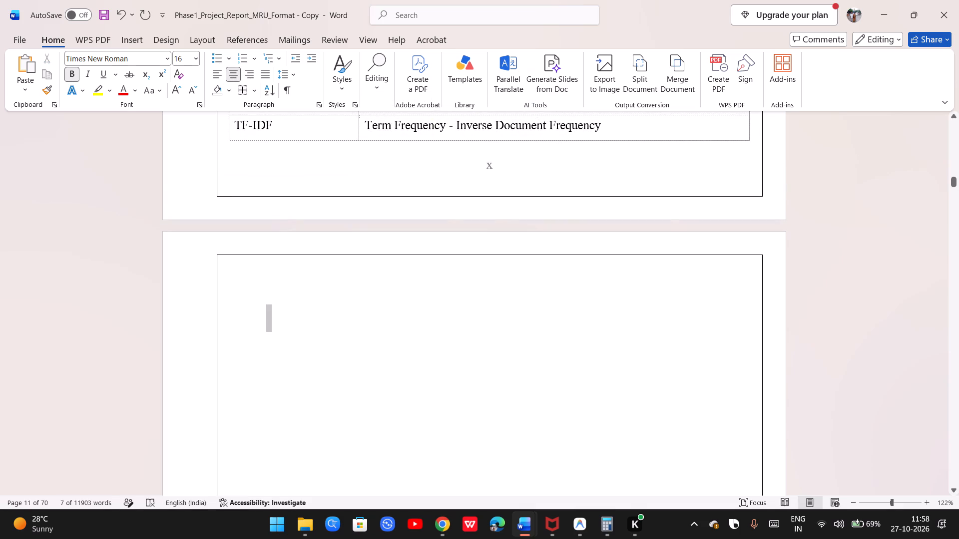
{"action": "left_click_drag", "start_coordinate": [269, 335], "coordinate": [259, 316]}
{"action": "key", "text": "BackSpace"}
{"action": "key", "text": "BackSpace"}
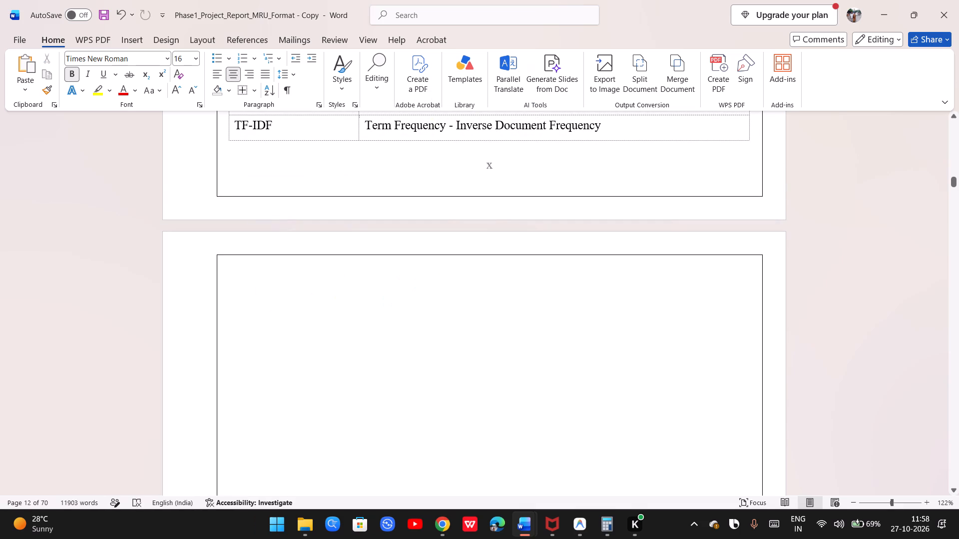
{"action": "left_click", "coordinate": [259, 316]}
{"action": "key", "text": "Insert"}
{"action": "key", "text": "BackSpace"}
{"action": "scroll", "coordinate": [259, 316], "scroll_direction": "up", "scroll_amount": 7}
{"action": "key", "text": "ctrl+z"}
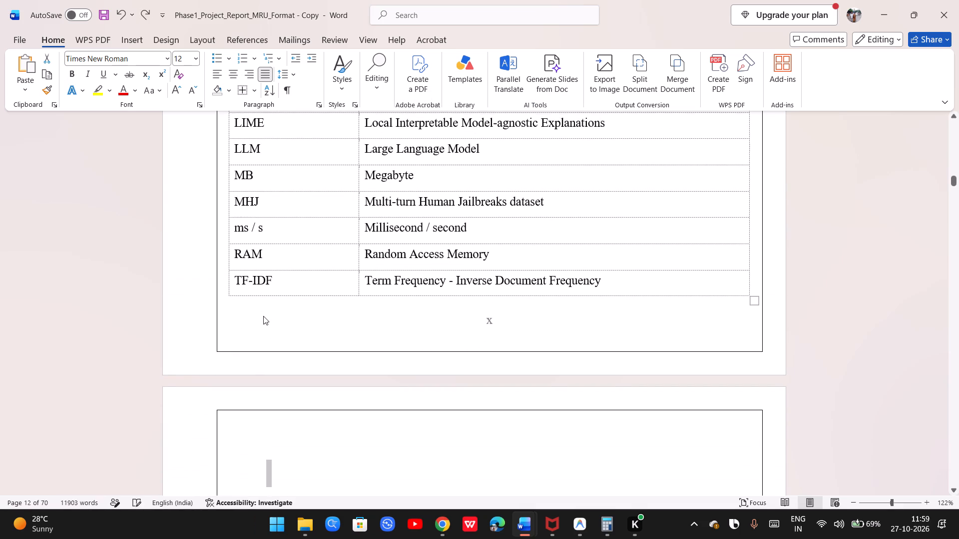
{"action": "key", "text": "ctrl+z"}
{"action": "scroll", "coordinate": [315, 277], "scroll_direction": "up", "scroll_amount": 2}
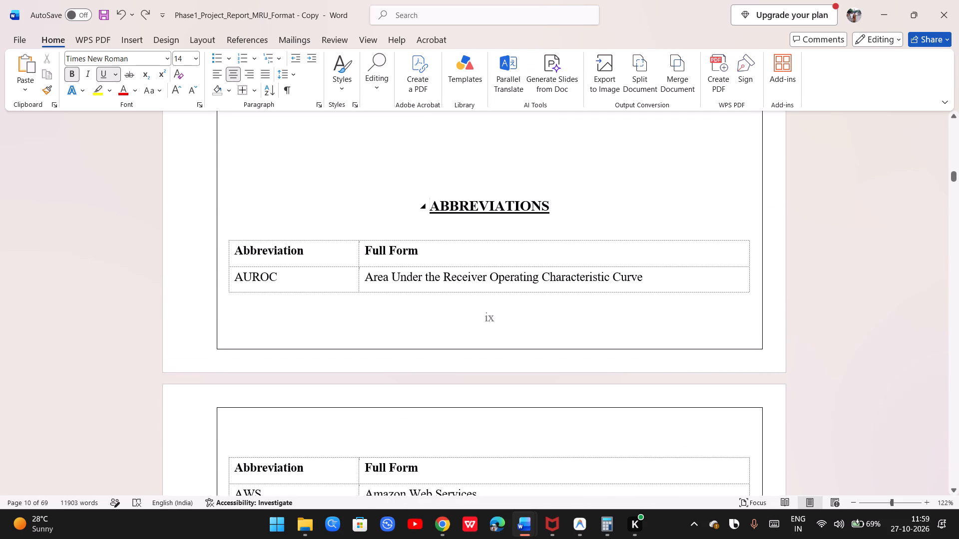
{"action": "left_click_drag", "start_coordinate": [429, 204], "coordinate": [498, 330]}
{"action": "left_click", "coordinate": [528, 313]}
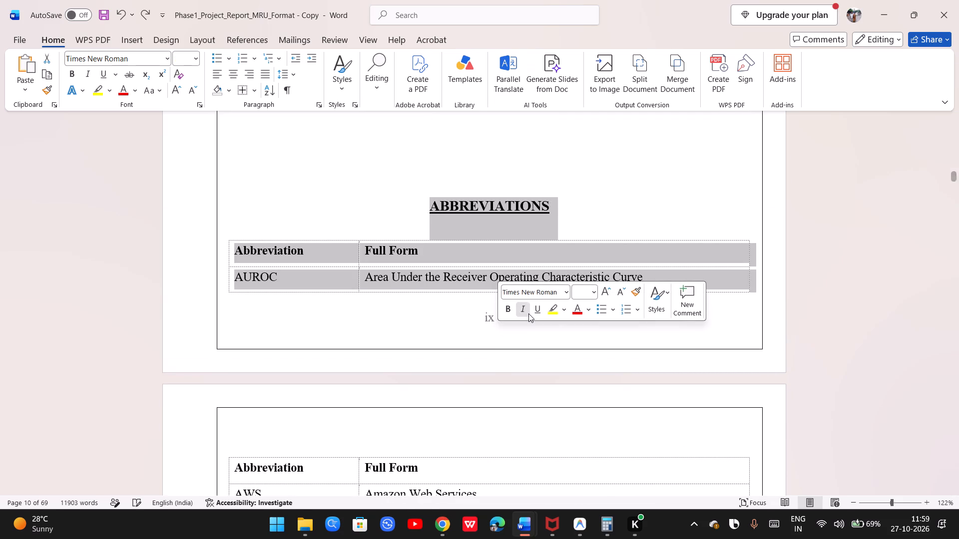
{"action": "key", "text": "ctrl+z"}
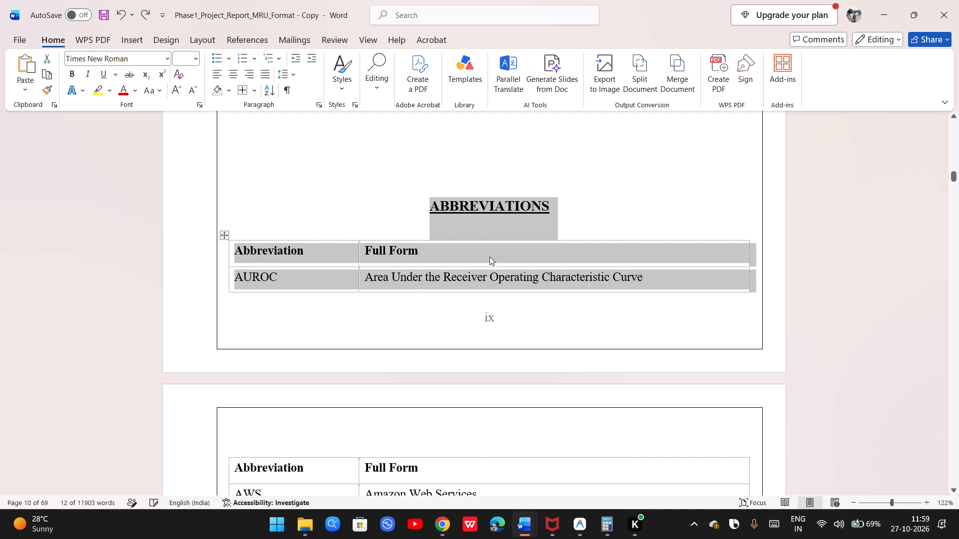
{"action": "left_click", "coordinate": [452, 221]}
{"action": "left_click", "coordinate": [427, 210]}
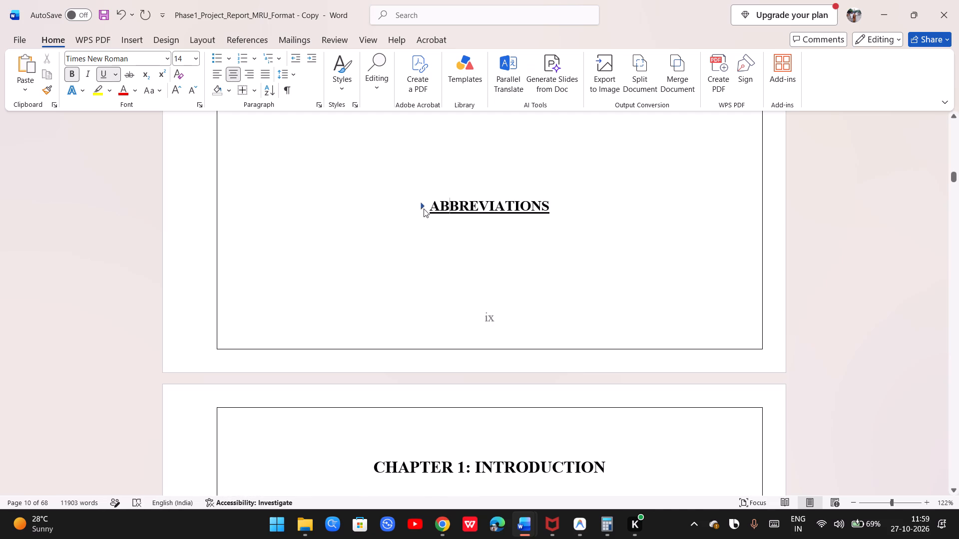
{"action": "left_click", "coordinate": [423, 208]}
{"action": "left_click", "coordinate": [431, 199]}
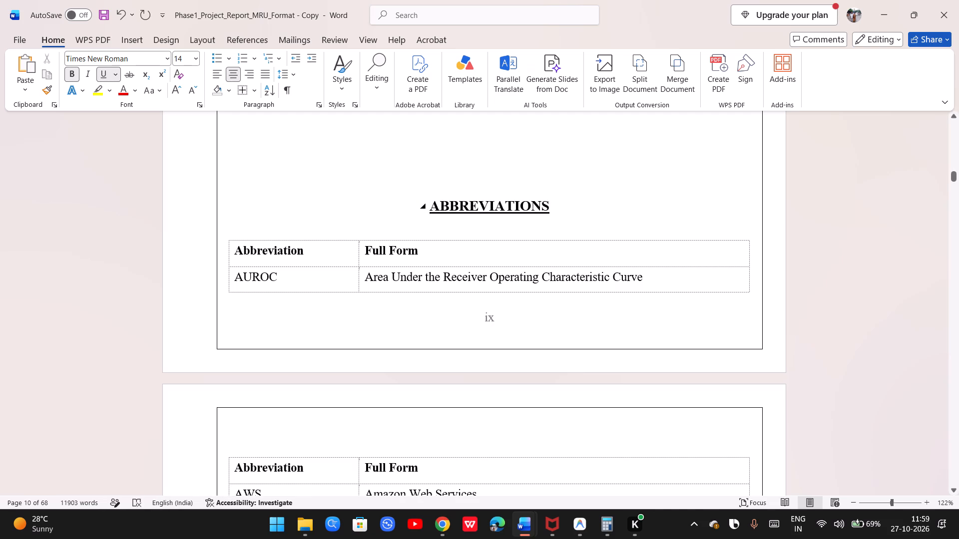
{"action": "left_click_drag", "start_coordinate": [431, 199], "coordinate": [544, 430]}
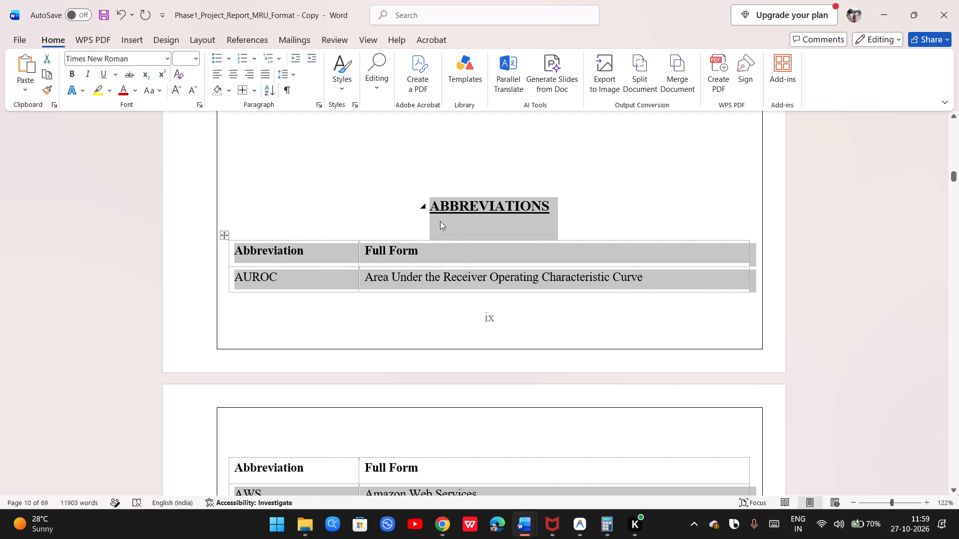
Insert a line break above the ABBREVIATIONS heading to push it onto a new page, and check the abbreviations table's layout.
{"action": "left_click", "coordinate": [423, 168]}
{"action": "key", "text": "Return"}
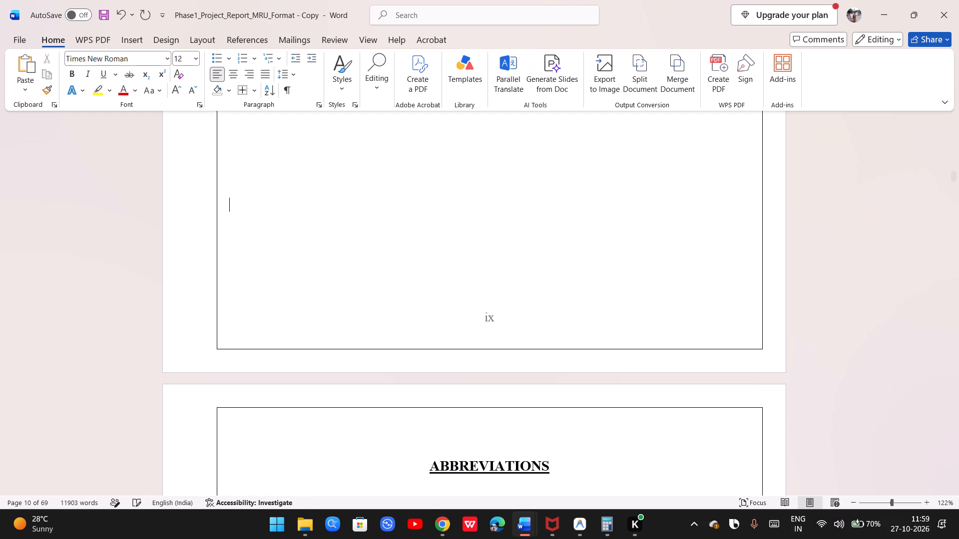
{"action": "scroll", "coordinate": [663, 400], "scroll_direction": "down", "scroll_amount": 6}
{"action": "scroll", "coordinate": [595, 414], "scroll_direction": "down", "scroll_amount": 12}
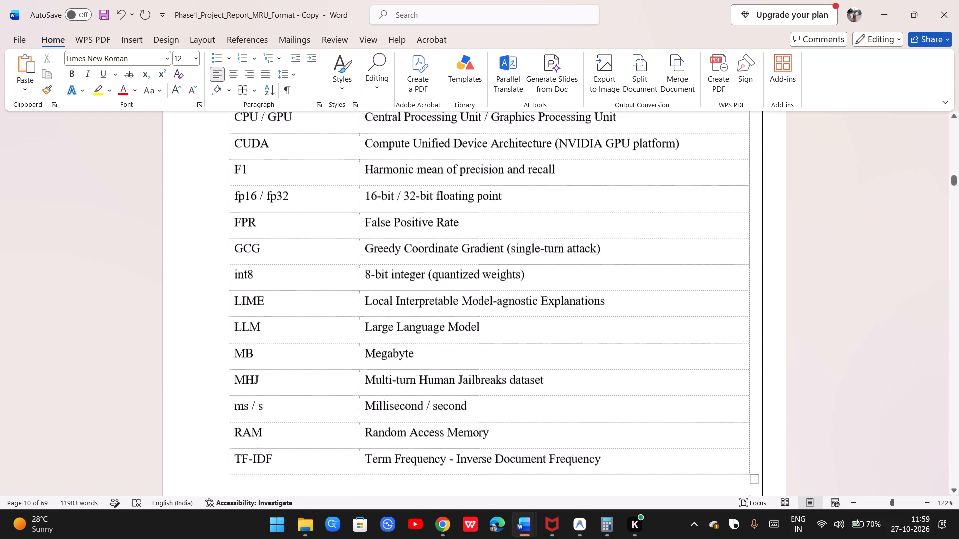
{"action": "scroll", "coordinate": [582, 403], "scroll_direction": "down", "scroll_amount": 10}
{"action": "scroll", "coordinate": [582, 403], "scroll_direction": "up", "scroll_amount": 11}
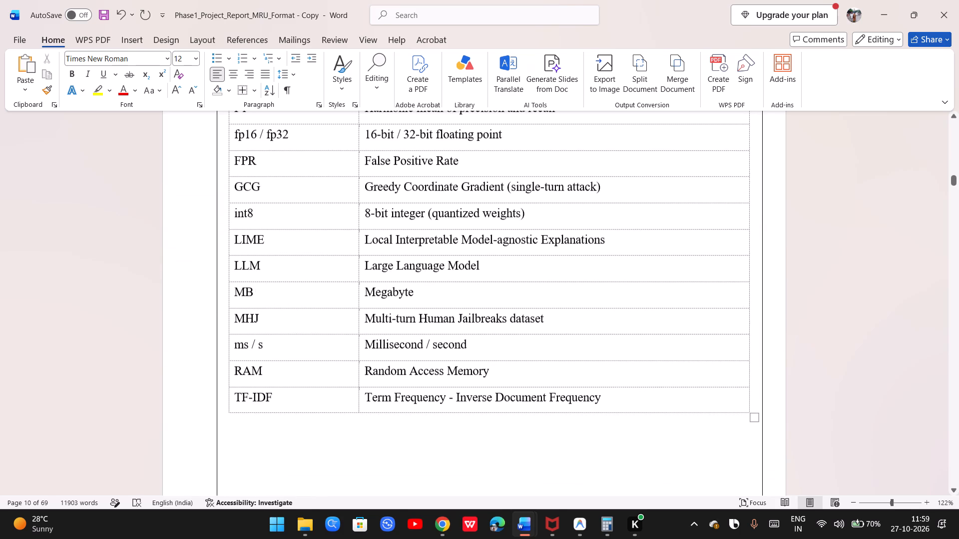
{"action": "scroll", "coordinate": [582, 403], "scroll_direction": "up", "scroll_amount": 14}
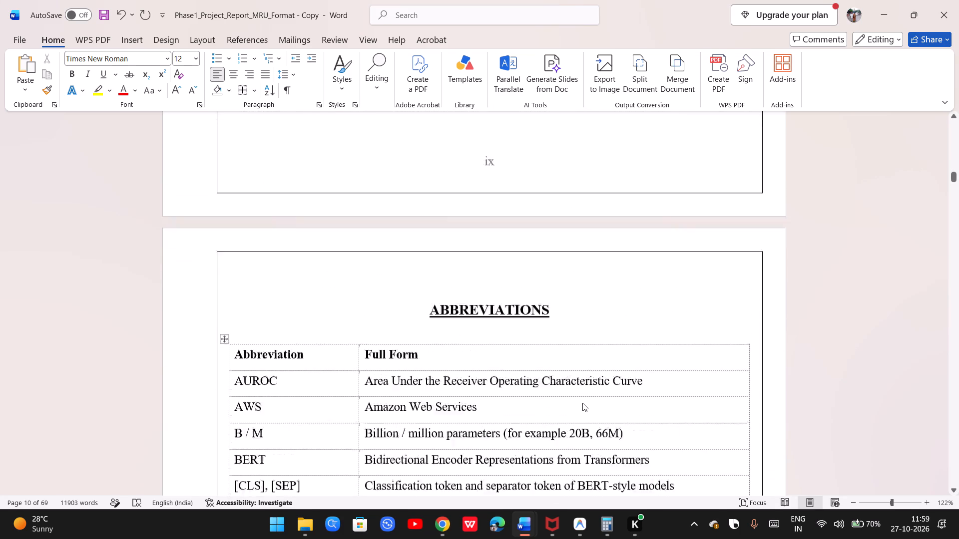
Examine the list of tables, the list of figures and the closing entries of the table of contents.
{"action": "scroll", "coordinate": [582, 403], "scroll_direction": "up", "scroll_amount": 16}
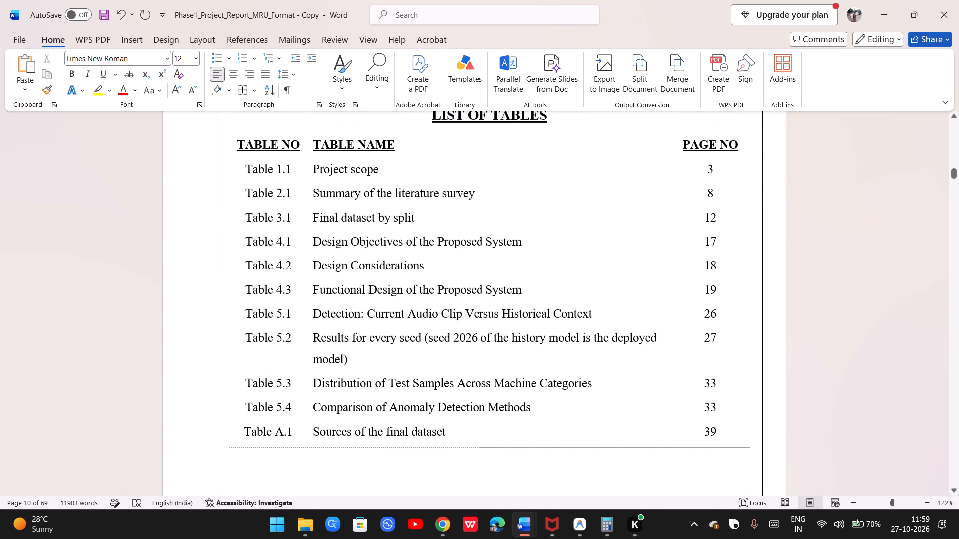
{"action": "scroll", "coordinate": [449, 427], "scroll_direction": "up", "scroll_amount": 14}
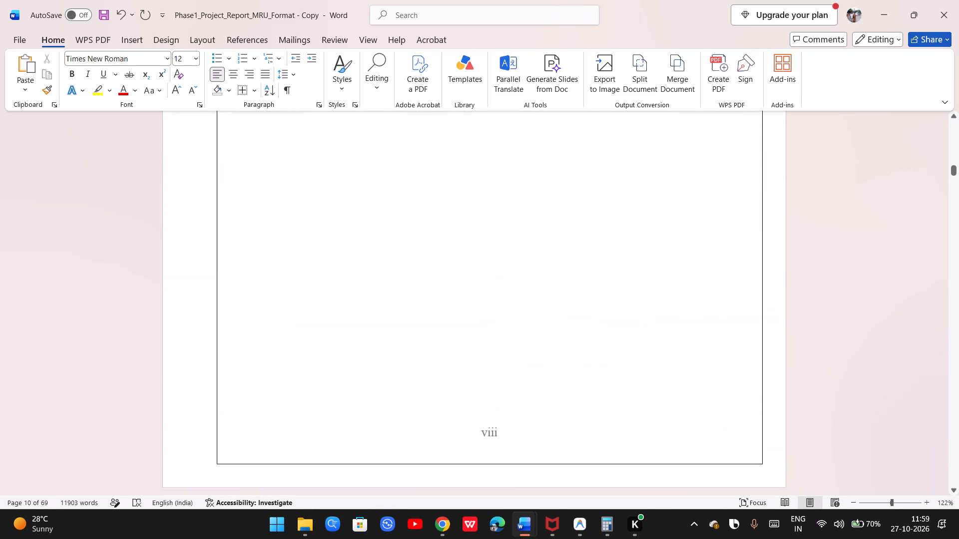
{"action": "scroll", "coordinate": [449, 427], "scroll_direction": "up", "scroll_amount": 12}
{"action": "scroll", "coordinate": [449, 427], "scroll_direction": "up", "scroll_amount": 13}
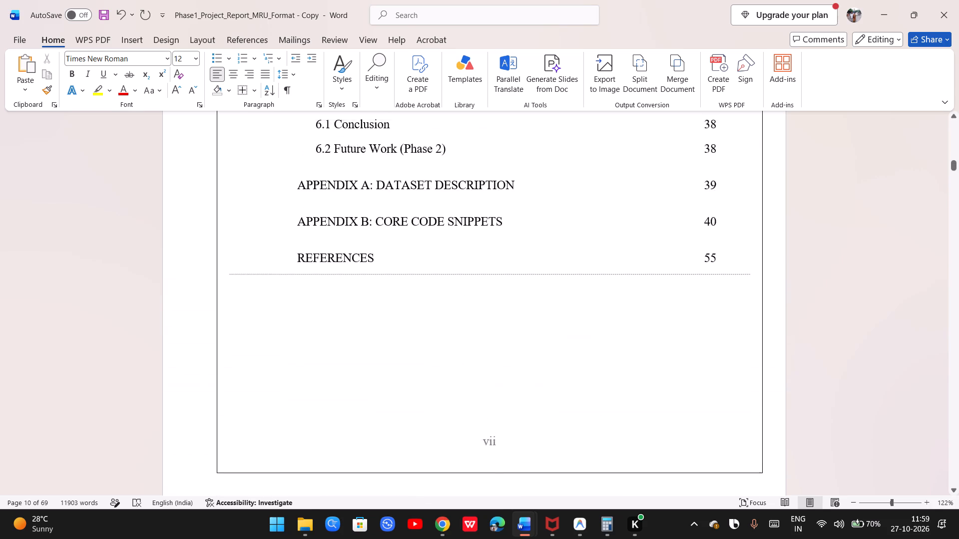
{"action": "scroll", "coordinate": [449, 427], "scroll_direction": "up", "scroll_amount": 2}
Set the page number of Table A.1, Sources of the final dataset, to 40 in the list of tables.
{"action": "scroll", "coordinate": [449, 427], "scroll_direction": "down", "scroll_amount": 8}
{"action": "scroll", "coordinate": [449, 427], "scroll_direction": "down", "scroll_amount": 18}
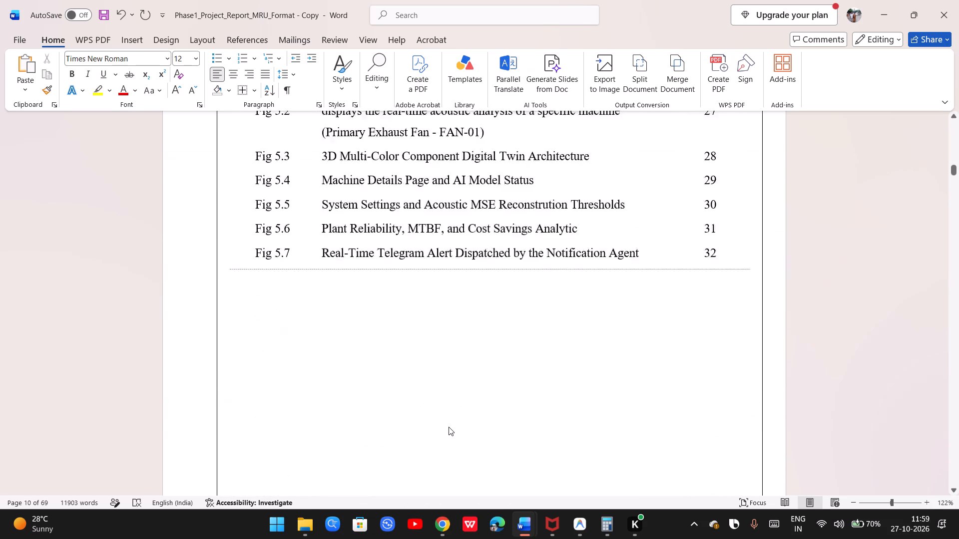
{"action": "scroll", "coordinate": [449, 427], "scroll_direction": "down", "scroll_amount": 16}
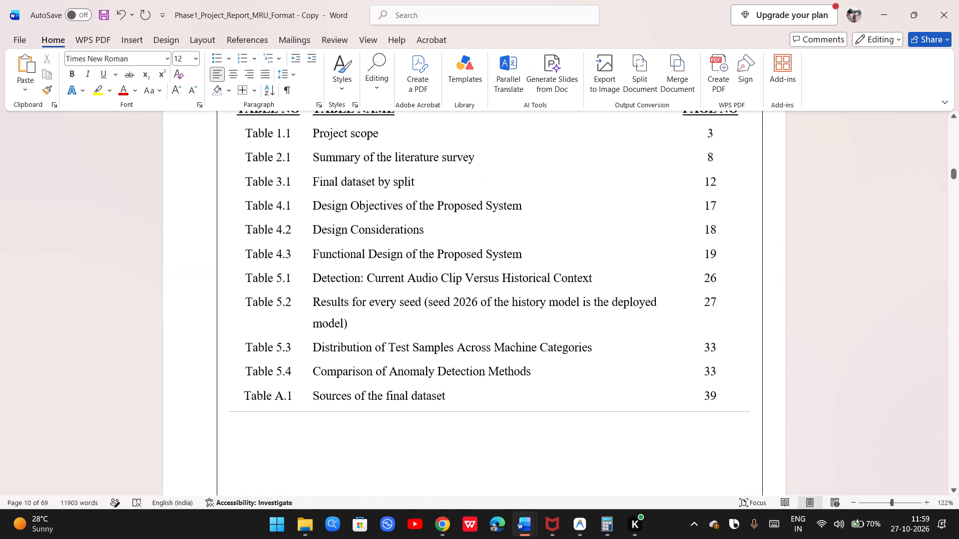
{"action": "left_click", "coordinate": [723, 397]}
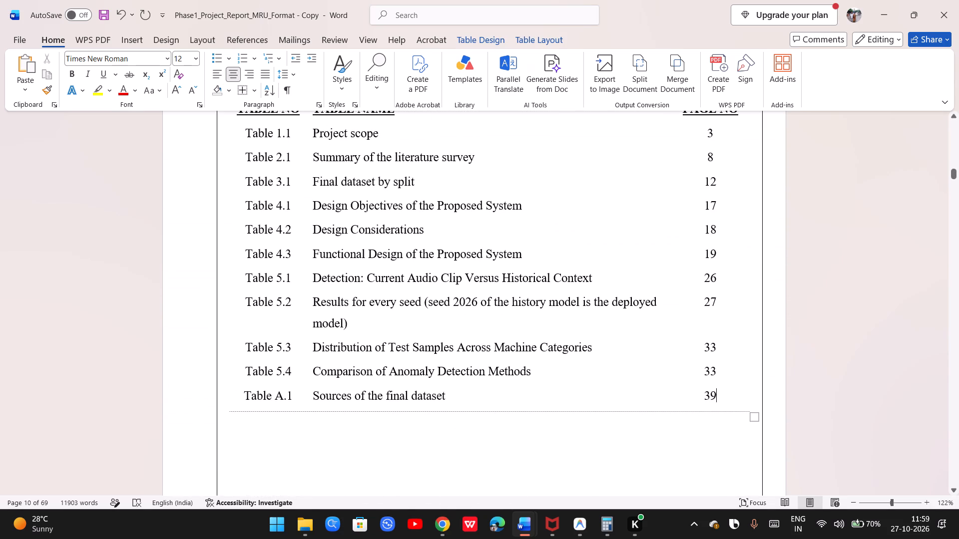
{"action": "key", "text": "BackSpace"}
{"action": "key", "text": "BackSpace"}
{"action": "type", "text": "40"}
Review the table of contents entries and page numbers from the conclusion back to the introduction.
{"action": "scroll", "coordinate": [724, 397], "scroll_direction": "up", "scroll_amount": 5}
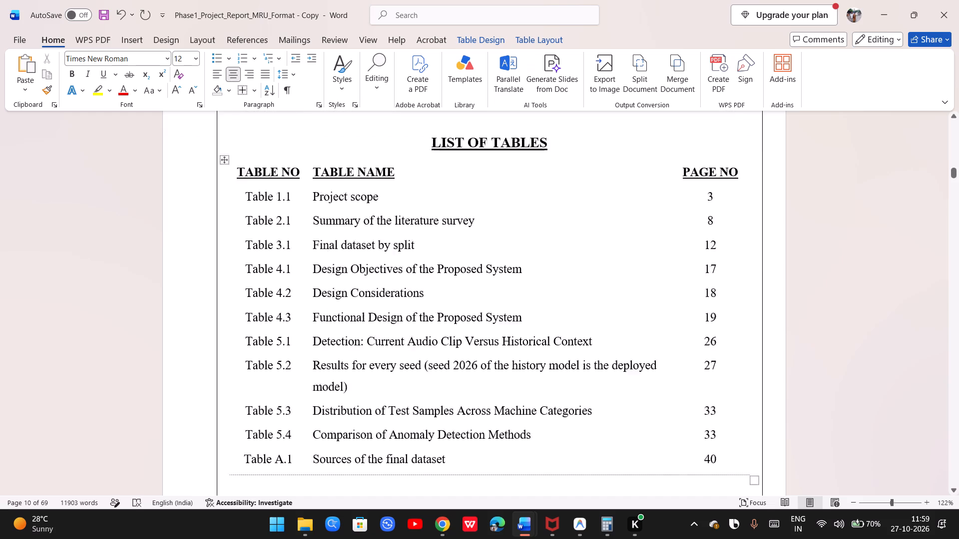
{"action": "scroll", "coordinate": [724, 397], "scroll_direction": "up", "scroll_amount": 2}
{"action": "scroll", "coordinate": [724, 397], "scroll_direction": "up", "scroll_amount": 19}
{"action": "scroll", "coordinate": [724, 397], "scroll_direction": "up", "scroll_amount": 5}
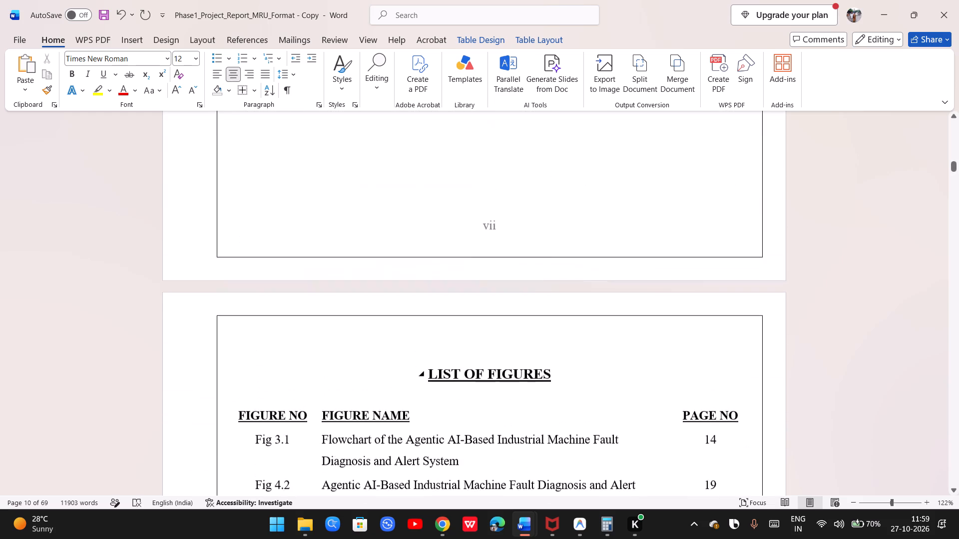
{"action": "scroll", "coordinate": [724, 397], "scroll_direction": "up", "scroll_amount": 12}
{"action": "scroll", "coordinate": [692, 347], "scroll_direction": "up", "scroll_amount": 3}
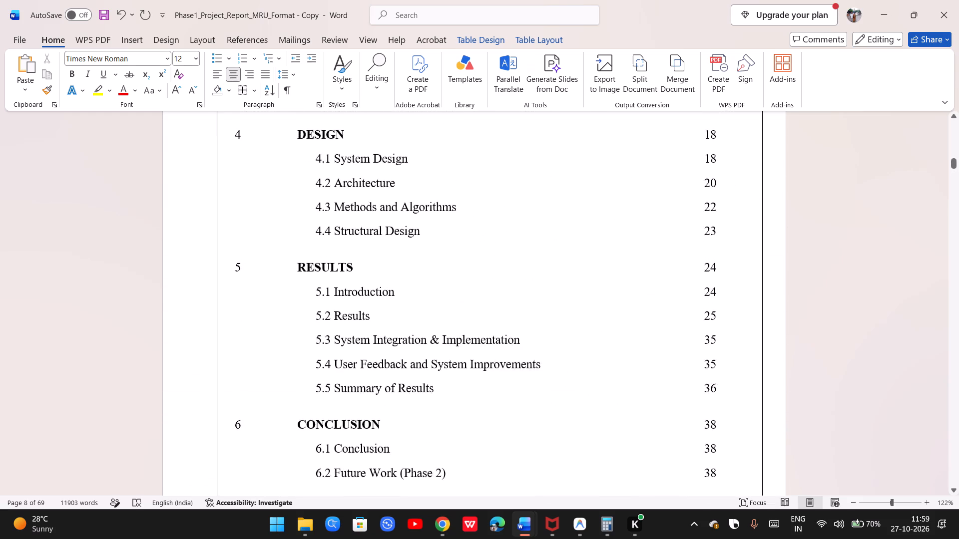
{"action": "scroll", "coordinate": [574, 277], "scroll_direction": "up", "scroll_amount": 4}
{"action": "scroll", "coordinate": [526, 263], "scroll_direction": "up", "scroll_amount": 14}
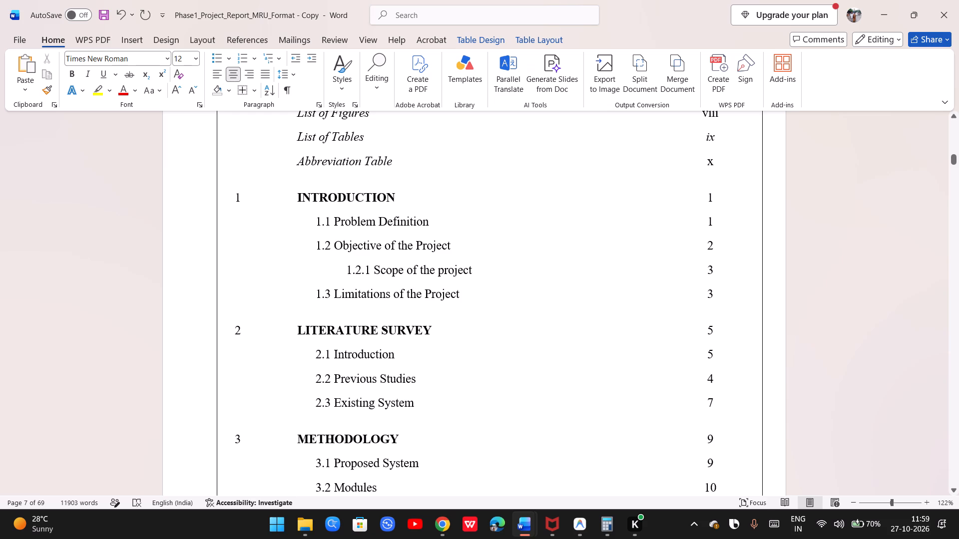
{"action": "scroll", "coordinate": [461, 325], "scroll_direction": "down", "scroll_amount": 1}
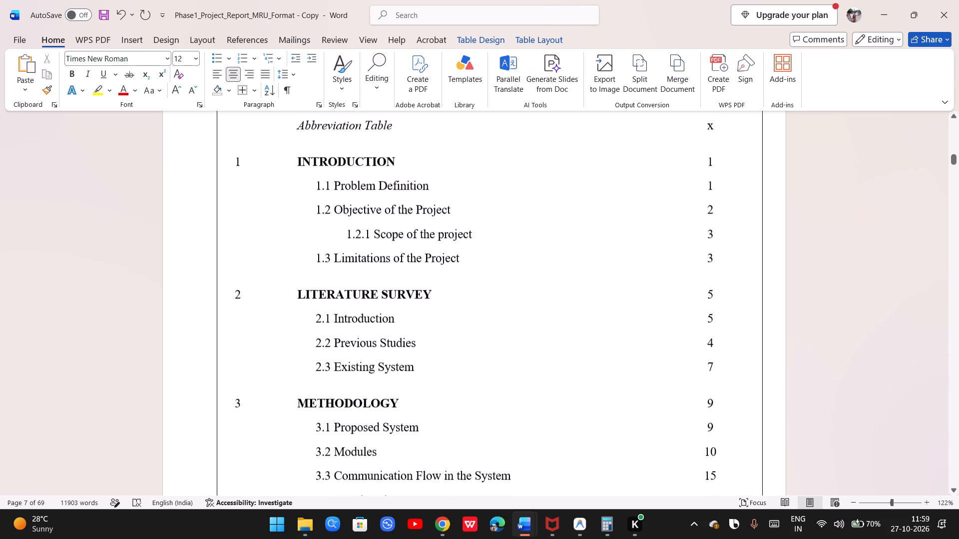
Delete the 1.2.1 Scope of the project entry and its page number from the table of contents.
{"action": "left_click", "coordinate": [464, 260]}
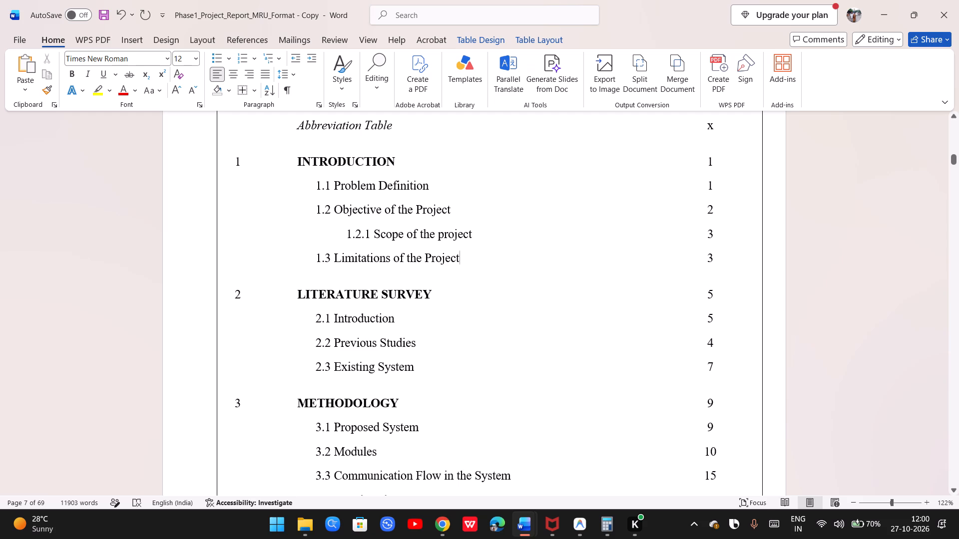
{"action": "left_click_drag", "start_coordinate": [343, 234], "coordinate": [718, 239]}
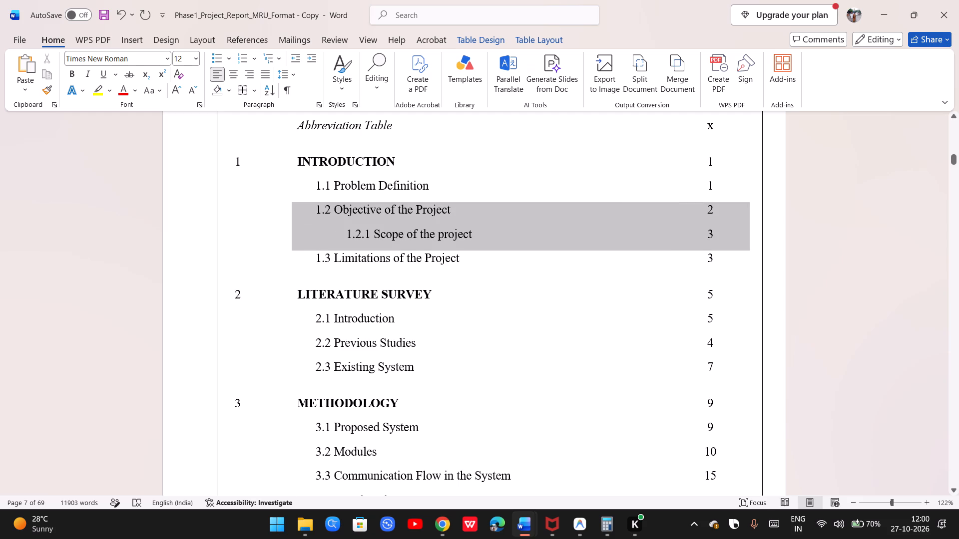
{"action": "left_click_drag", "start_coordinate": [718, 239], "coordinate": [710, 250]}
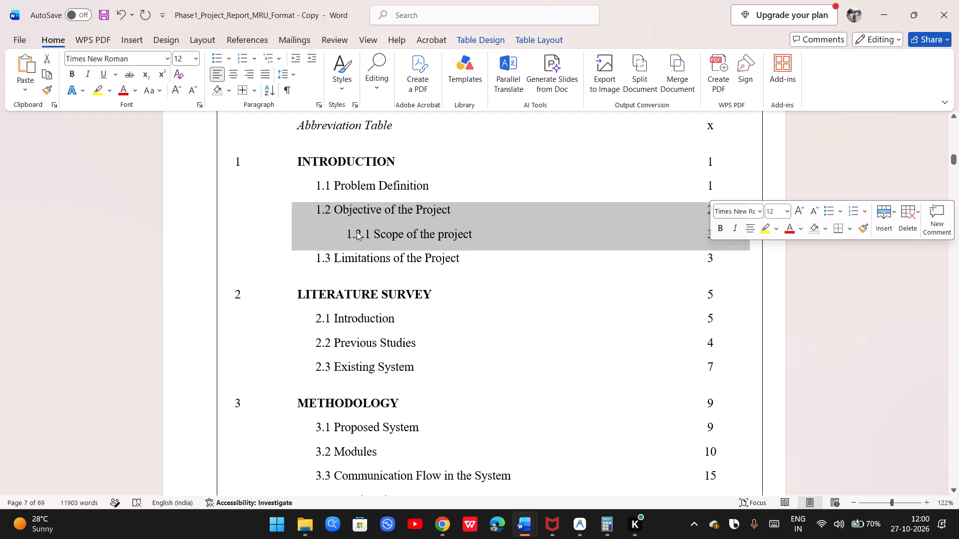
{"action": "left_click", "coordinate": [357, 232]}
{"action": "left_click_drag", "start_coordinate": [345, 234], "coordinate": [670, 239]}
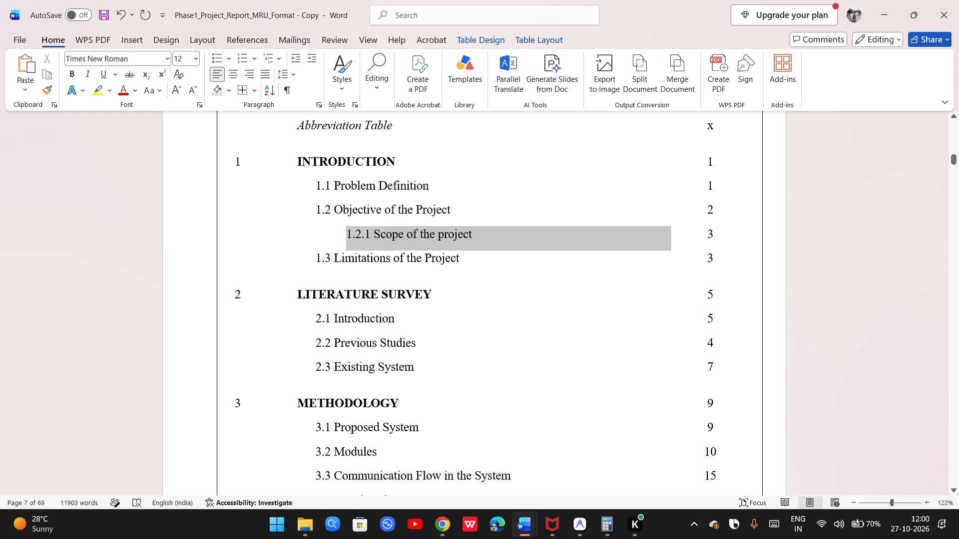
{"action": "left_click_drag", "start_coordinate": [670, 239], "coordinate": [704, 246]}
{"action": "left_click", "coordinate": [716, 243]}
{"action": "left_click_drag", "start_coordinate": [724, 236], "coordinate": [691, 238]}
{"action": "key", "text": "BackSpace"}
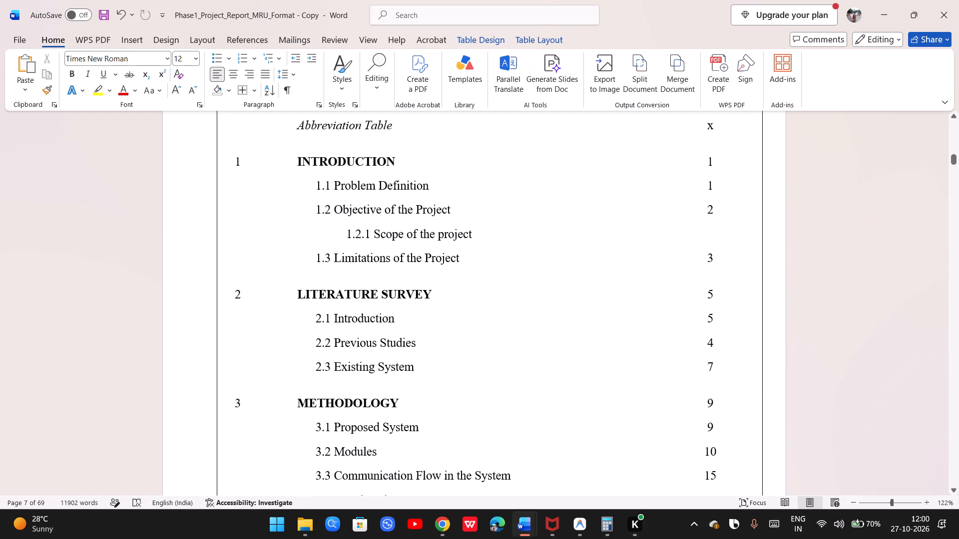
{"action": "left_click_drag", "start_coordinate": [477, 229], "coordinate": [340, 246]}
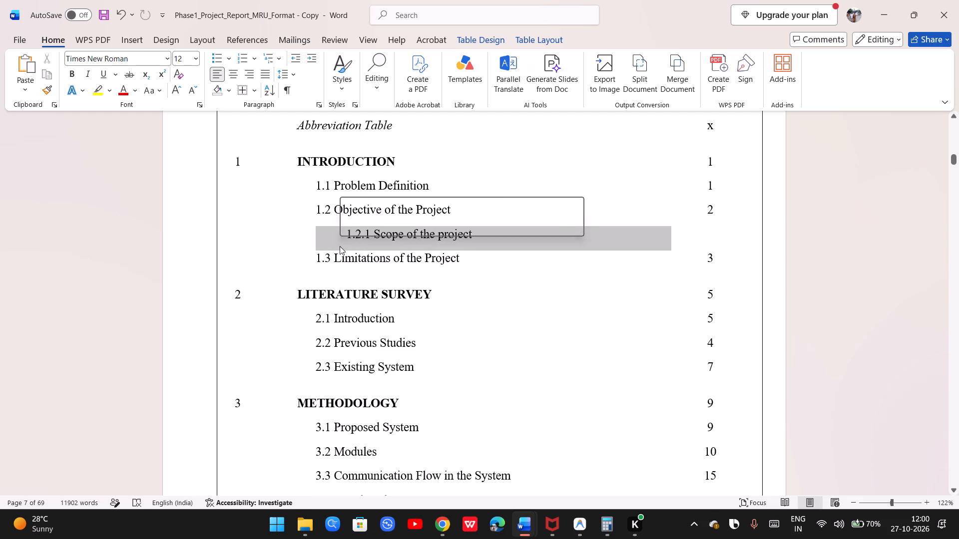
{"action": "key", "text": "BackSpace"}
{"action": "key", "text": "BackSpace"}
{"action": "key", "text": "BackSpace"}
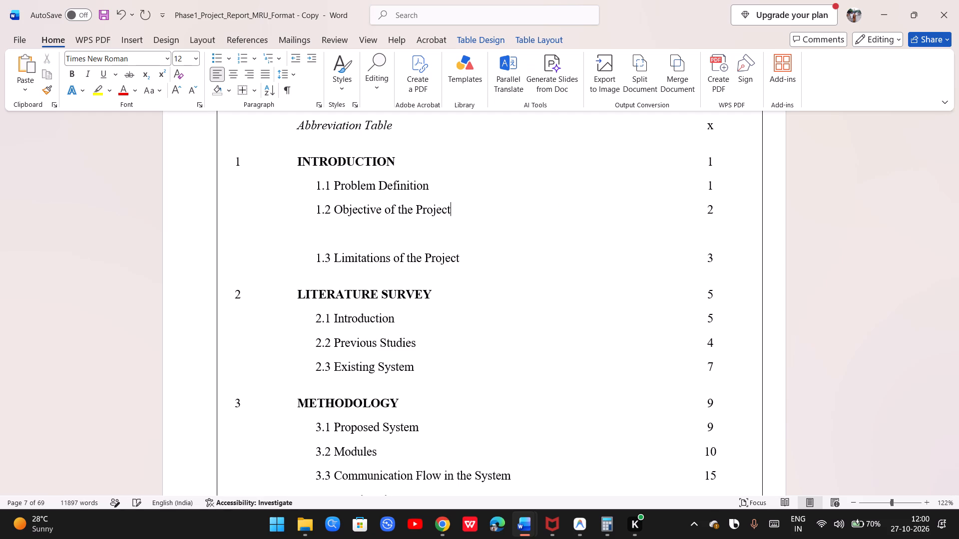
Remove the blank row between 1.2 Objective of the Project and 1.3 Limitations of the Project in the table of contents.
{"action": "key", "text": "Down"}
{"action": "left_click", "coordinate": [333, 238]}
{"action": "double_click", "coordinate": [311, 233]}
{"action": "double_click", "coordinate": [310, 235]}
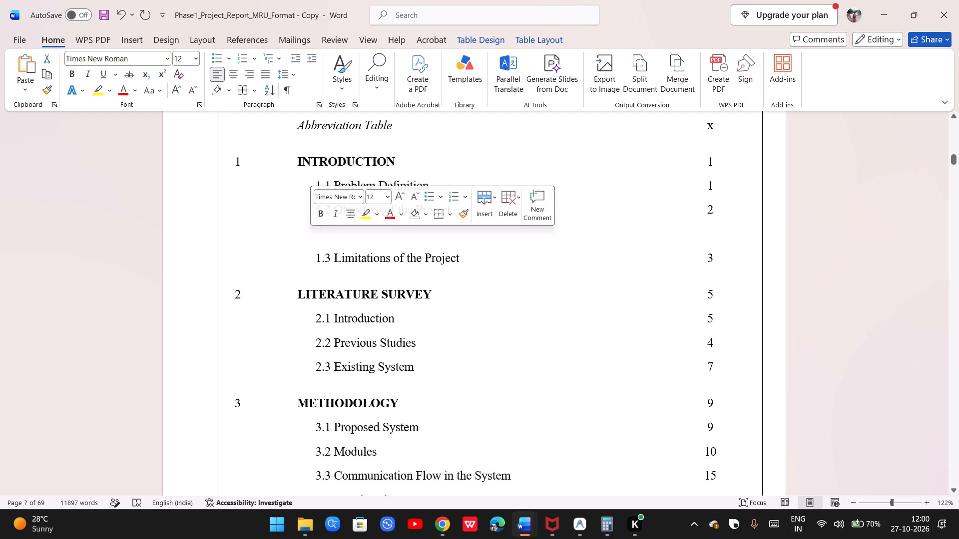
{"action": "double_click", "coordinate": [316, 242]}
{"action": "double_click", "coordinate": [316, 242]}
{"action": "left_click", "coordinate": [321, 244]}
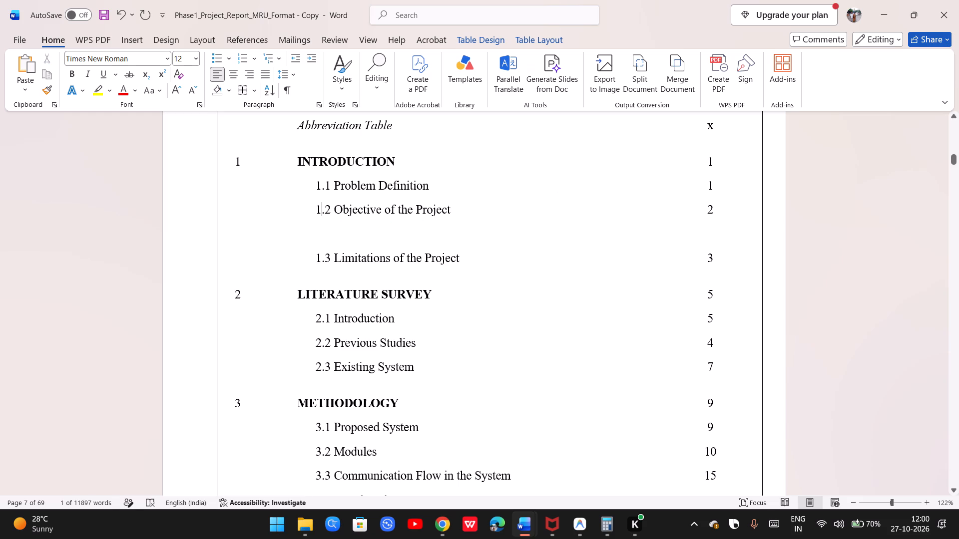
{"action": "left_click", "coordinate": [319, 257]}
{"action": "key", "text": "Left"}
{"action": "key", "text": "BackSpace"}
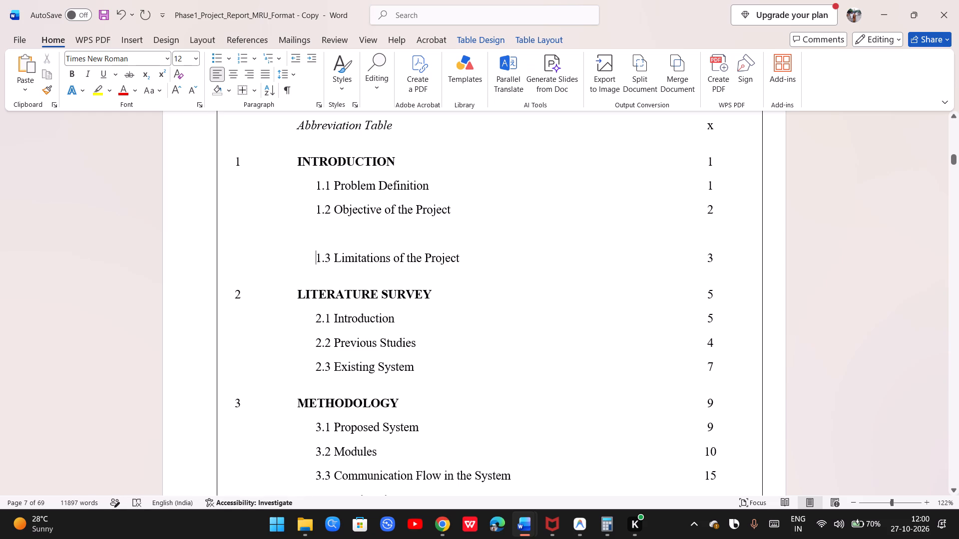
{"action": "key", "text": "BackSpace"}
{"action": "key", "text": "BackSpace"}
{"action": "key", "text": "BackSpace"}
{"action": "key", "text": "Up"}
{"action": "key", "text": "Down"}
{"action": "key", "text": "BackSpace"}
{"action": "key", "text": "BackSpace"}
{"action": "key", "text": "BackSpace"}
{"action": "left_click_drag", "start_coordinate": [333, 239], "coordinate": [376, 234]}
{"action": "left_click", "coordinate": [290, 255]}
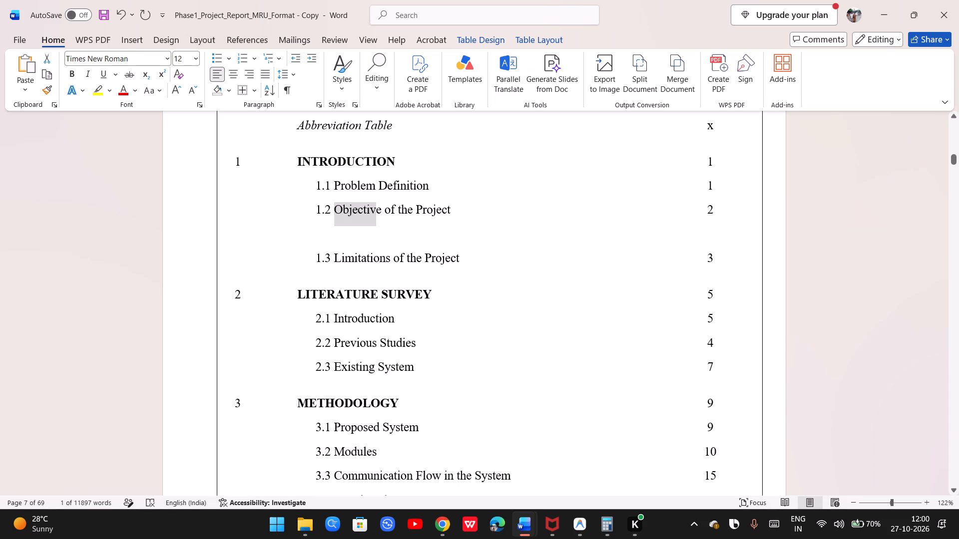
{"action": "left_click", "coordinate": [331, 234]}
{"action": "triple_click", "coordinate": [331, 234]}
{"action": "double_click", "coordinate": [331, 235]}
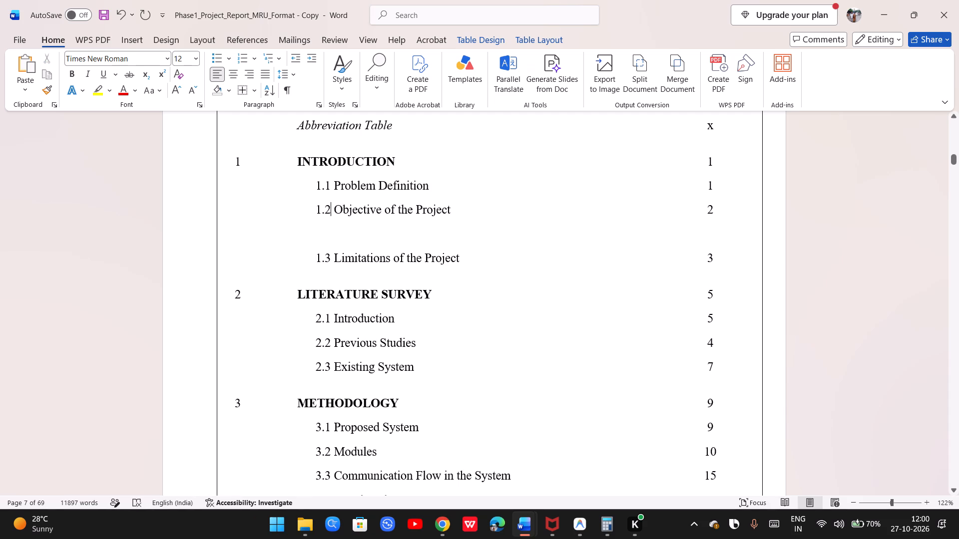
{"action": "triple_click", "coordinate": [330, 241]}
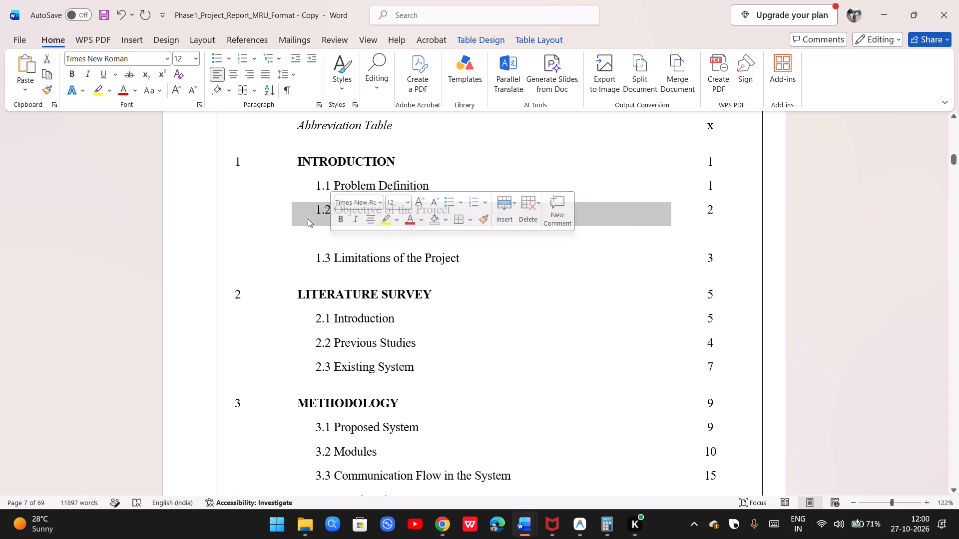
{"action": "left_click", "coordinate": [308, 219]}
{"action": "left_click_drag", "start_coordinate": [313, 211], "coordinate": [698, 261]}
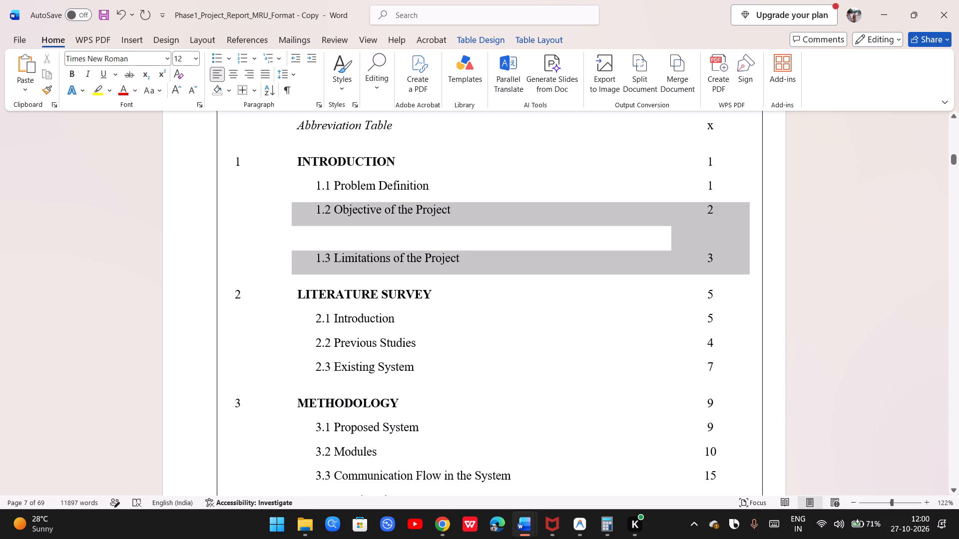
{"action": "left_click_drag", "start_coordinate": [698, 261], "coordinate": [713, 260]}
{"action": "left_click", "coordinate": [699, 237]}
{"action": "left_click", "coordinate": [720, 236]}
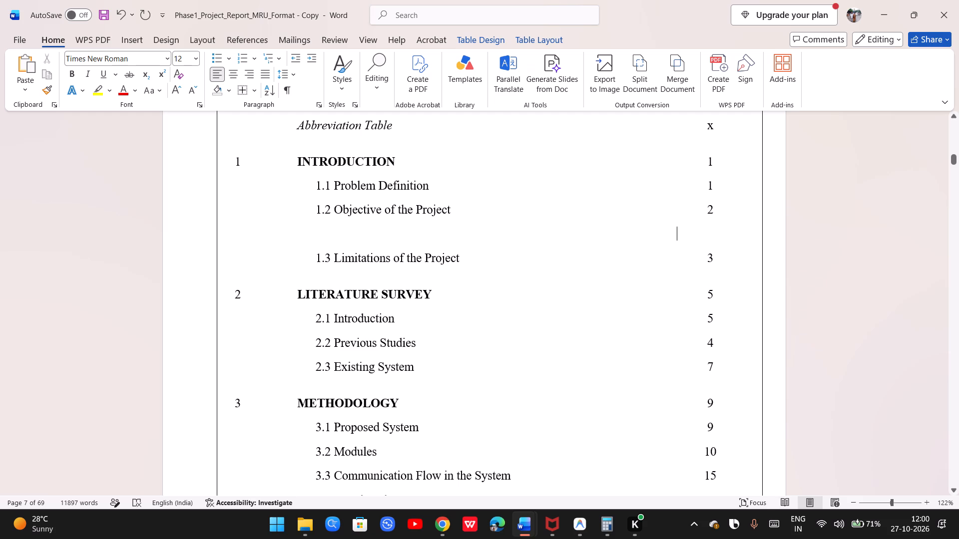
{"action": "key", "text": "BackSpace"}
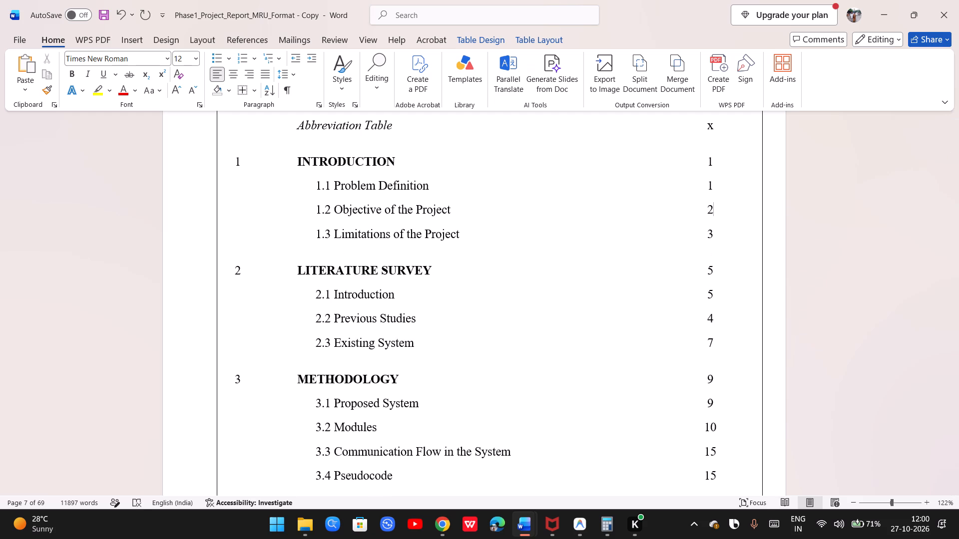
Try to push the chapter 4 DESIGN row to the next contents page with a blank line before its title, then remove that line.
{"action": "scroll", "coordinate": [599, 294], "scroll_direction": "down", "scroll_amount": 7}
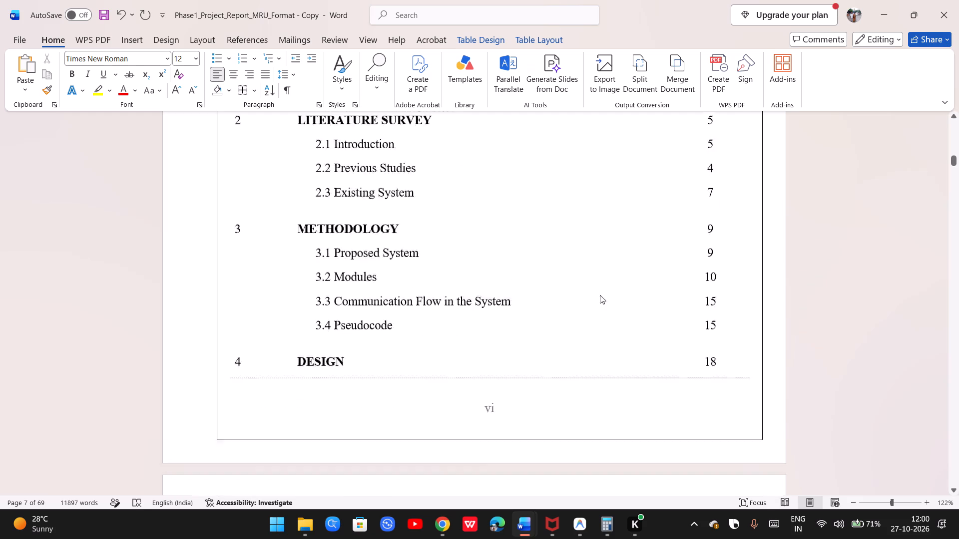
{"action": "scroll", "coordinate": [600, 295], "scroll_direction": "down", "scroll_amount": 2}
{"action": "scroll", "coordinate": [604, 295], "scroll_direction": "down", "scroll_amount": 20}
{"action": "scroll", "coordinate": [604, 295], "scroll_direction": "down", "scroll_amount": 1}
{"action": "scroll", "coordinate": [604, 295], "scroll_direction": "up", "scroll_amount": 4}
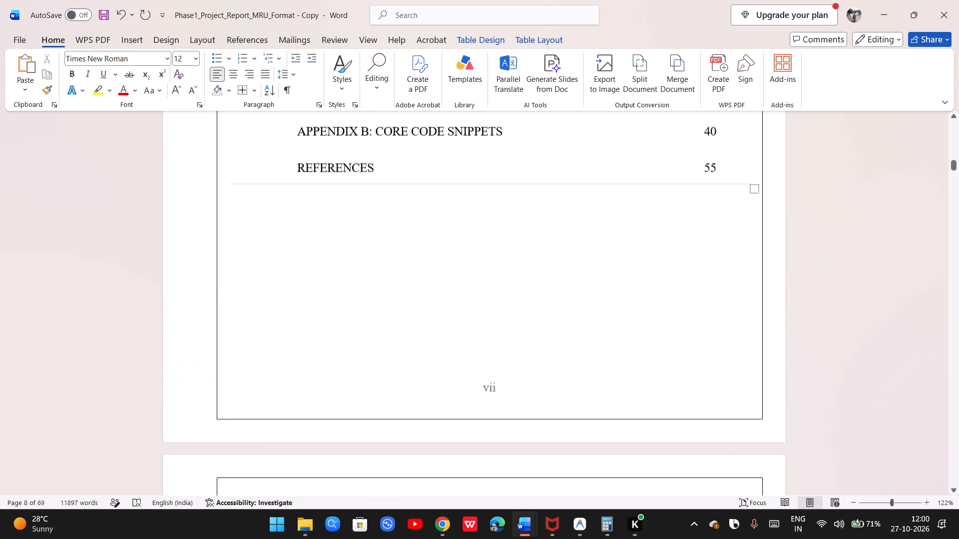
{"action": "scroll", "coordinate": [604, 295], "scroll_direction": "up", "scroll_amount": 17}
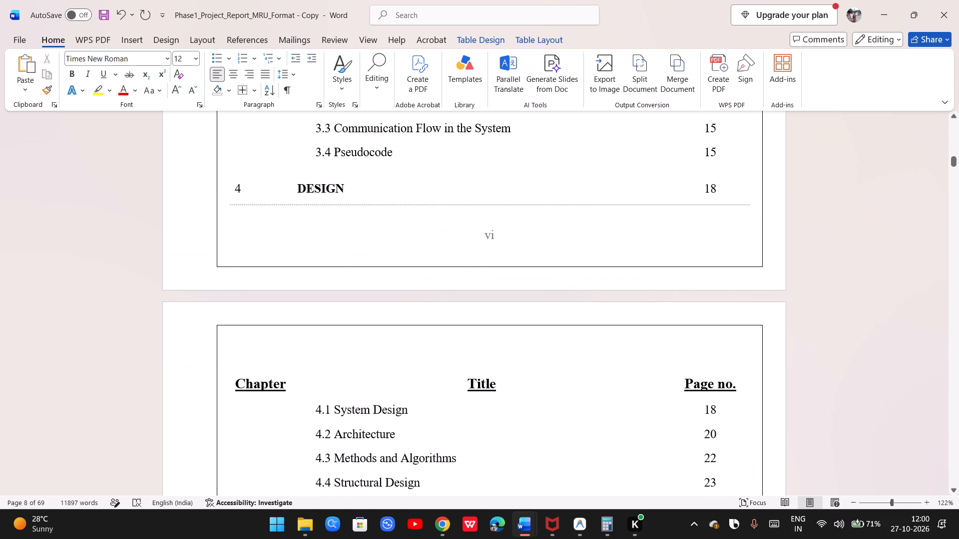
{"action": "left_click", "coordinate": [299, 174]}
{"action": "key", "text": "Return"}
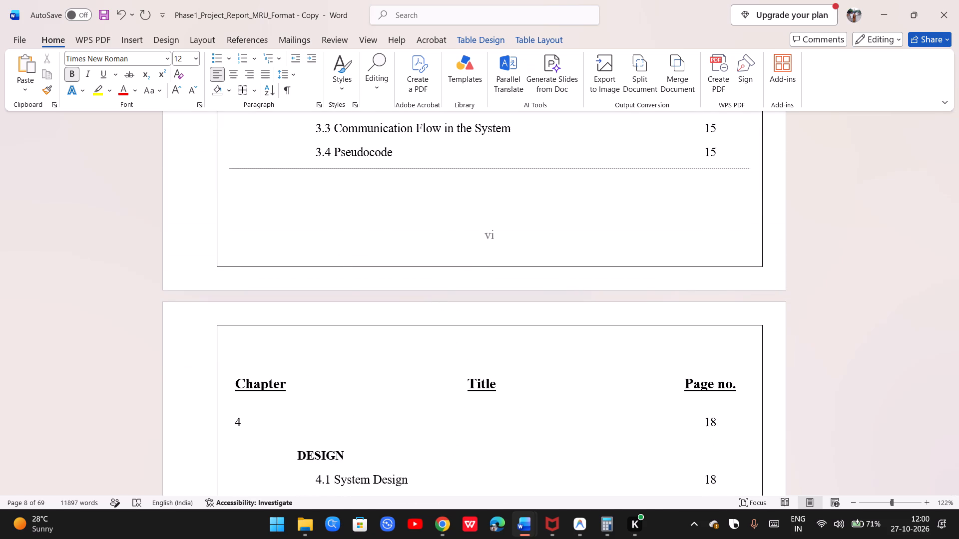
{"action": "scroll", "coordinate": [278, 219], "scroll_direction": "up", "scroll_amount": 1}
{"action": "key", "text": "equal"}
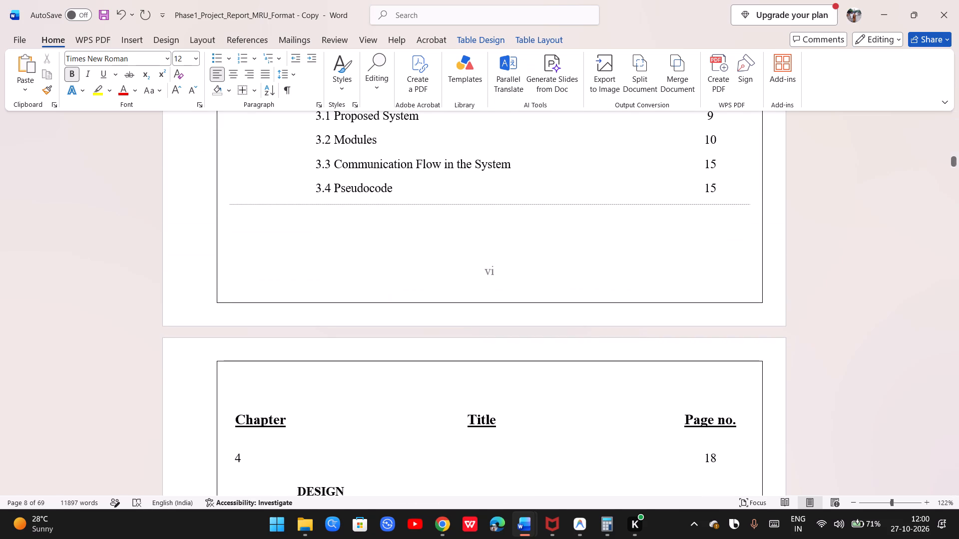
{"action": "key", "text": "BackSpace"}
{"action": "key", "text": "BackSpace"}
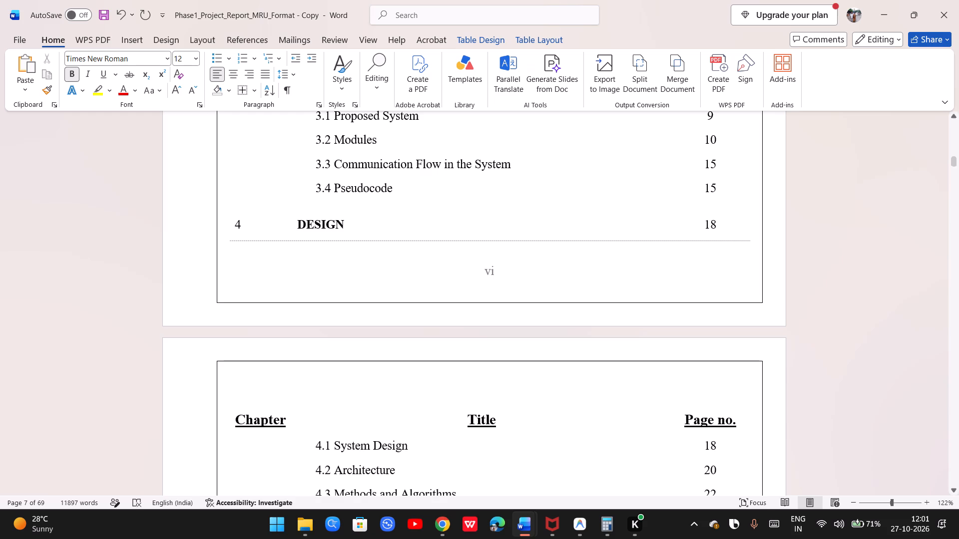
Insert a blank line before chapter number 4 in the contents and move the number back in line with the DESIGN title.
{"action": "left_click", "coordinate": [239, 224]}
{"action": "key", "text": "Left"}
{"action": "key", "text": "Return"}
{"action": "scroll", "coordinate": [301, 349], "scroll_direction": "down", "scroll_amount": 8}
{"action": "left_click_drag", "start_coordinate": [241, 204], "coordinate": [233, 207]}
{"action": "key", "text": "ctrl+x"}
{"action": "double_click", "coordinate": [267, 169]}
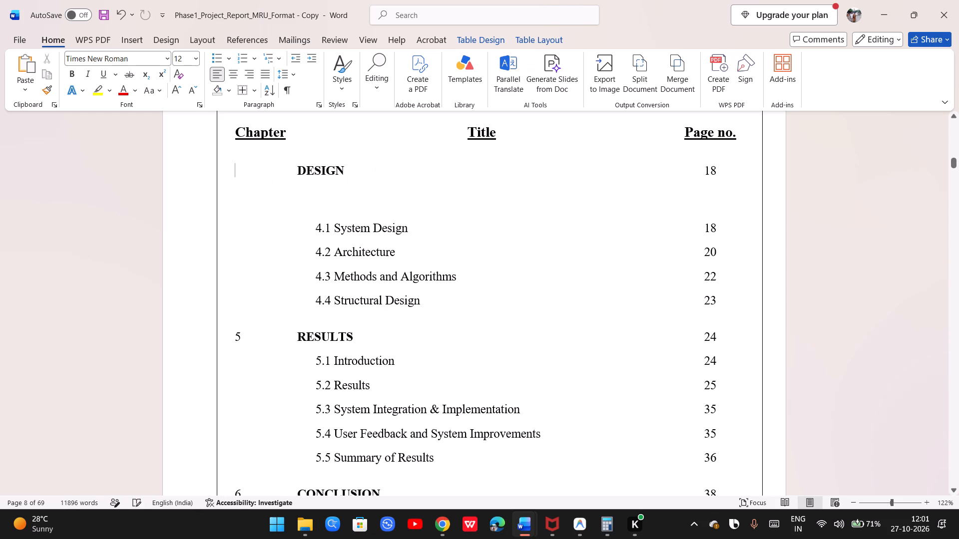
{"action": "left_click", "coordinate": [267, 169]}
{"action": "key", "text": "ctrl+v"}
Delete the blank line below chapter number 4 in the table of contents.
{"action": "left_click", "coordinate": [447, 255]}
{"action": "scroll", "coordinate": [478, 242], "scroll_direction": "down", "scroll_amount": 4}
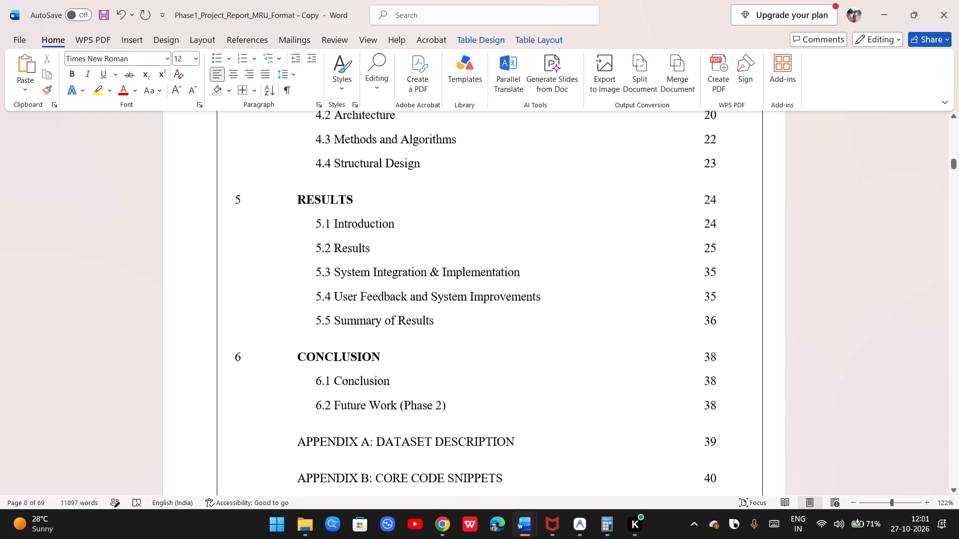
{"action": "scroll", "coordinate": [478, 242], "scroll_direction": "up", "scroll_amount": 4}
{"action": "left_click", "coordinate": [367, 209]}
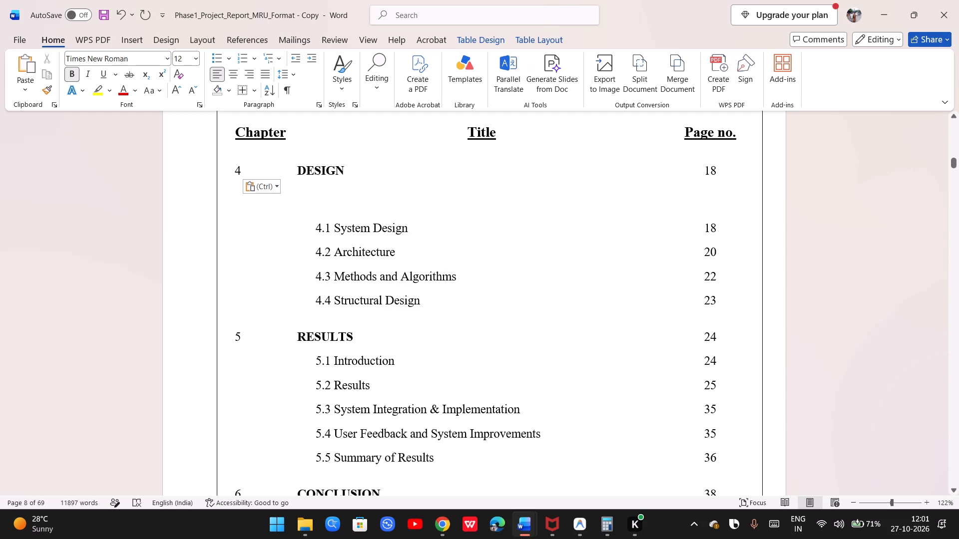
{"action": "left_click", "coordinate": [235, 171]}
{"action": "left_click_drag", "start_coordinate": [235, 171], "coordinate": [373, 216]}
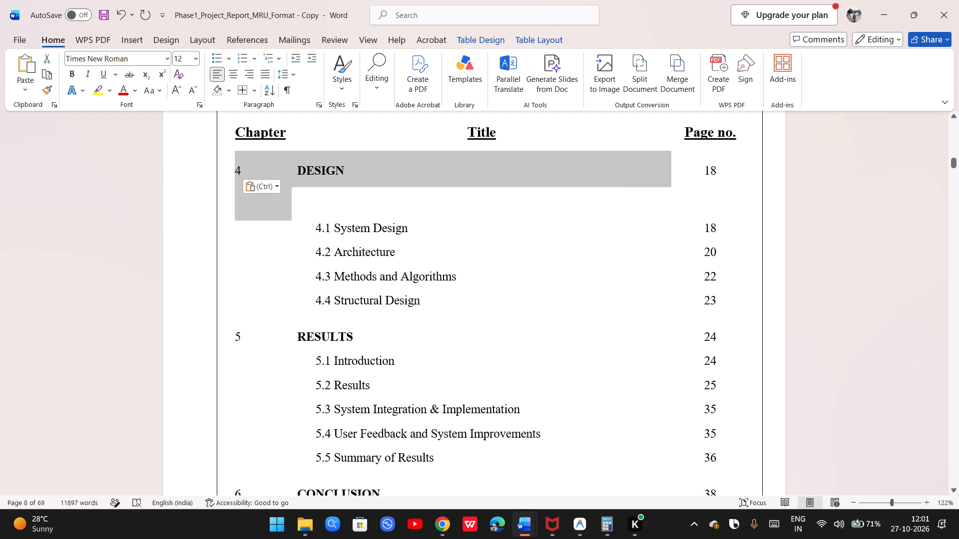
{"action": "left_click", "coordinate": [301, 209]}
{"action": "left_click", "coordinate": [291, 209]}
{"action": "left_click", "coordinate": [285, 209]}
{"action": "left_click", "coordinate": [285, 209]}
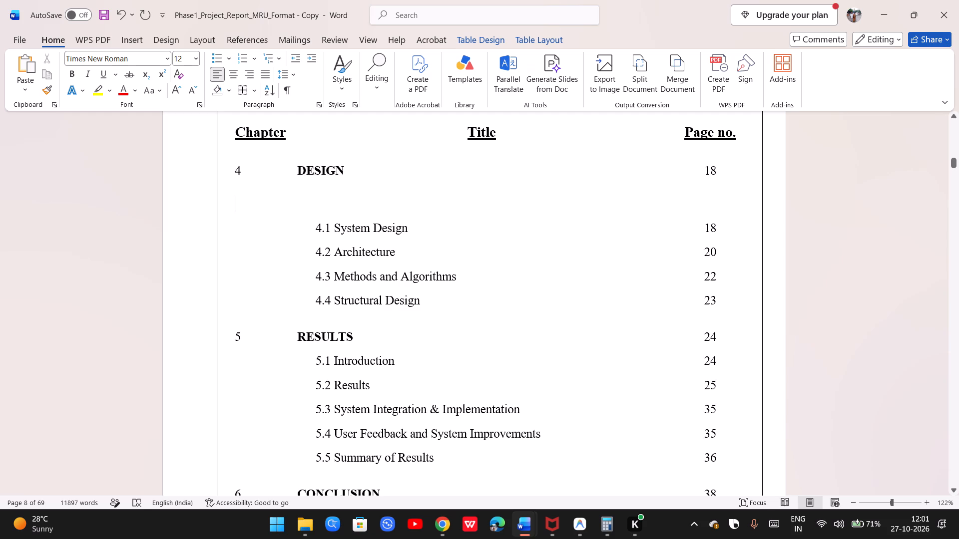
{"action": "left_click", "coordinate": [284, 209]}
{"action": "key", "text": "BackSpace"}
Add a blank line after the 3.4 Pseudocode page number so the chapter 4 DESIGN row starts on the next contents page.
{"action": "scroll", "coordinate": [284, 209], "scroll_direction": "up", "scroll_amount": 2}
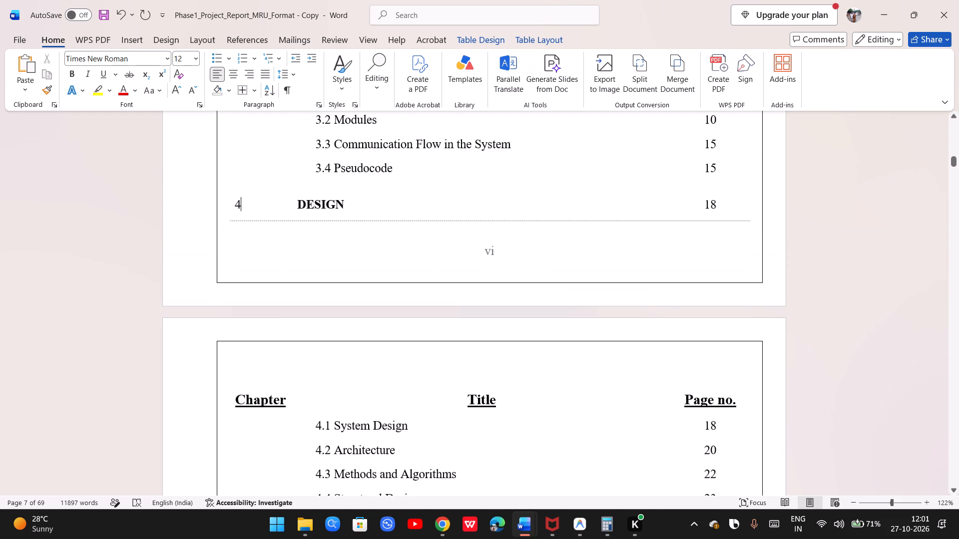
{"action": "left_click", "coordinate": [412, 178]}
{"action": "left_click", "coordinate": [731, 167]}
{"action": "key", "text": "Return"}
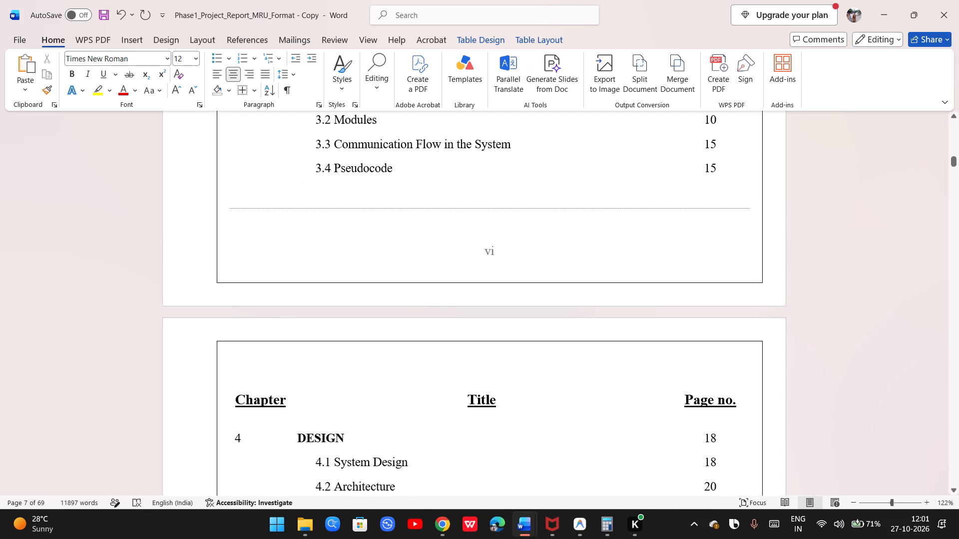
Review the remaining pages from the end of the contents through the figures, tables and abbreviations lists to the introduction.
{"action": "scroll", "coordinate": [740, 331], "scroll_direction": "down", "scroll_amount": 3}
{"action": "scroll", "coordinate": [732, 352], "scroll_direction": "down", "scroll_amount": 18}
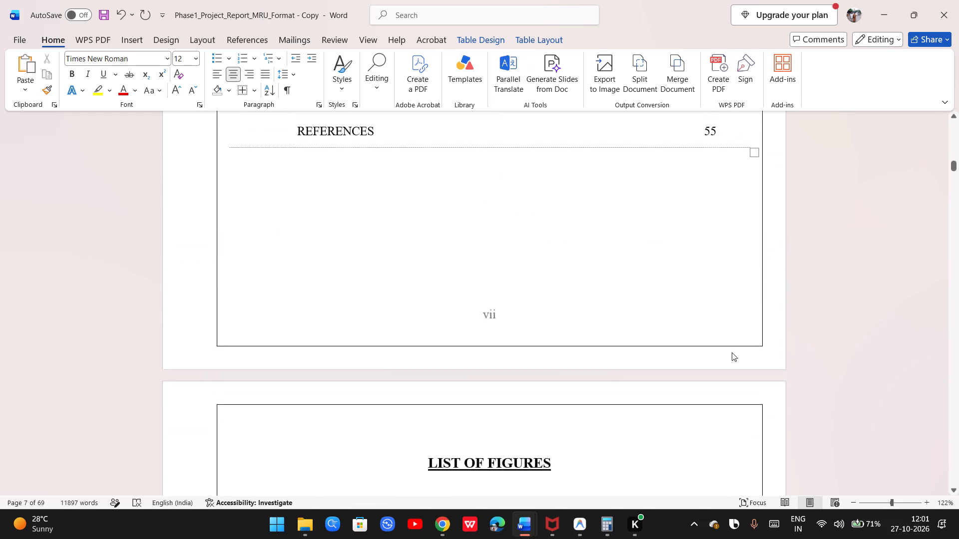
{"action": "scroll", "coordinate": [732, 352], "scroll_direction": "down", "scroll_amount": 14}
{"action": "scroll", "coordinate": [732, 352], "scroll_direction": "down", "scroll_amount": 14}
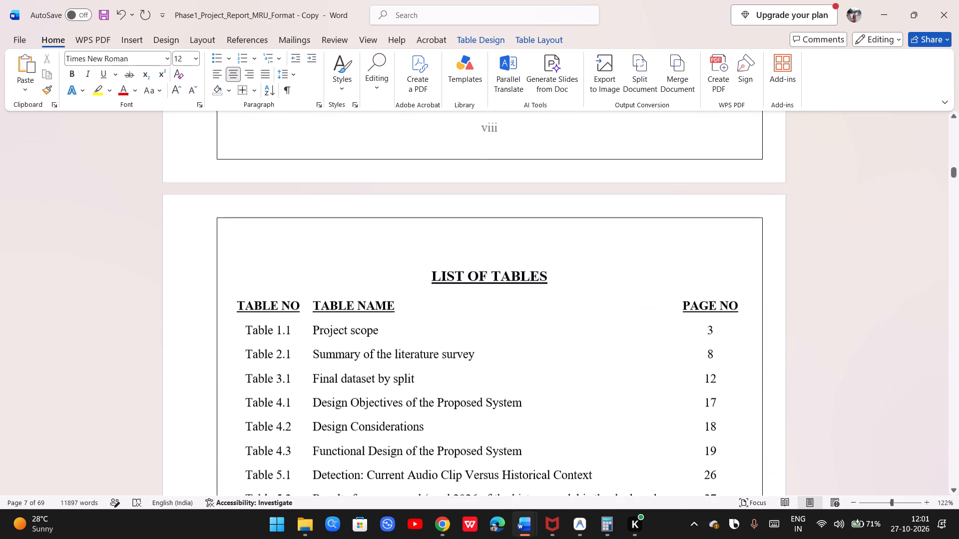
{"action": "scroll", "coordinate": [732, 352], "scroll_direction": "down", "scroll_amount": 6}
{"action": "scroll", "coordinate": [732, 352], "scroll_direction": "down", "scroll_amount": 20}
{"action": "scroll", "coordinate": [732, 352], "scroll_direction": "down", "scroll_amount": 4}
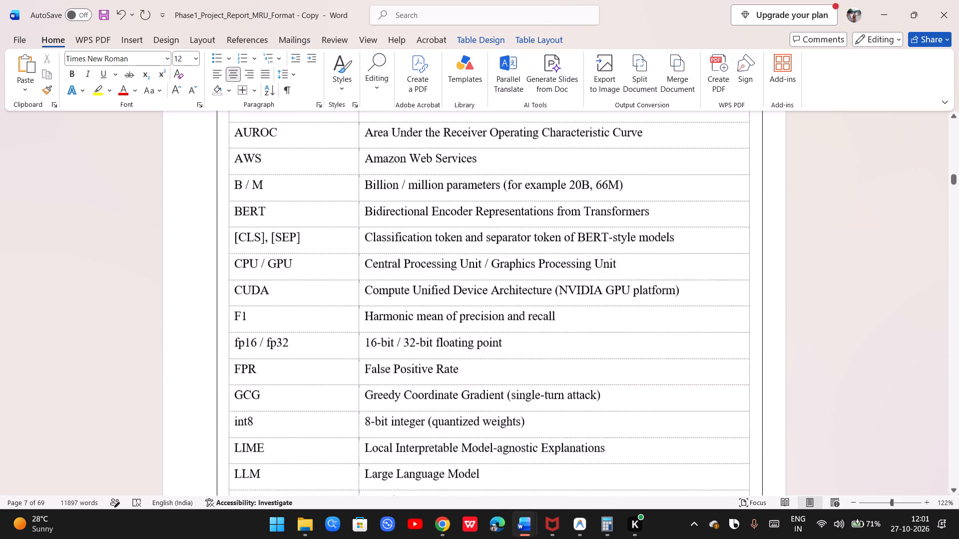
{"action": "scroll", "coordinate": [732, 352], "scroll_direction": "down", "scroll_amount": 18}
{"action": "scroll", "coordinate": [732, 352], "scroll_direction": "down", "scroll_amount": 13}
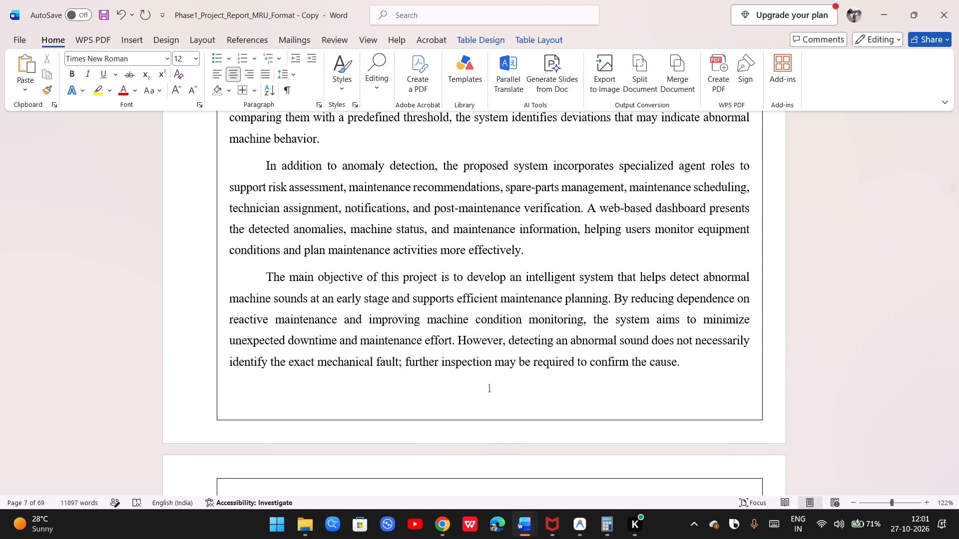
Open the print preview of the whole report to check its page layout.
{"action": "key", "text": "ctrl+p"}
Review the page layout in the print preview from the certificate and declaration through Chapters 1 to 6 to the Appendix A dataset tables.
{"action": "scroll", "coordinate": [729, 350], "scroll_direction": "up", "scroll_amount": 4}
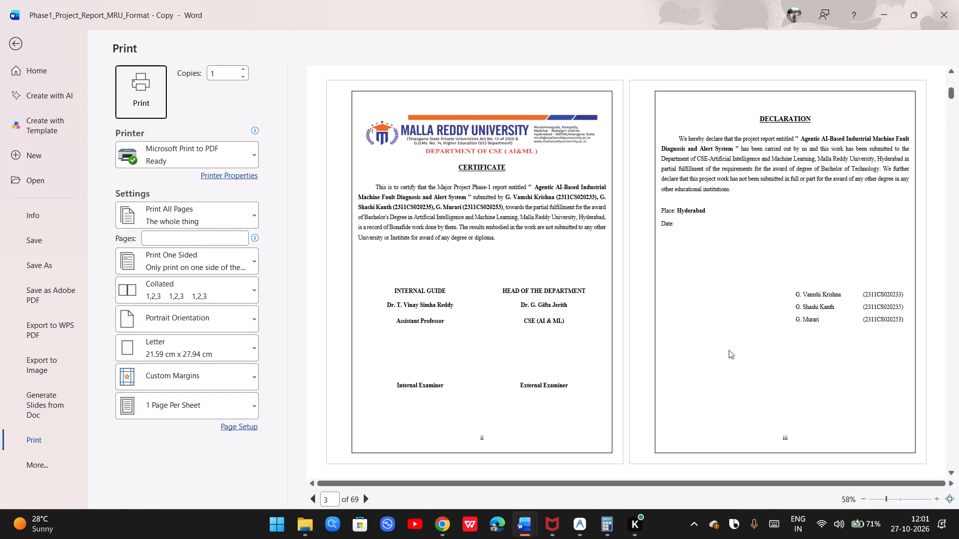
{"action": "scroll", "coordinate": [729, 350], "scroll_direction": "down", "scroll_amount": 4}
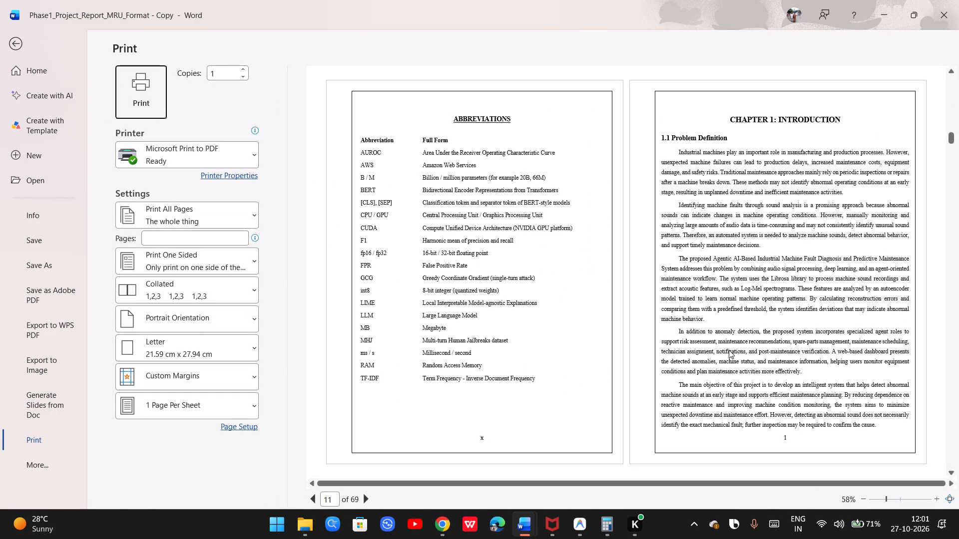
{"action": "scroll", "coordinate": [729, 350], "scroll_direction": "down", "scroll_amount": 2}
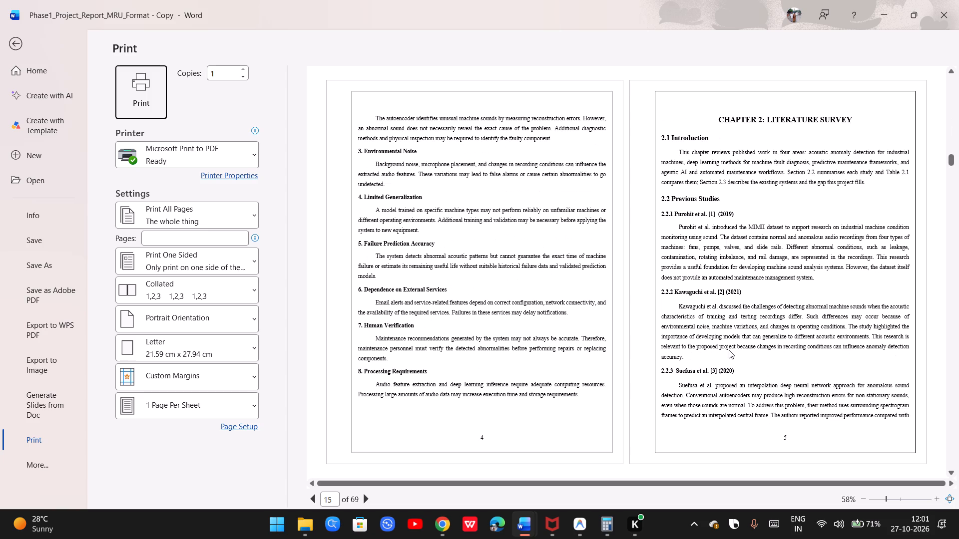
{"action": "scroll", "coordinate": [729, 350], "scroll_direction": "down", "scroll_amount": 2}
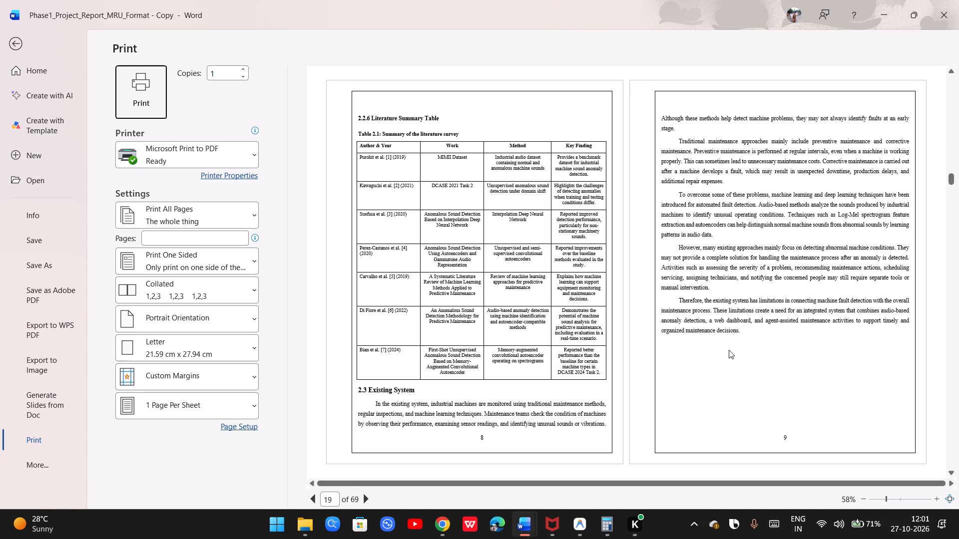
{"action": "scroll", "coordinate": [729, 350], "scroll_direction": "down", "scroll_amount": 2}
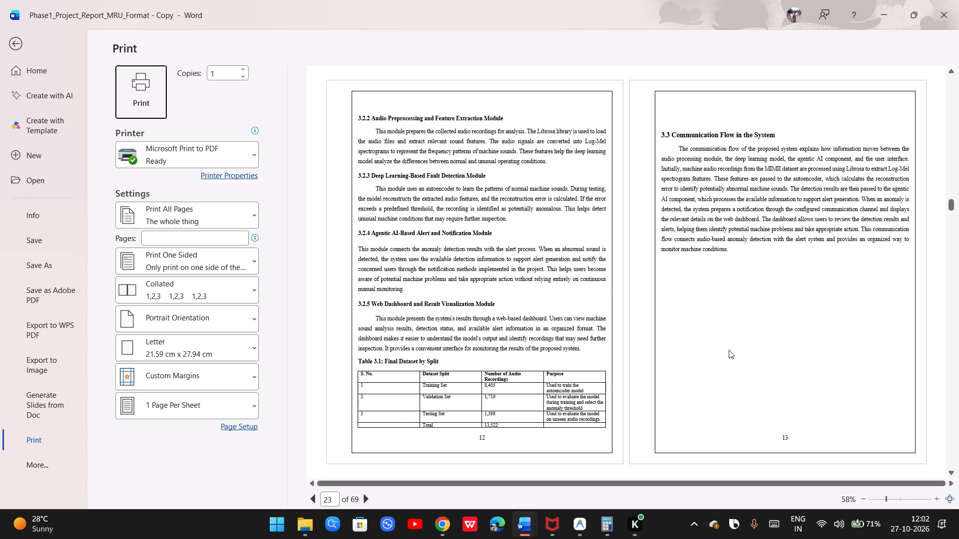
{"action": "scroll", "coordinate": [729, 350], "scroll_direction": "down", "scroll_amount": 2}
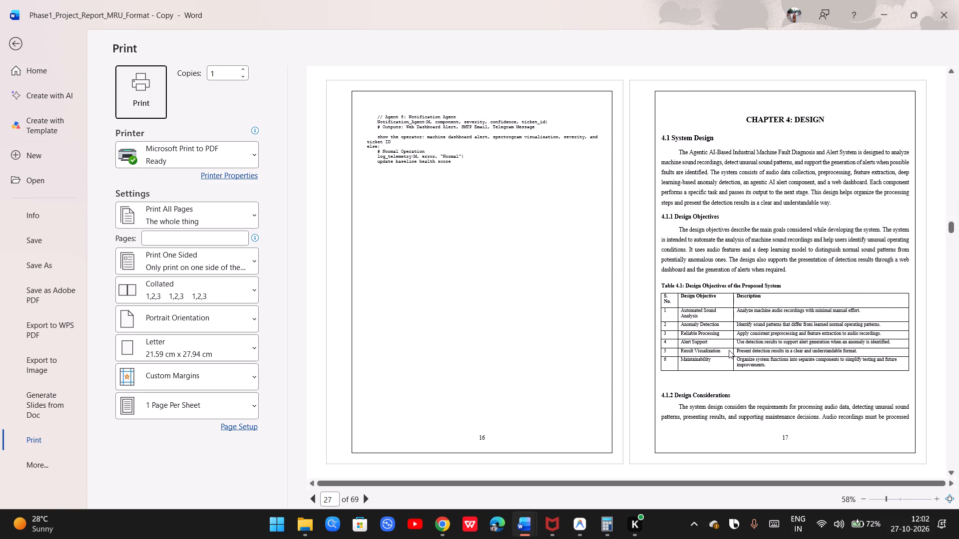
{"action": "scroll", "coordinate": [729, 350], "scroll_direction": "down", "scroll_amount": 3}
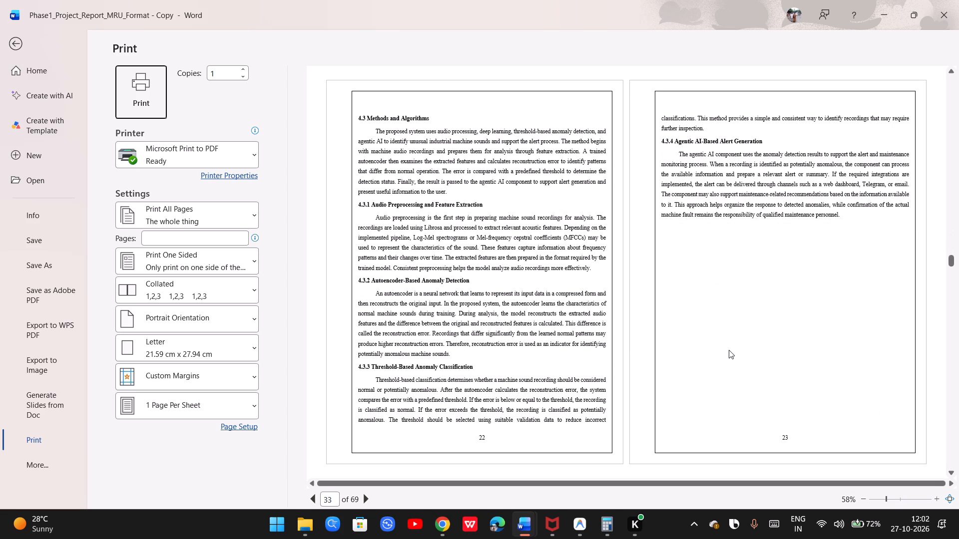
{"action": "scroll", "coordinate": [729, 350], "scroll_direction": "down", "scroll_amount": 3}
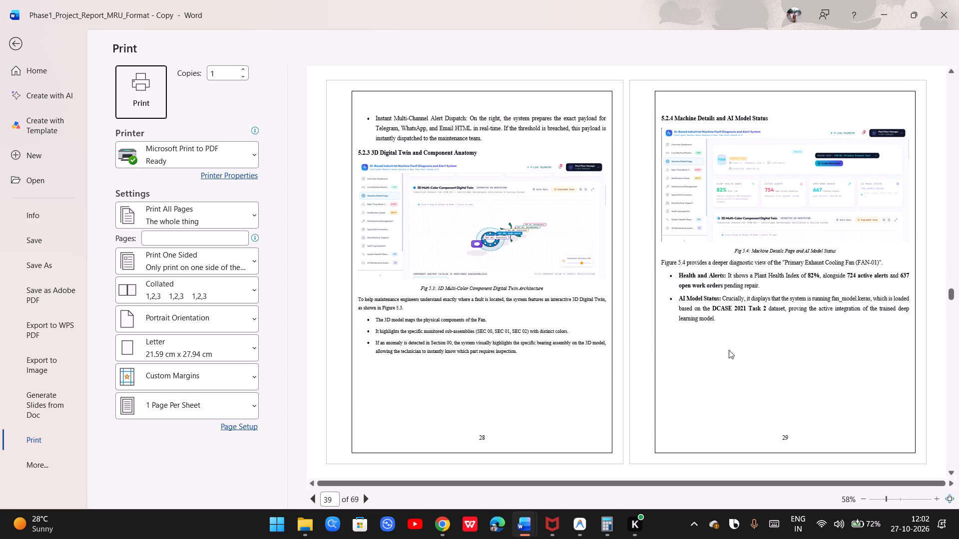
{"action": "scroll", "coordinate": [729, 350], "scroll_direction": "down", "scroll_amount": 2}
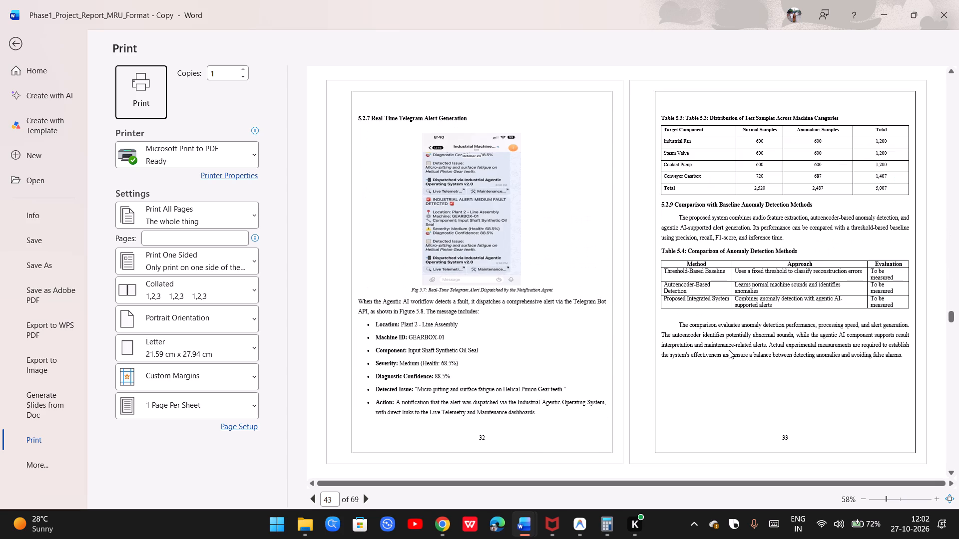
{"action": "scroll", "coordinate": [729, 350], "scroll_direction": "down", "scroll_amount": 2}
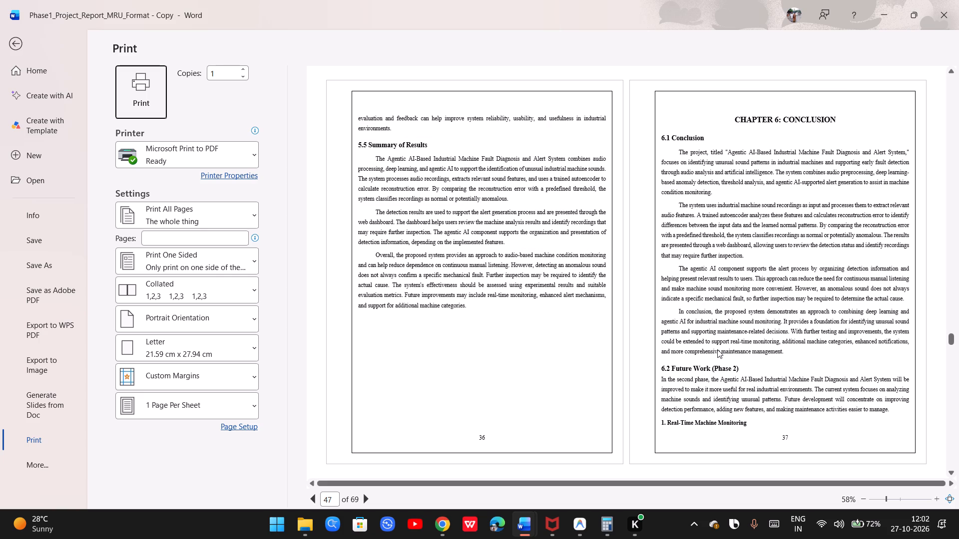
{"action": "scroll", "coordinate": [732, 349], "scroll_direction": "down", "scroll_amount": 1}
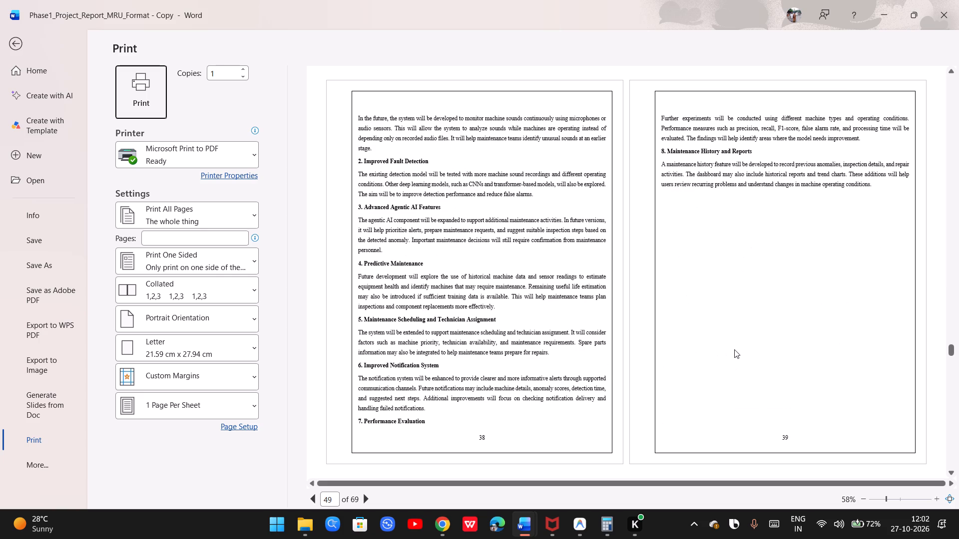
{"action": "scroll", "coordinate": [734, 349], "scroll_direction": "down", "scroll_amount": 2}
{"action": "scroll", "coordinate": [734, 349], "scroll_direction": "up", "scroll_amount": 2}
{"action": "scroll", "coordinate": [735, 351], "scroll_direction": "down", "scroll_amount": 1}
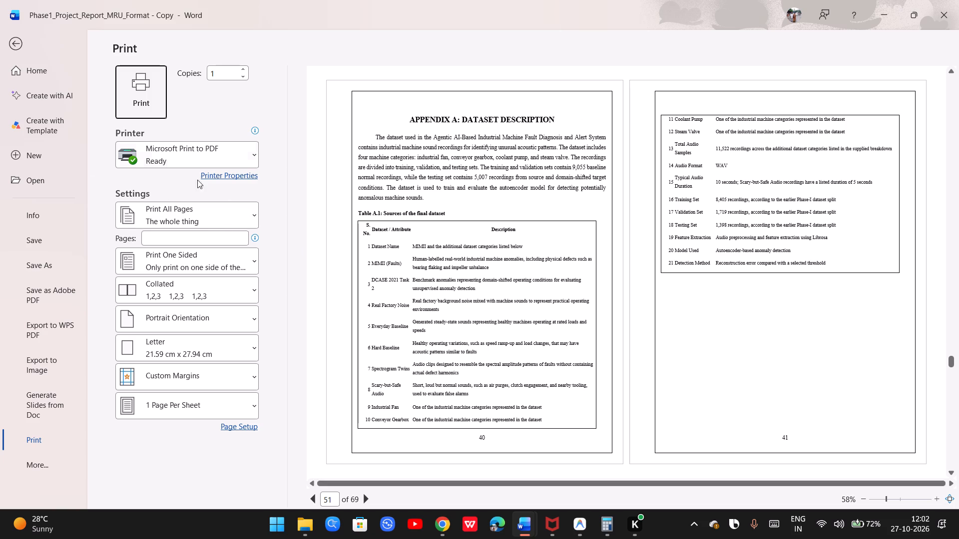
Leave the print preview and select the whole Table A.1: Sources of the final dataset in Appendix A.
{"action": "left_click", "coordinate": [10, 46]}
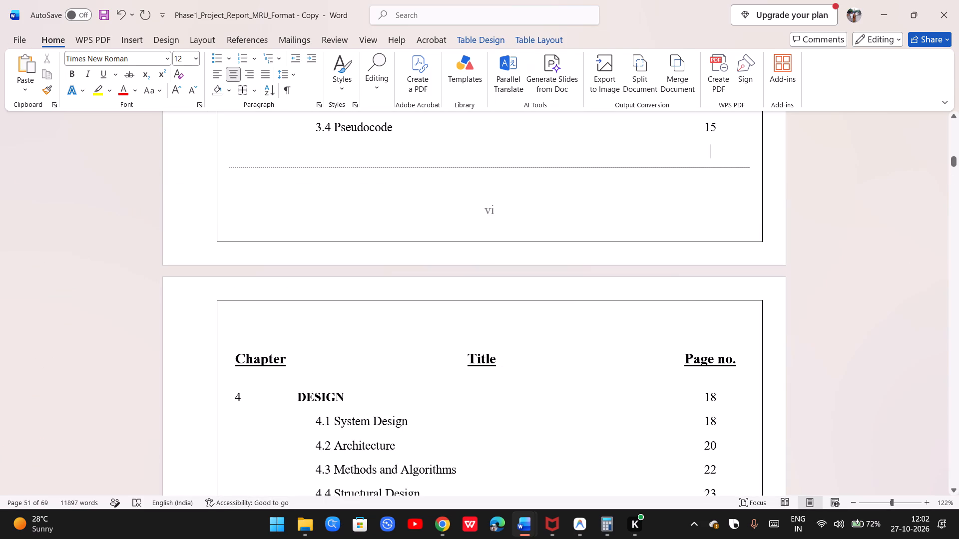
{"action": "left_click_drag", "start_coordinate": [953, 160], "coordinate": [958, 212]}
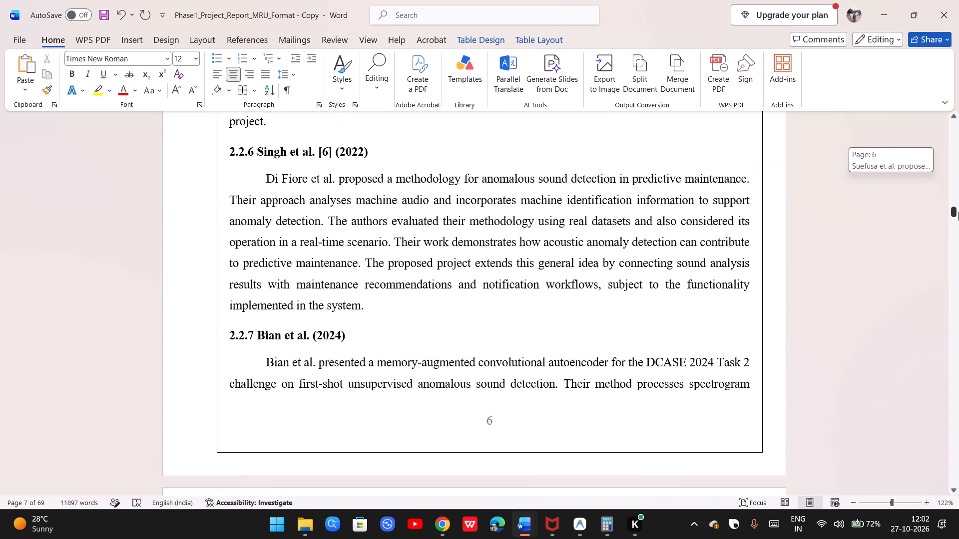
{"action": "left_click_drag", "start_coordinate": [958, 212], "coordinate": [958, 300]}
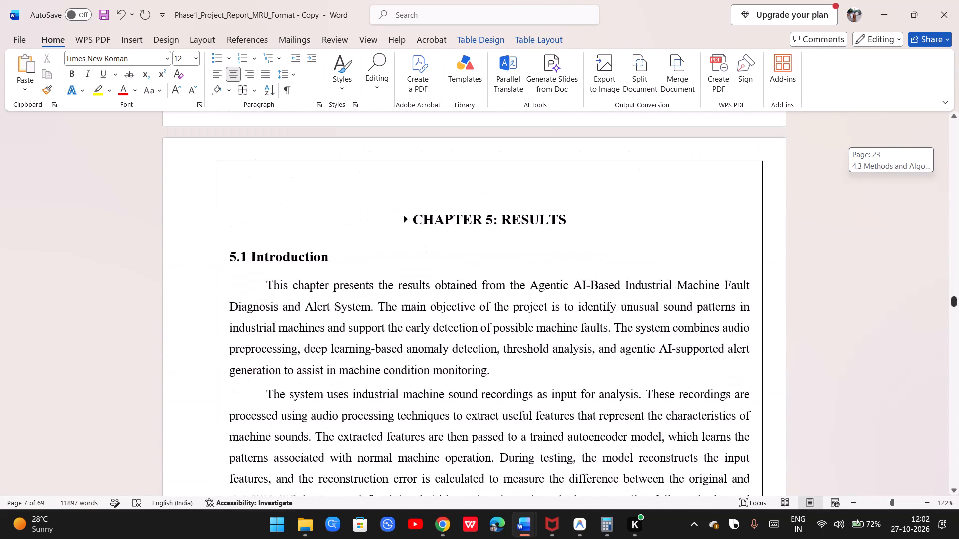
{"action": "left_click_drag", "start_coordinate": [958, 300], "coordinate": [958, 324]}
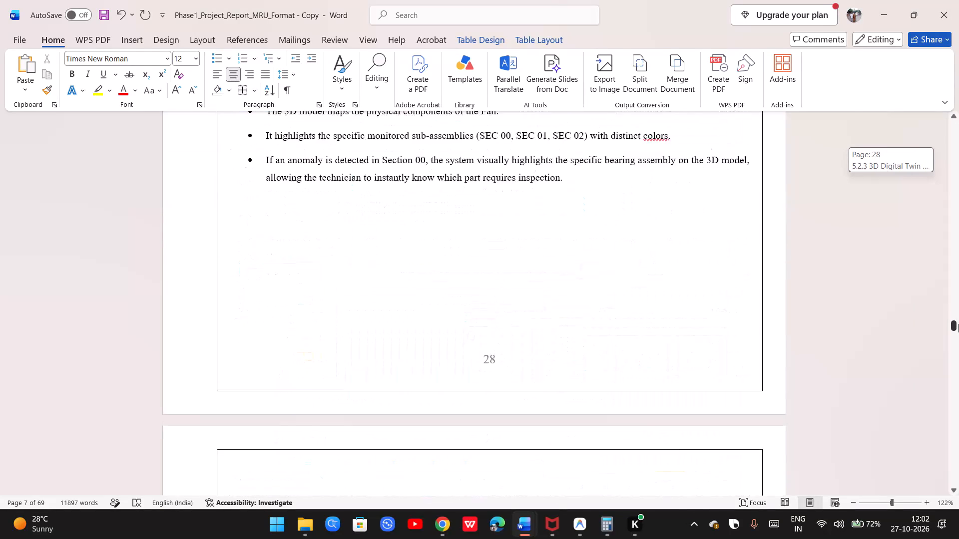
{"action": "left_click_drag", "start_coordinate": [958, 324], "coordinate": [958, 346]}
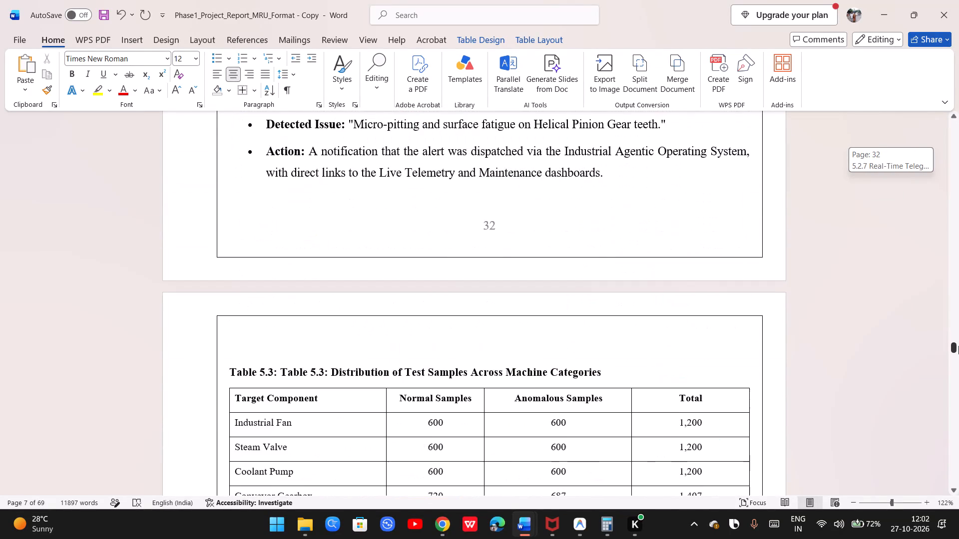
{"action": "left_click_drag", "start_coordinate": [958, 346], "coordinate": [958, 363]}
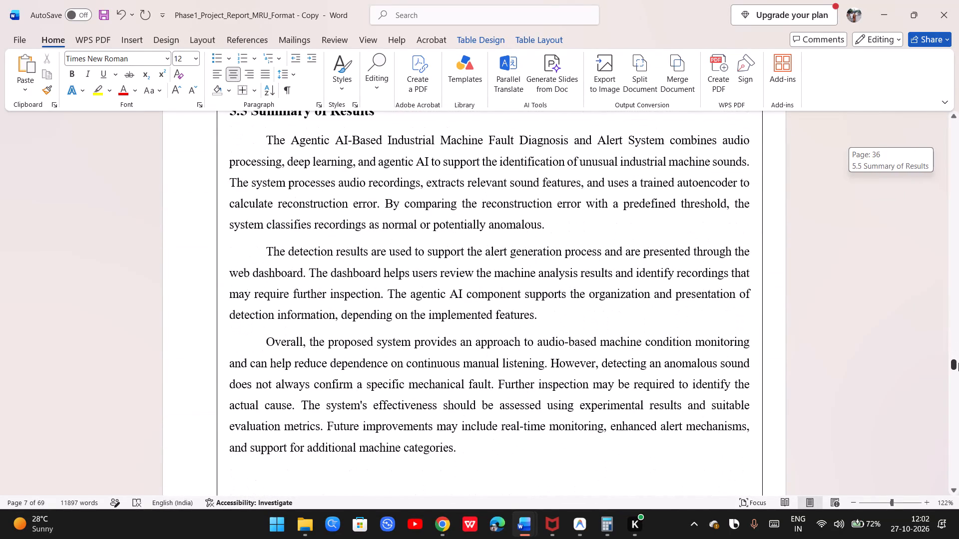
{"action": "left_click_drag", "start_coordinate": [958, 363], "coordinate": [958, 374]}
{"action": "scroll", "coordinate": [705, 388], "scroll_direction": "down", "scroll_amount": 5}
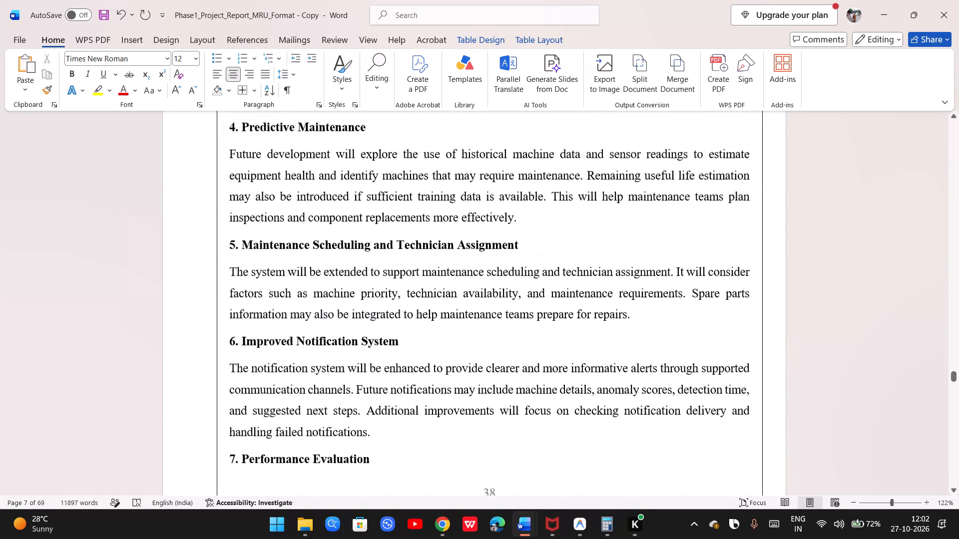
{"action": "scroll", "coordinate": [694, 393], "scroll_direction": "down", "scroll_amount": 20}
{"action": "scroll", "coordinate": [694, 393], "scroll_direction": "down", "scroll_amount": 14}
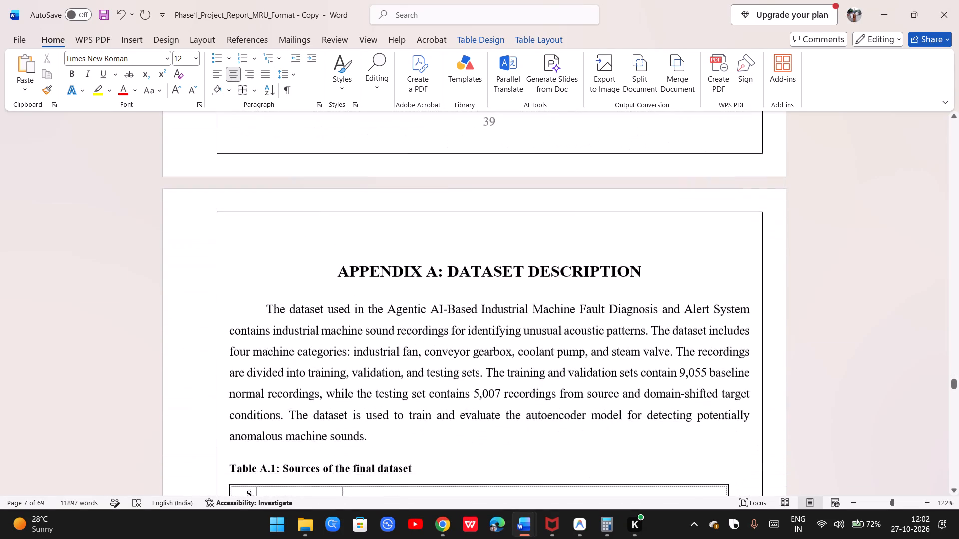
{"action": "scroll", "coordinate": [694, 393], "scroll_direction": "down", "scroll_amount": 4}
{"action": "left_click", "coordinate": [235, 271]}
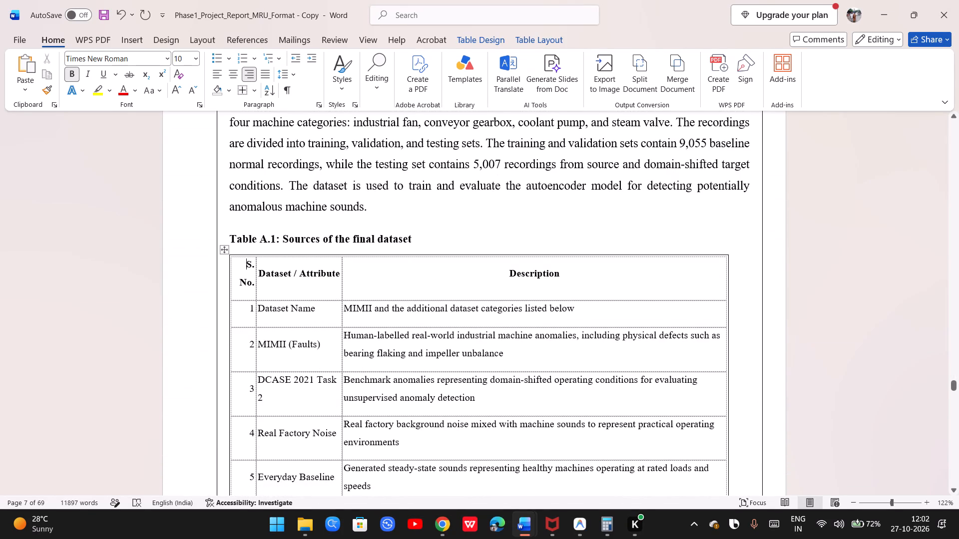
{"action": "left_click", "coordinate": [222, 251]}
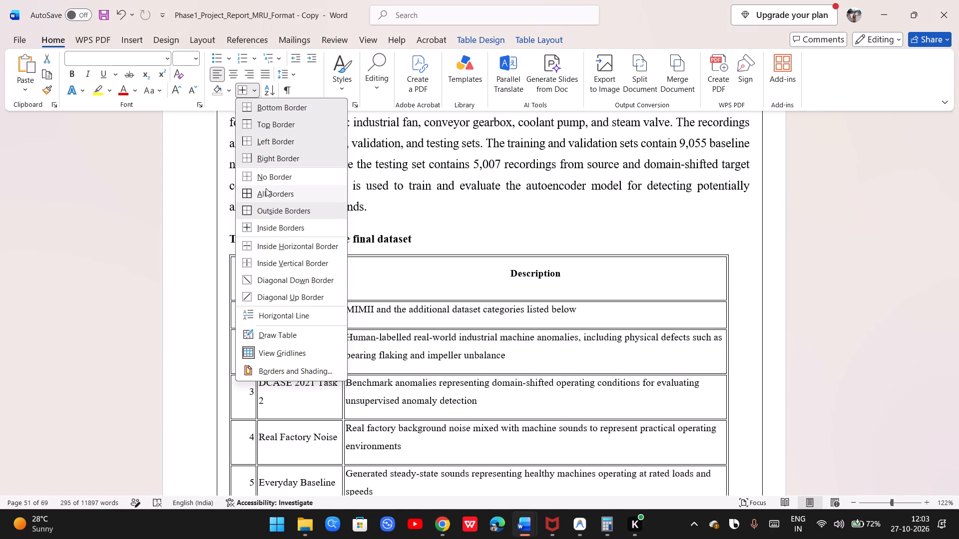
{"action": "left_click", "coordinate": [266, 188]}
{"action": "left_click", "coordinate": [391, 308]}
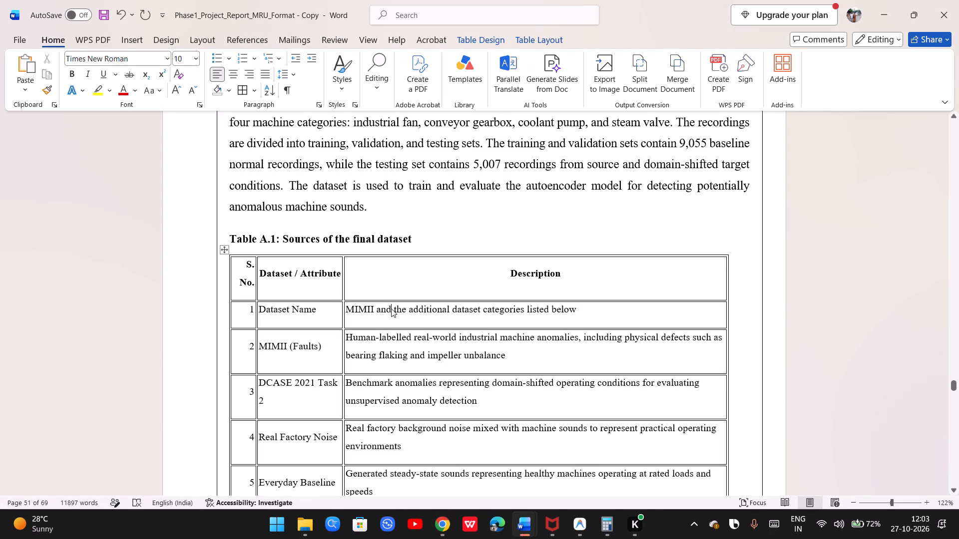
Check the borders of Table A.1 on the Appendix A pages in the print preview, then return to the document.
{"action": "key", "text": "ctrl+p"}
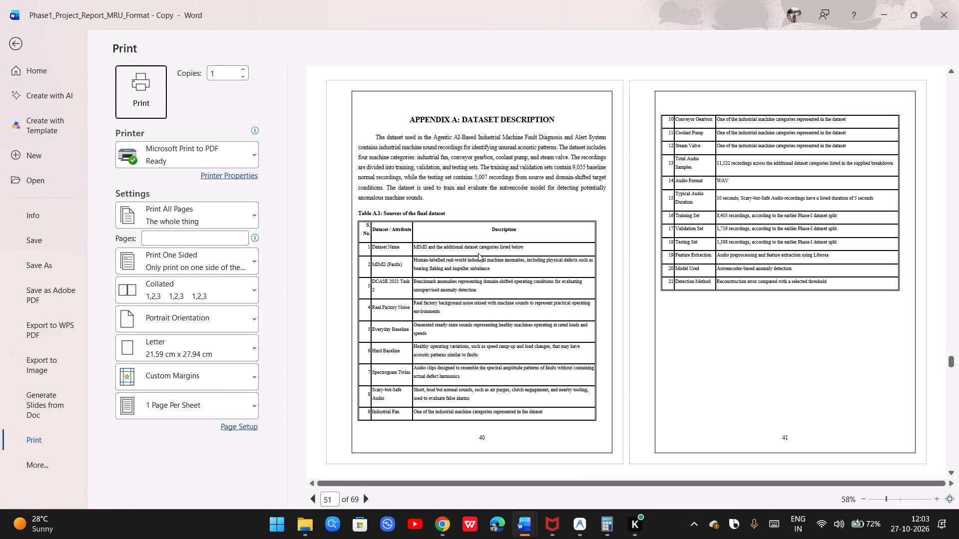
{"action": "left_click", "coordinate": [18, 44]}
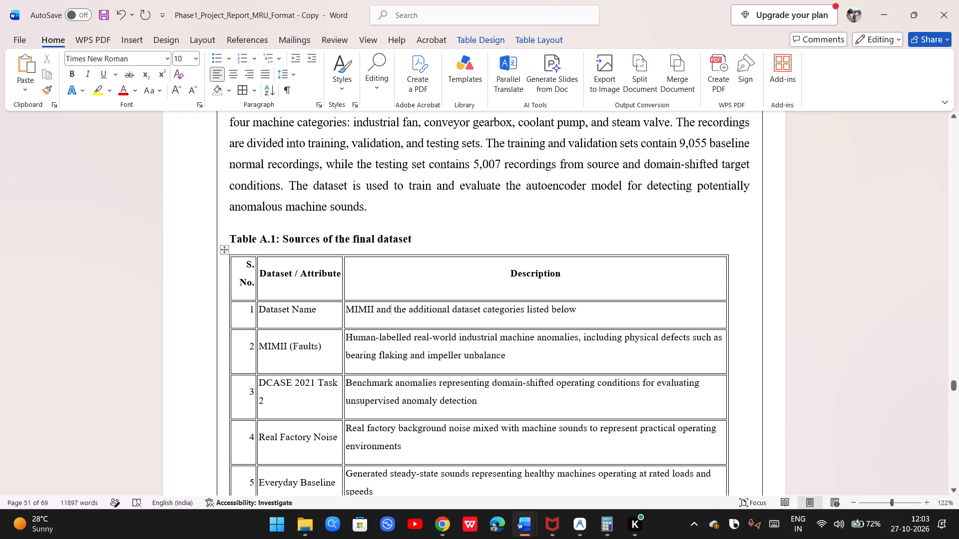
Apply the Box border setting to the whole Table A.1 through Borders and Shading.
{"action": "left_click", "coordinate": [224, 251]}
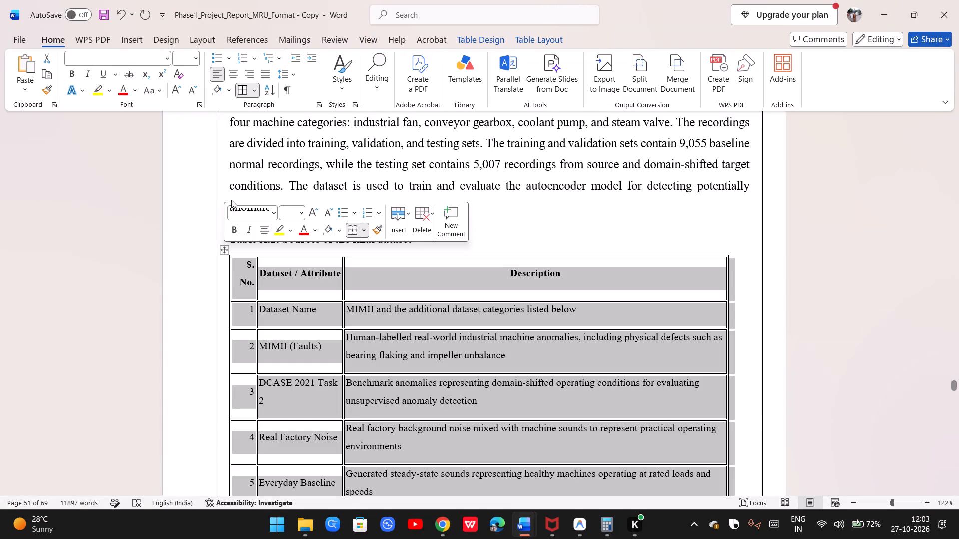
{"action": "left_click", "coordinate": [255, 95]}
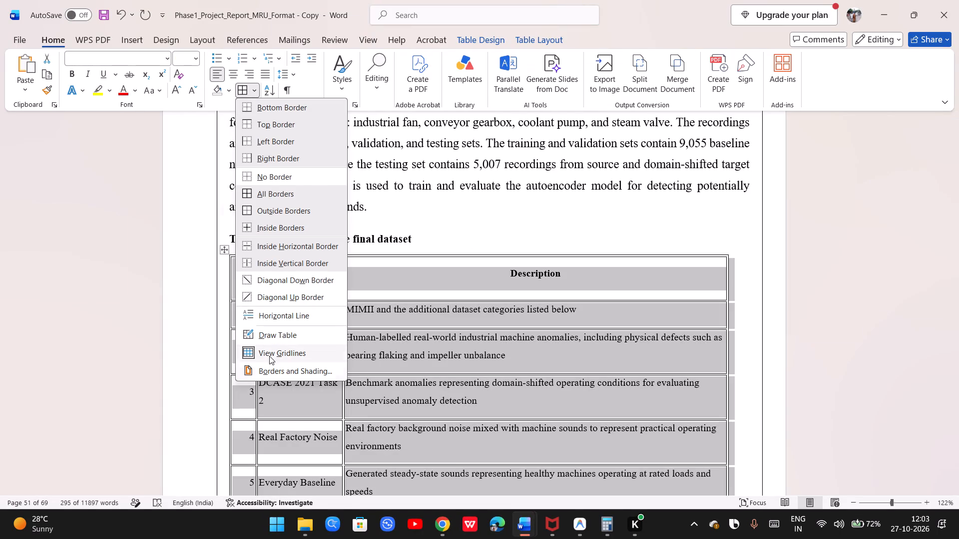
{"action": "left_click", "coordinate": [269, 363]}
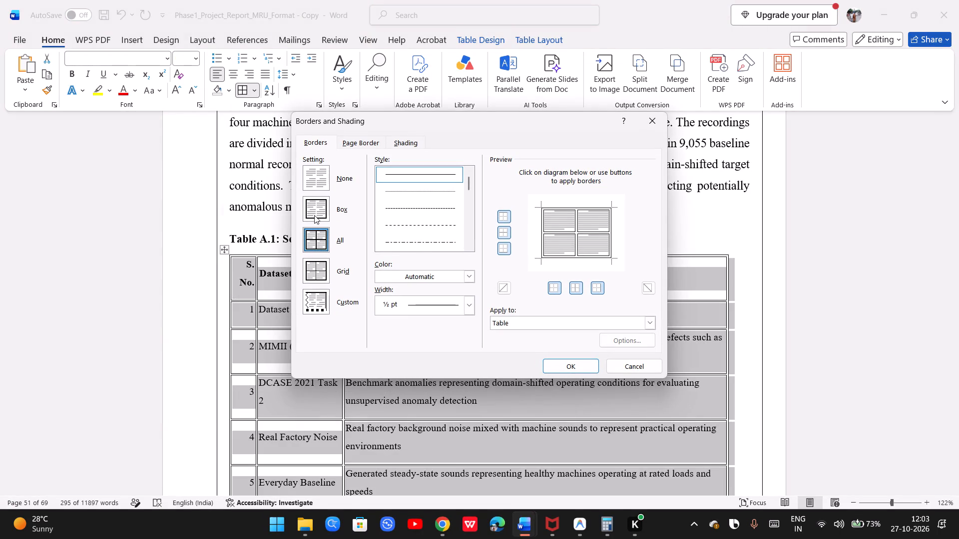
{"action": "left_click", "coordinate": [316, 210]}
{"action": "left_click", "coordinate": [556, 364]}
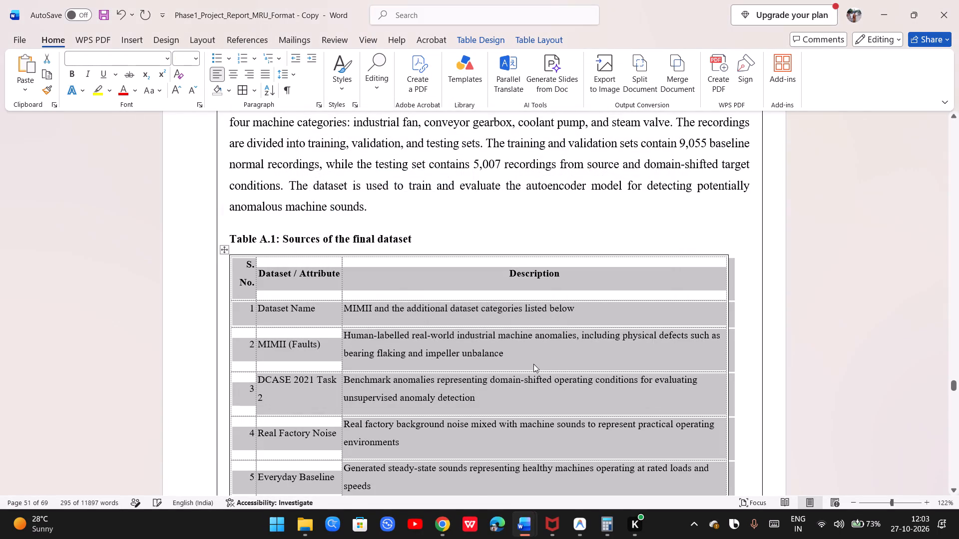
Apply Inside Borders to all cells of Table A.1 in Appendix A.
{"action": "left_click", "coordinate": [267, 265]}
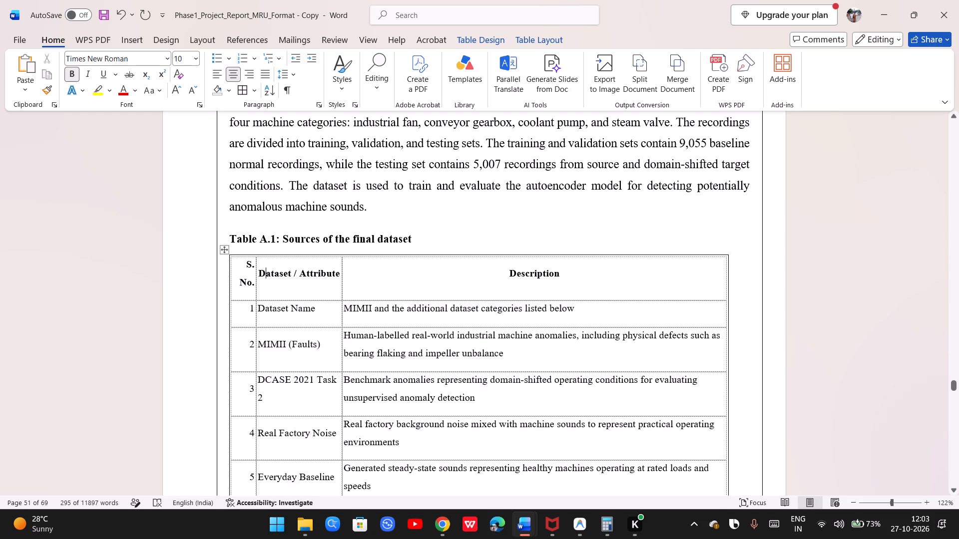
{"action": "left_click", "coordinate": [222, 251]}
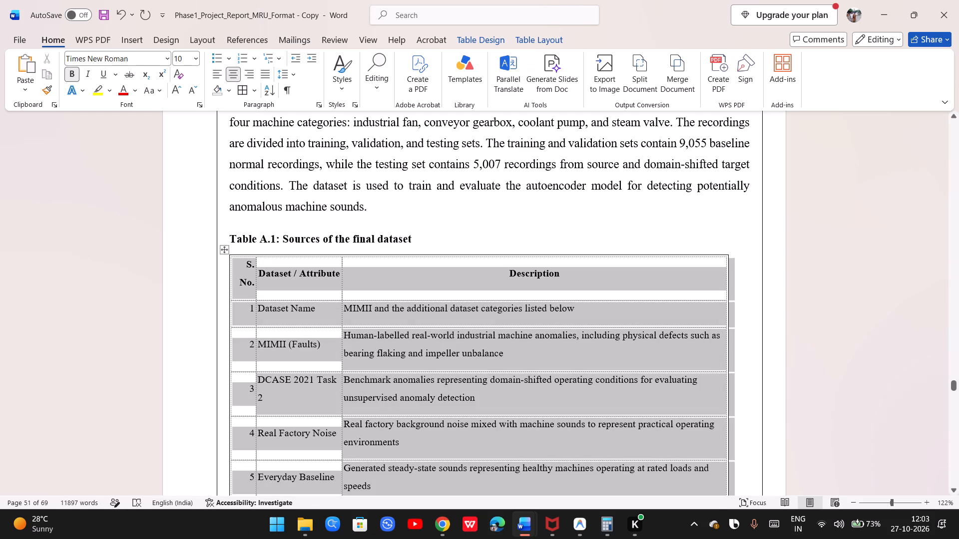
{"action": "left_click", "coordinate": [254, 87]}
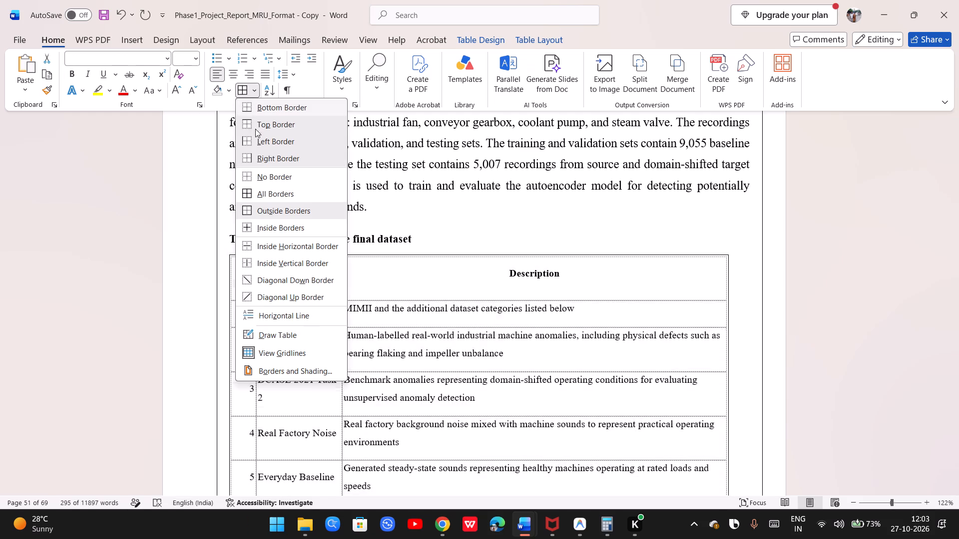
{"action": "left_click", "coordinate": [271, 232]}
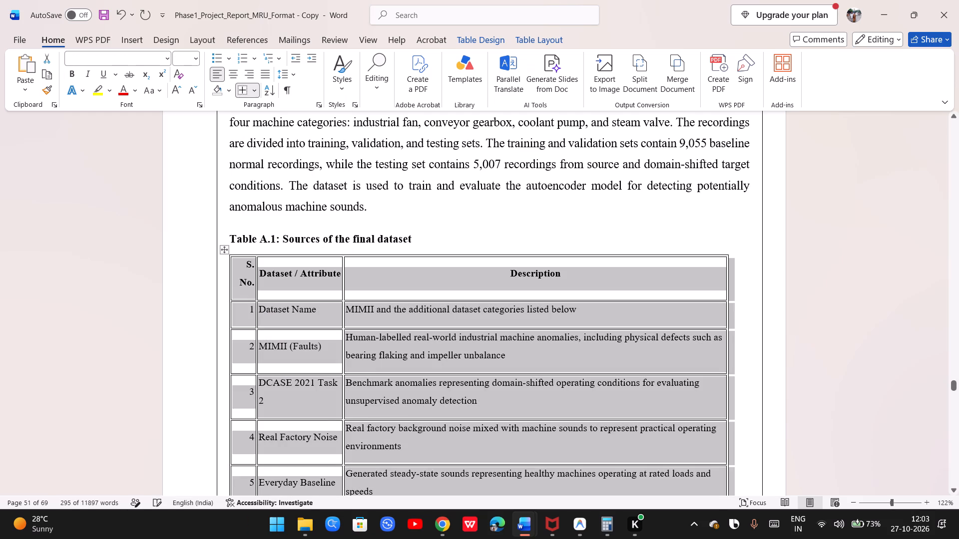
{"action": "left_click", "coordinate": [275, 263]}
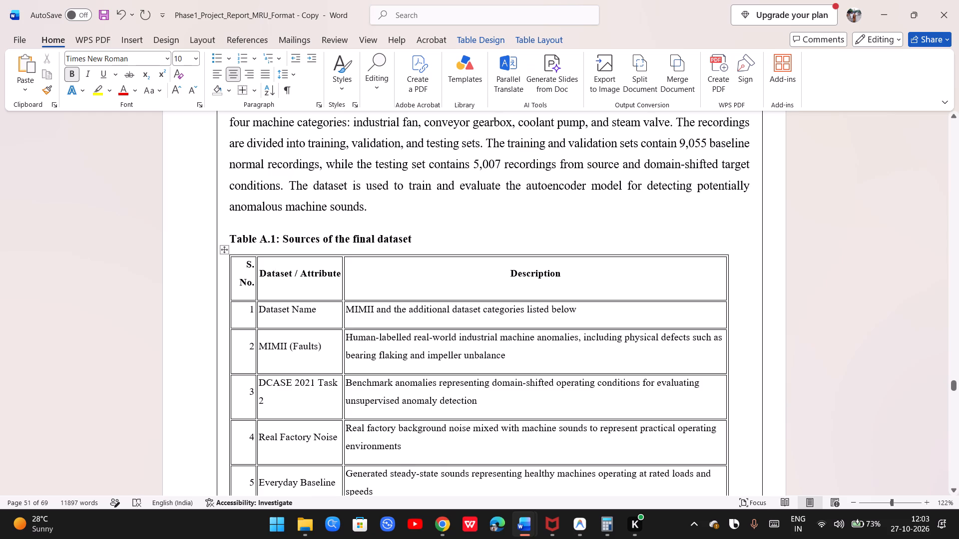
Review the print preview from the Appendix A table through the code pages to the last references page, then return to the document.
{"action": "key", "text": "ctrl+p"}
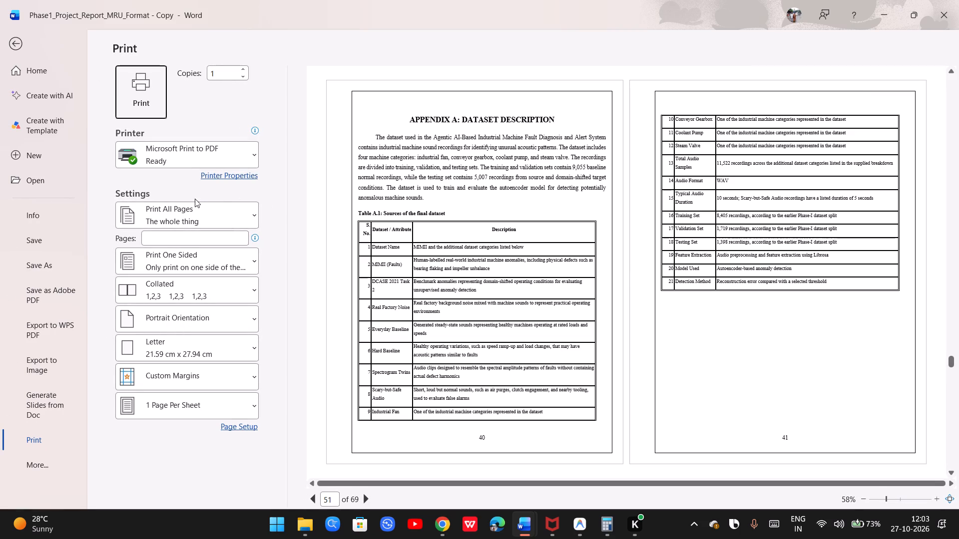
{"action": "scroll", "coordinate": [413, 263], "scroll_direction": "down", "scroll_amount": 2}
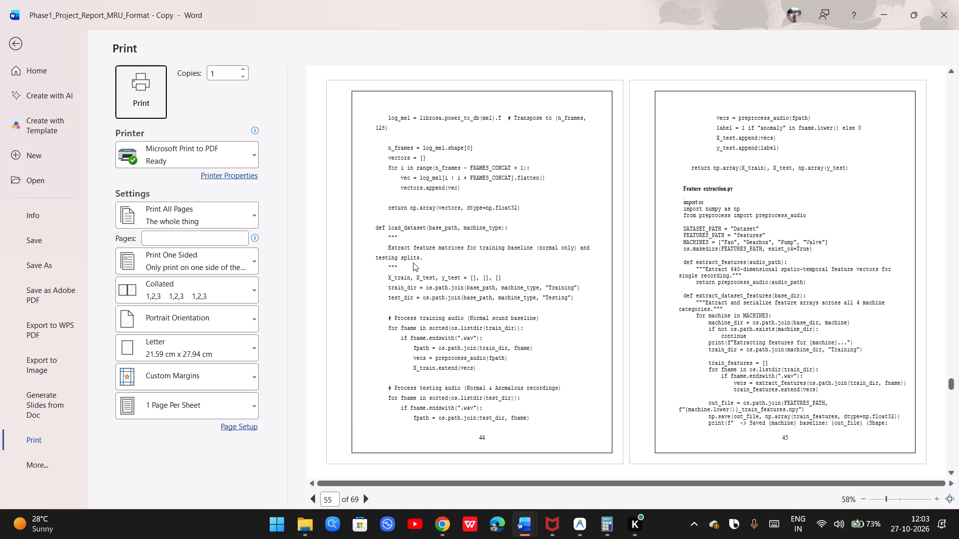
{"action": "scroll", "coordinate": [413, 263], "scroll_direction": "down", "scroll_amount": 8}
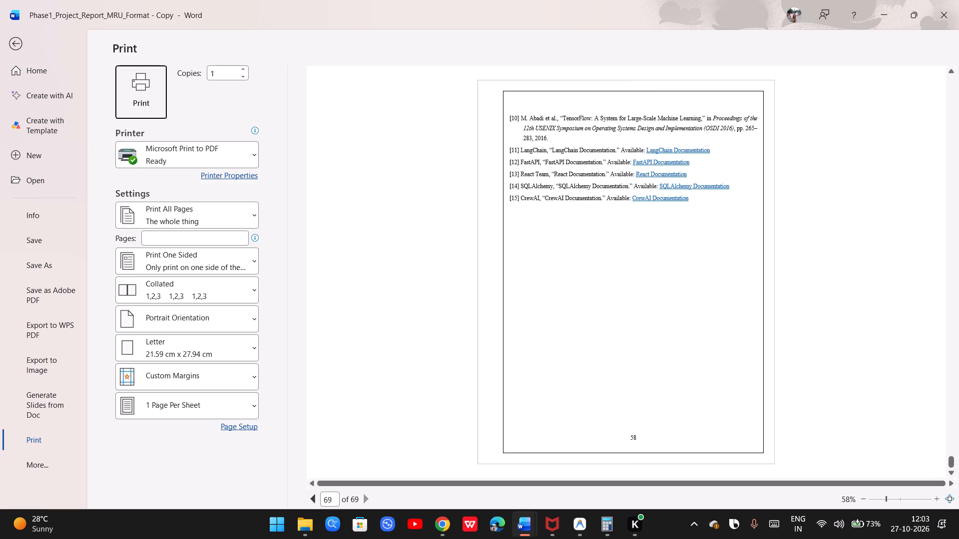
{"action": "left_click", "coordinate": [15, 43]}
{"action": "scroll", "coordinate": [244, 259], "scroll_direction": "up", "scroll_amount": 3}
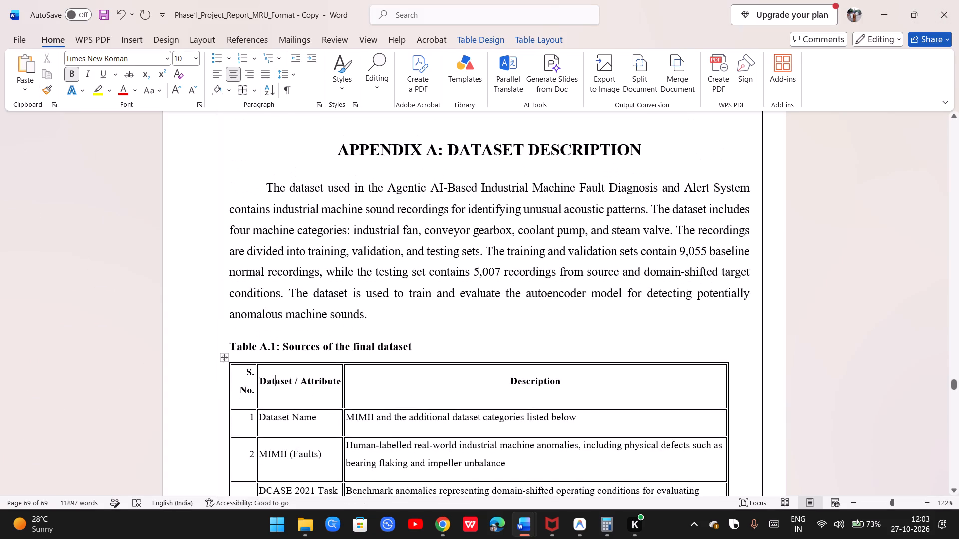
Save the project report with its updated Table A.1 borders.
{"action": "scroll", "coordinate": [244, 259], "scroll_direction": "up", "scroll_amount": 1}
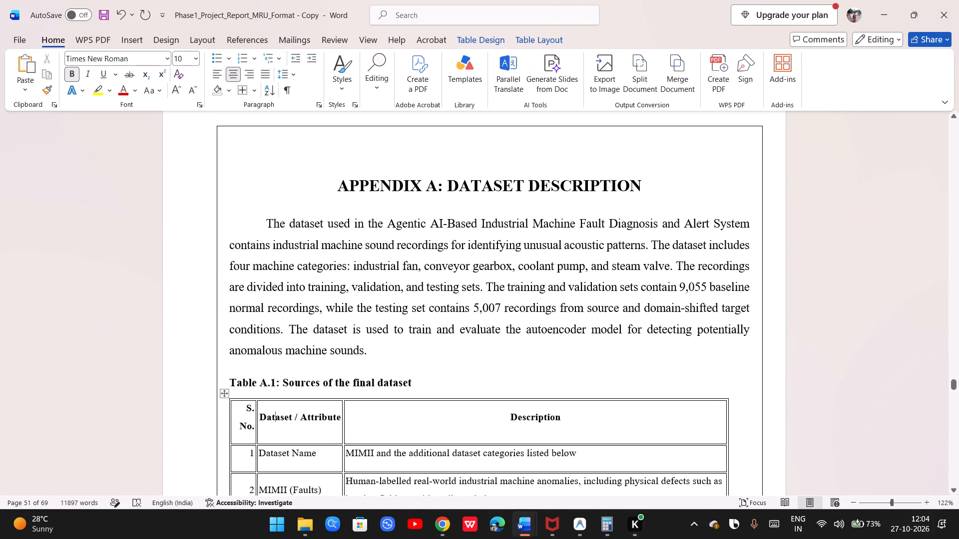
{"action": "key", "text": "ctrl+s"}
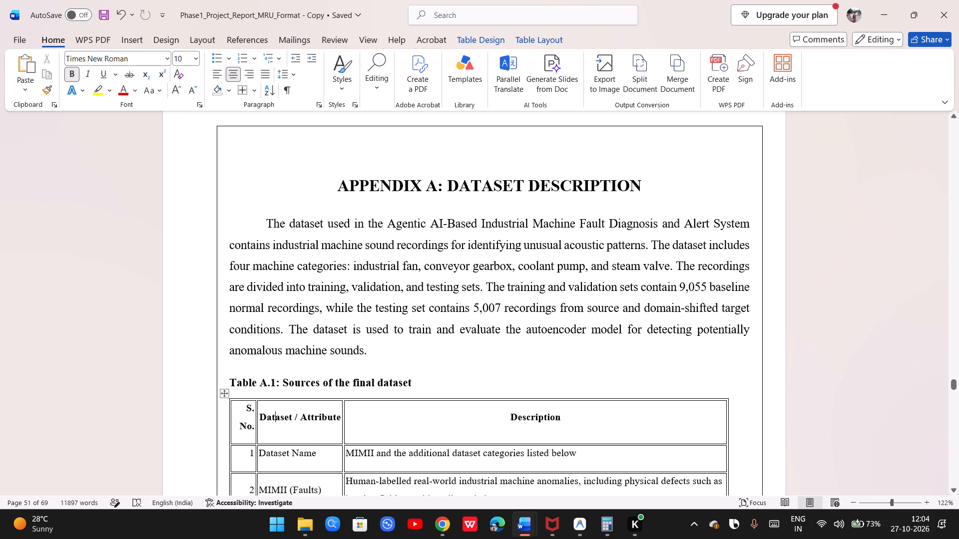
Print the whole report to PDF in Downloads as batch-11(final_phase_1_document).pdf, replacing the existing file.
{"action": "key", "text": "ctrl+p"}
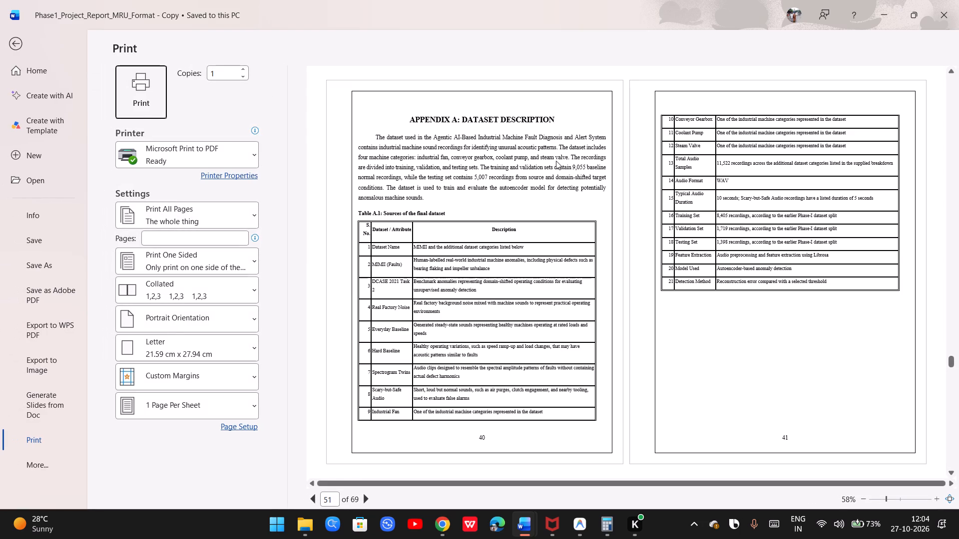
{"action": "left_click", "coordinate": [135, 108]}
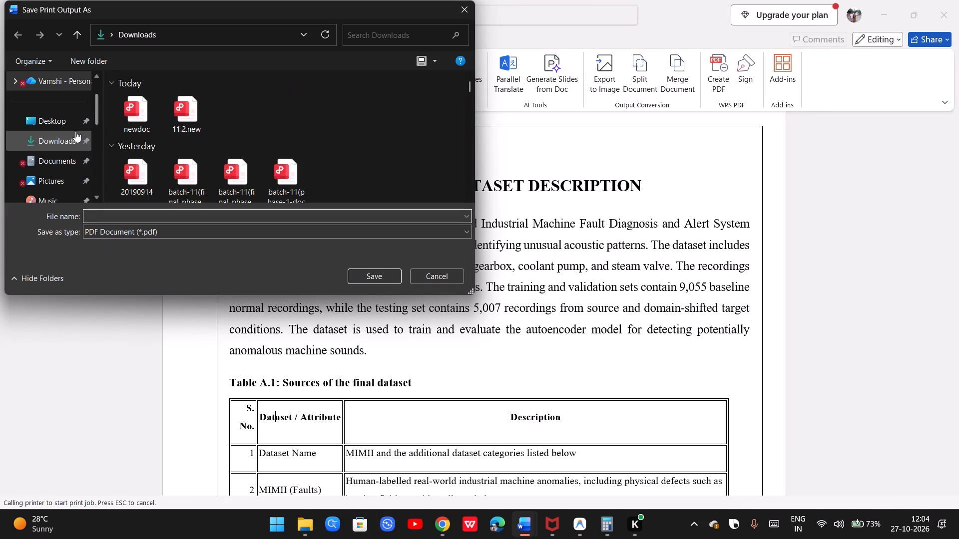
{"action": "type", "text": "batch-11"}
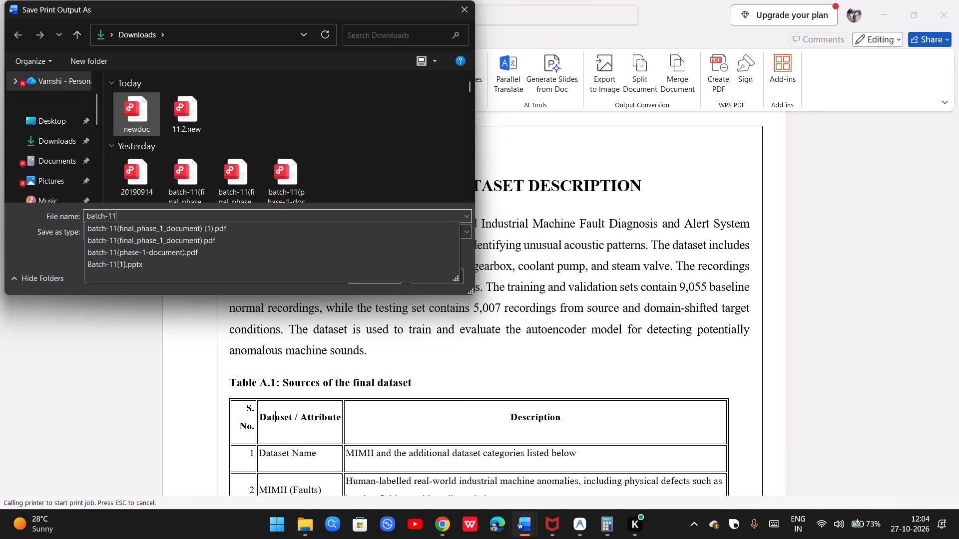
{"action": "key", "text": "shift+parenleft"}
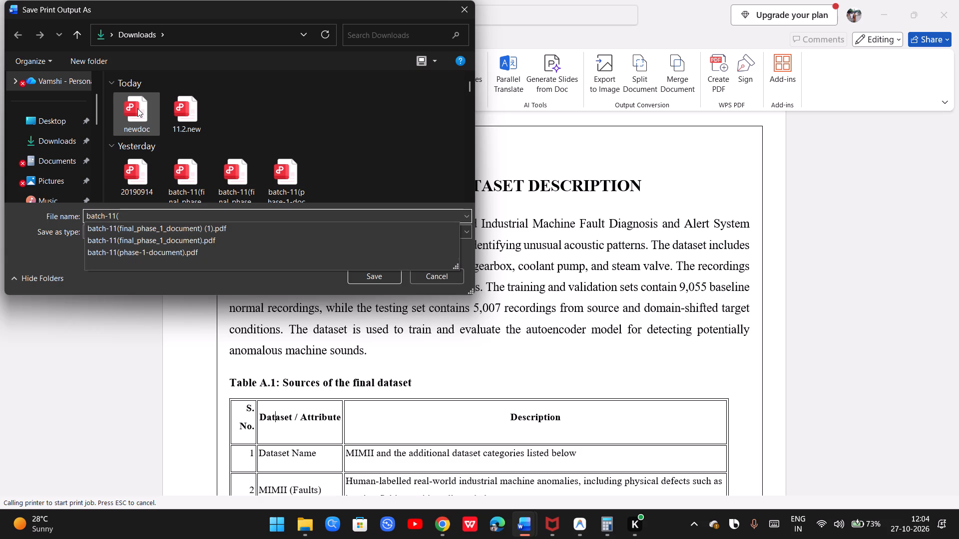
{"action": "key", "text": "Down"}
{"action": "key", "text": "Down"}
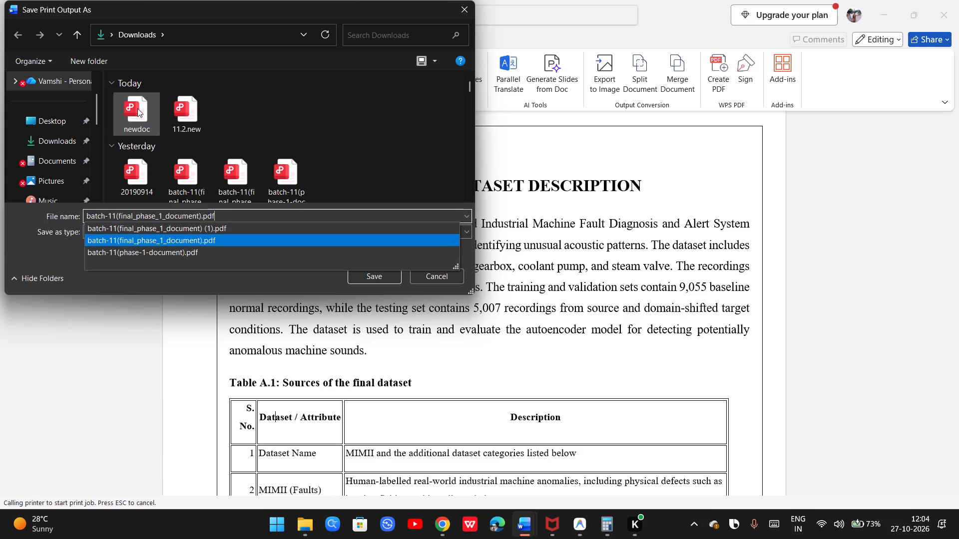
{"action": "left_click", "coordinate": [304, 243]}
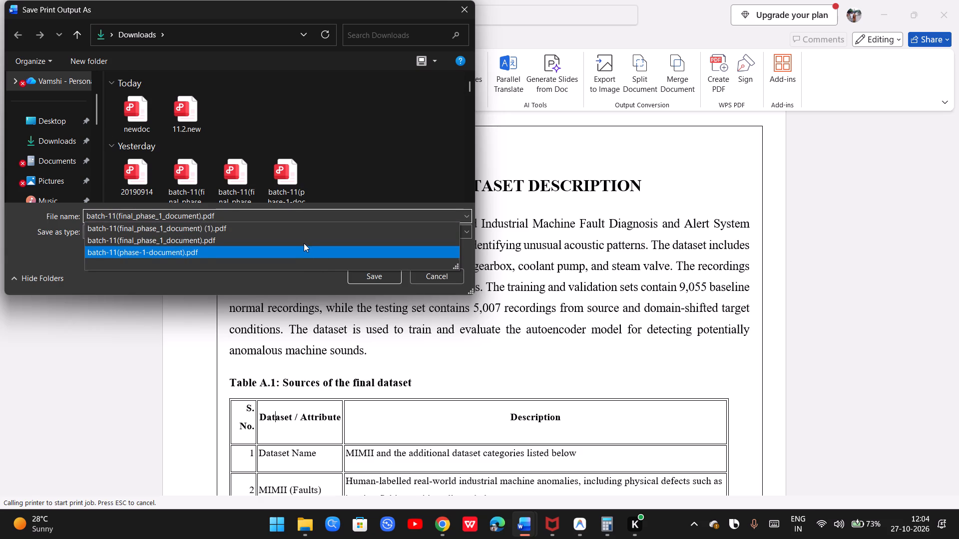
{"action": "left_click", "coordinate": [388, 278]}
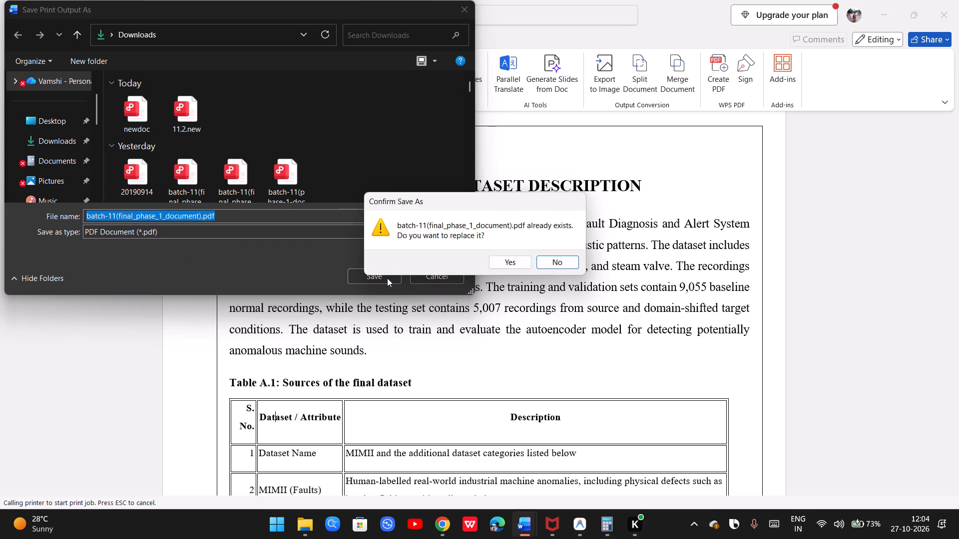
{"action": "left_click", "coordinate": [507, 260]}
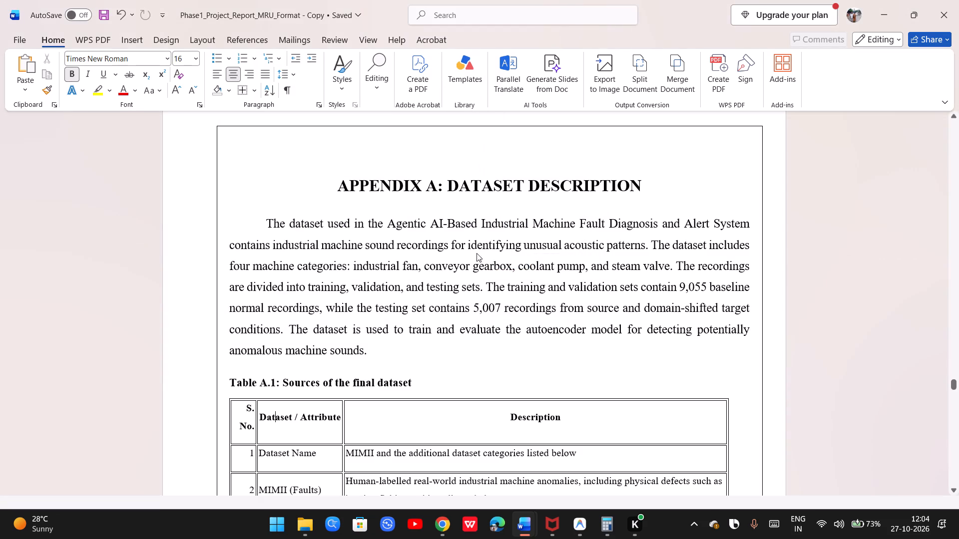
Switch to File Explorer and select today's batch-11(final_phase_1_document) PDF in the Downloads folder.
{"action": "left_click", "coordinate": [308, 529]}
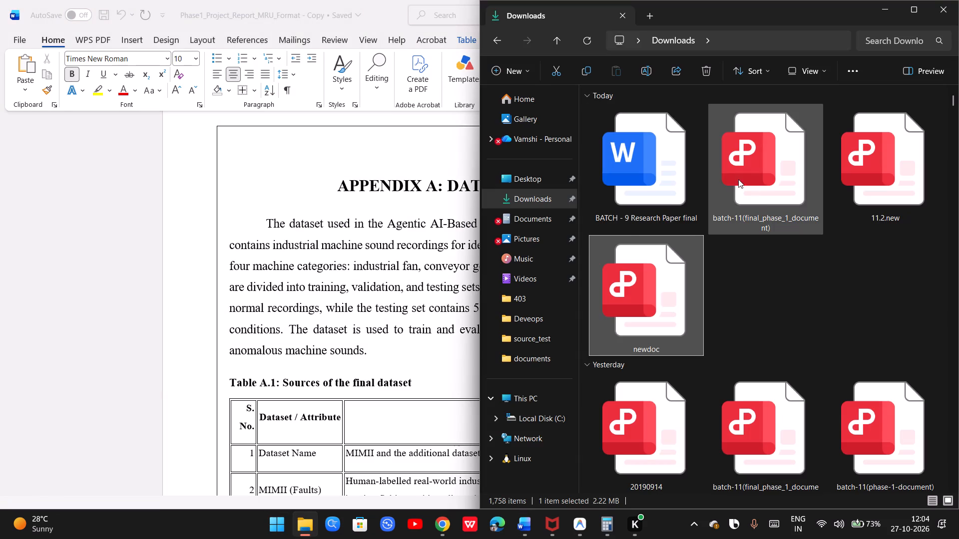
{"action": "left_click", "coordinate": [769, 221]}
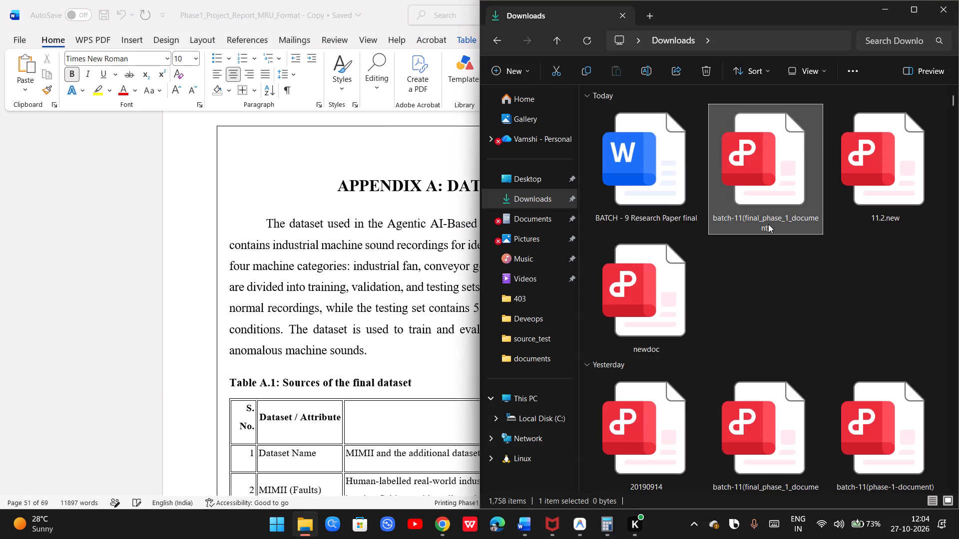
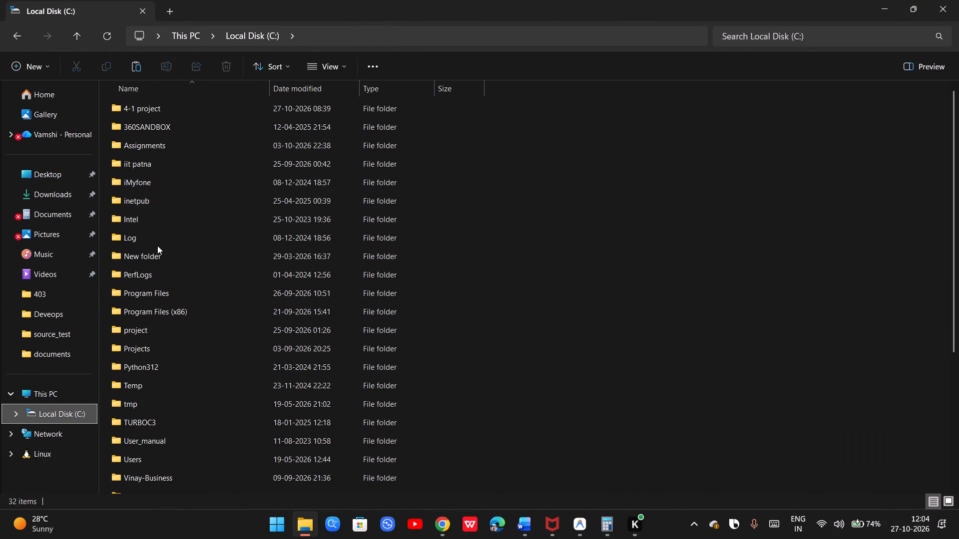
Open the SIE folder inside the 233 folder of Assignments on Local Disk (C:).
{"action": "double_click", "coordinate": [170, 149]}
{"action": "double_click", "coordinate": [164, 127]}
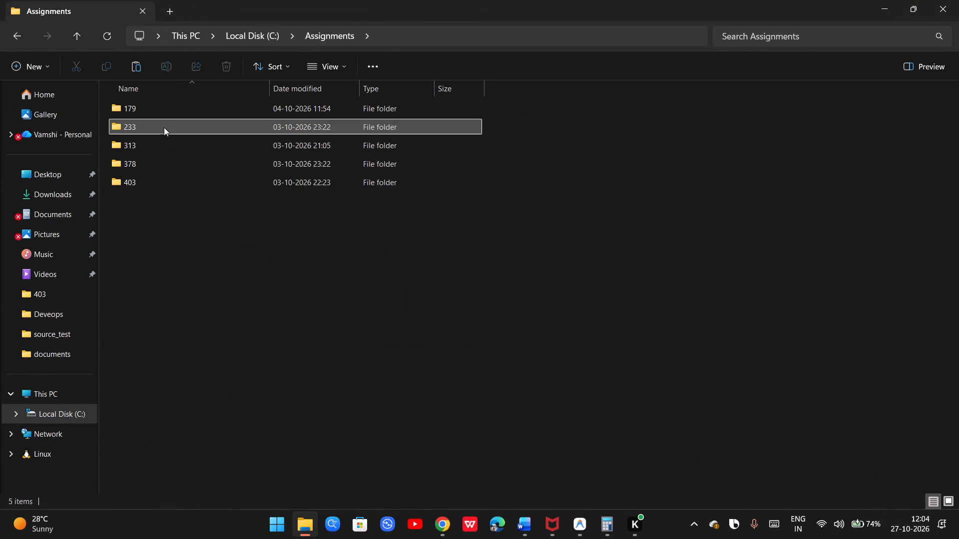
{"action": "double_click", "coordinate": [297, 198]}
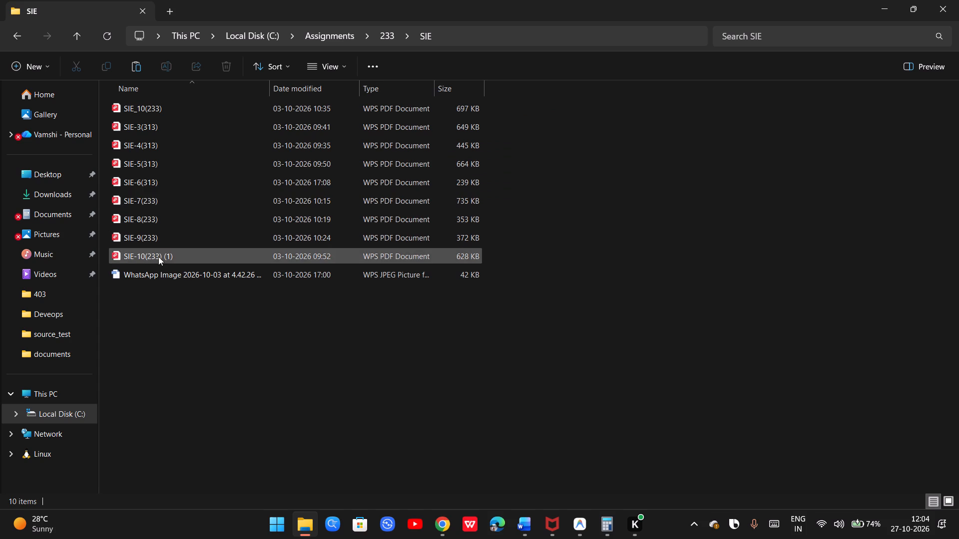
Turn on file previews and preview the SIE_10(233) PDF's first page, dismissing the notice that covers its heading.
{"action": "left_click", "coordinate": [157, 114]}
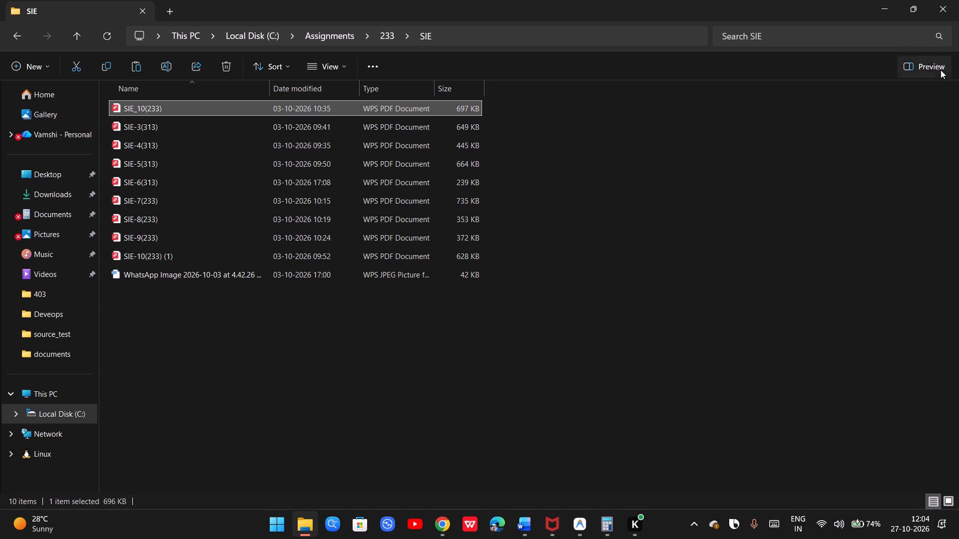
{"action": "left_click", "coordinate": [941, 70]}
{"action": "left_click", "coordinate": [828, 322]}
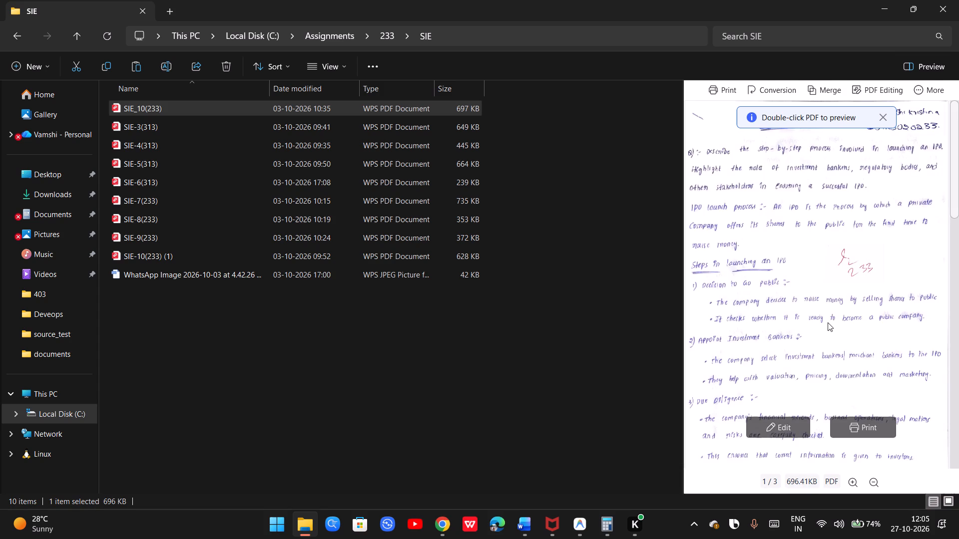
{"action": "left_click", "coordinate": [879, 122]}
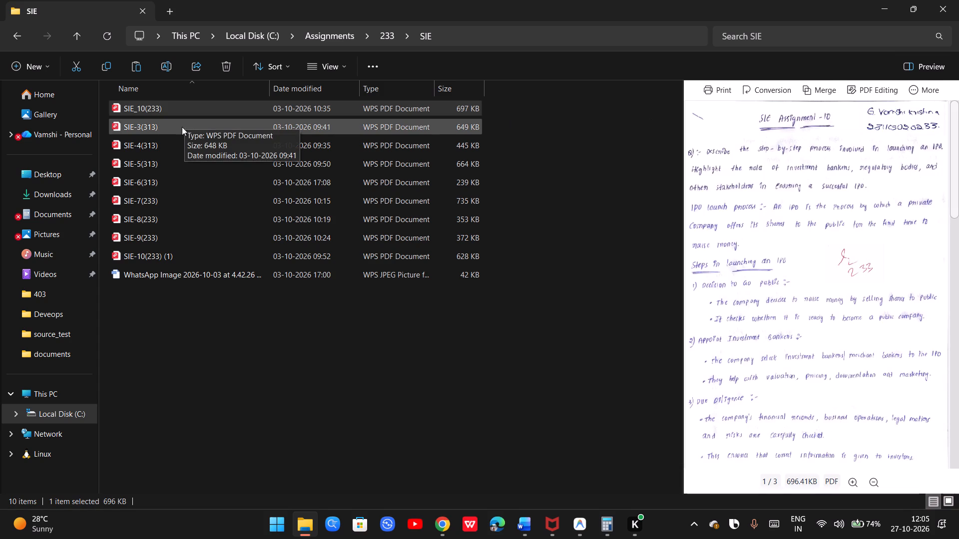
Preview the SIE-5(313) PDF and rename it as SIE-5(233).
{"action": "left_click", "coordinate": [177, 161]}
{"action": "left_click", "coordinate": [818, 315]}
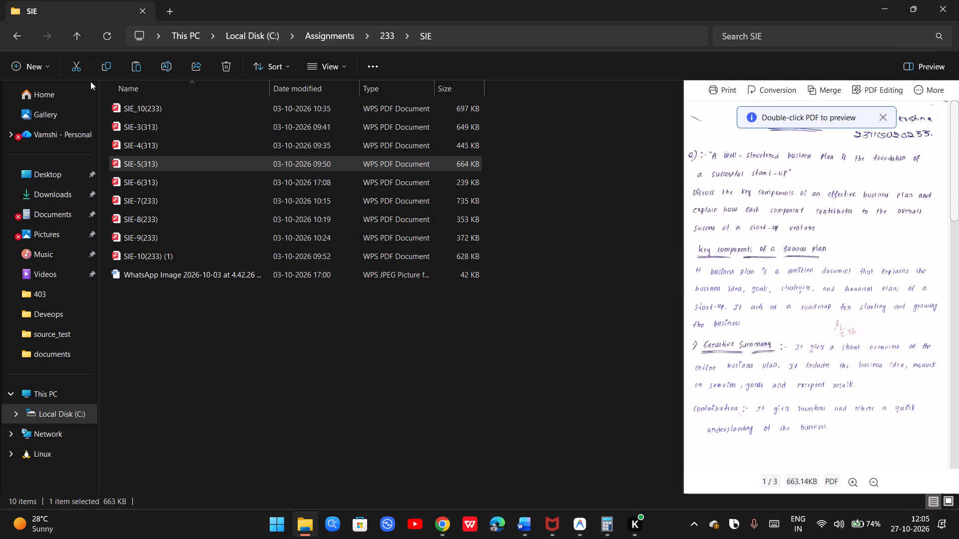
{"action": "left_click", "coordinate": [170, 69]}
{"action": "left_click", "coordinate": [158, 162]}
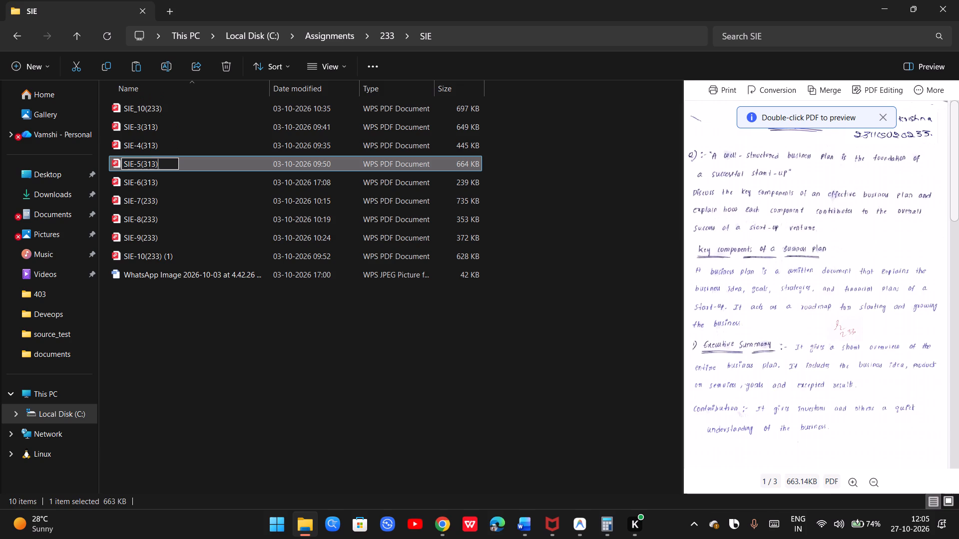
{"action": "key", "text": "Left"}
{"action": "key", "text": "BackSpace"}
{"action": "key", "text": "BackSpace"}
{"action": "key", "text": "BackSpace"}
{"action": "type", "text": "233"}
{"action": "key", "text": "Return"}
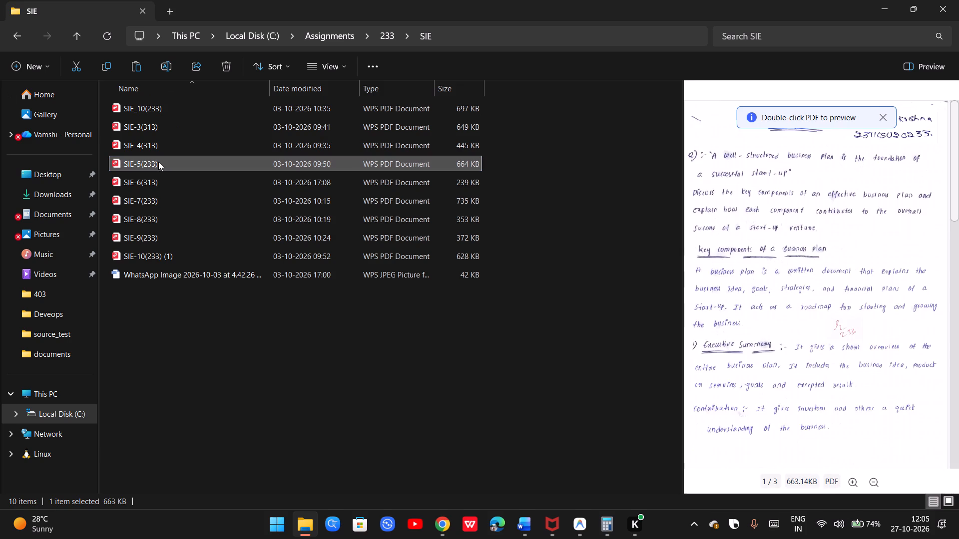
Preview the SIE-4(313) PDF and rename it as SIE-4(233).
{"action": "left_click", "coordinate": [172, 148]}
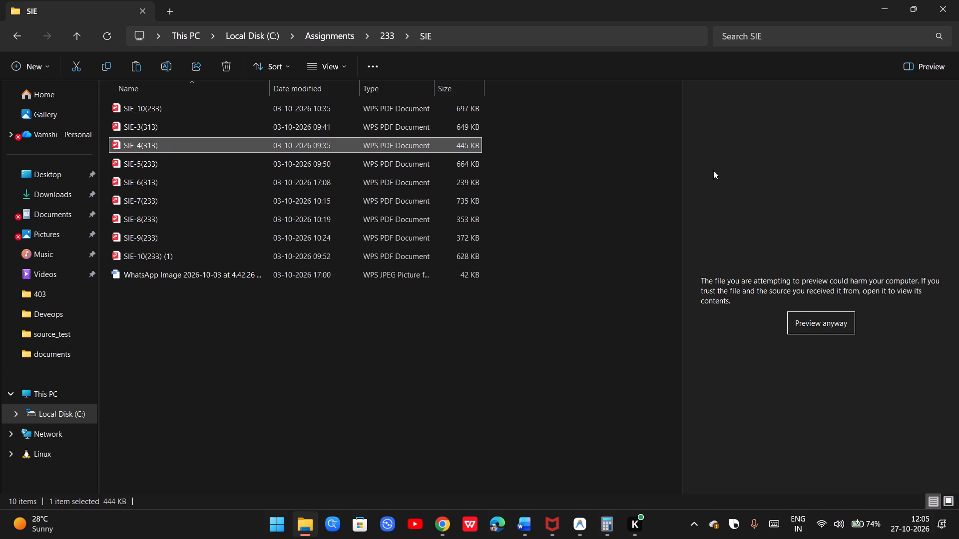
{"action": "left_click", "coordinate": [852, 315]}
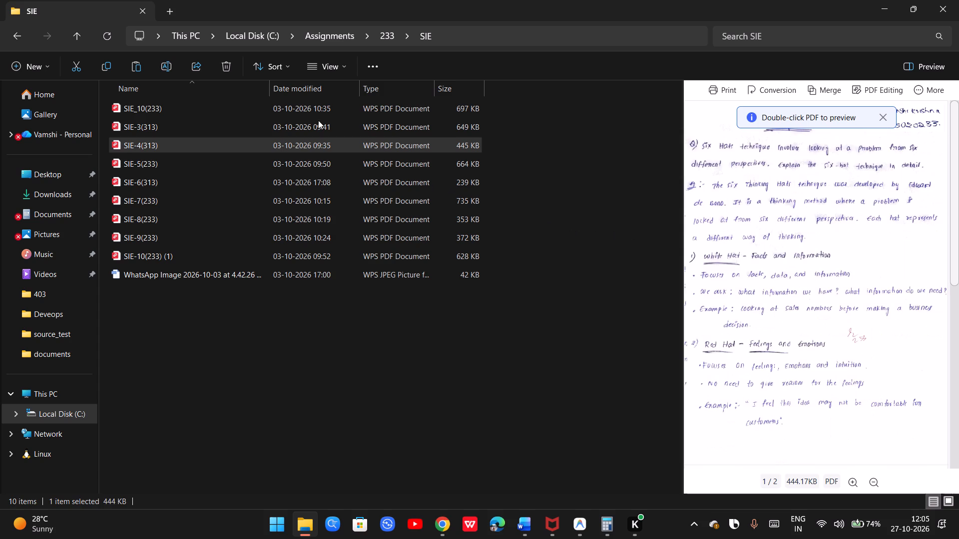
{"action": "left_click", "coordinate": [168, 74]}
{"action": "left_click", "coordinate": [161, 139]}
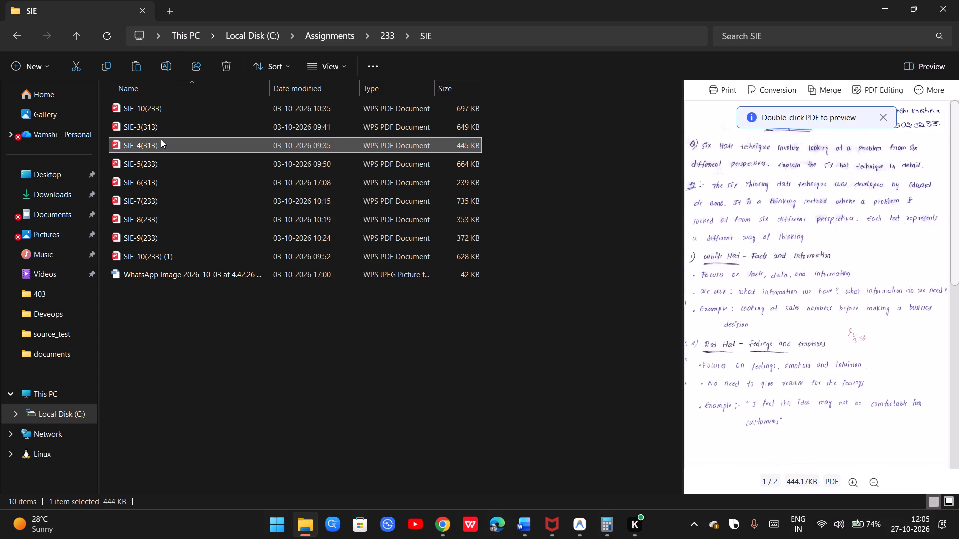
{"action": "left_click", "coordinate": [161, 143]}
{"action": "left_click", "coordinate": [164, 69]}
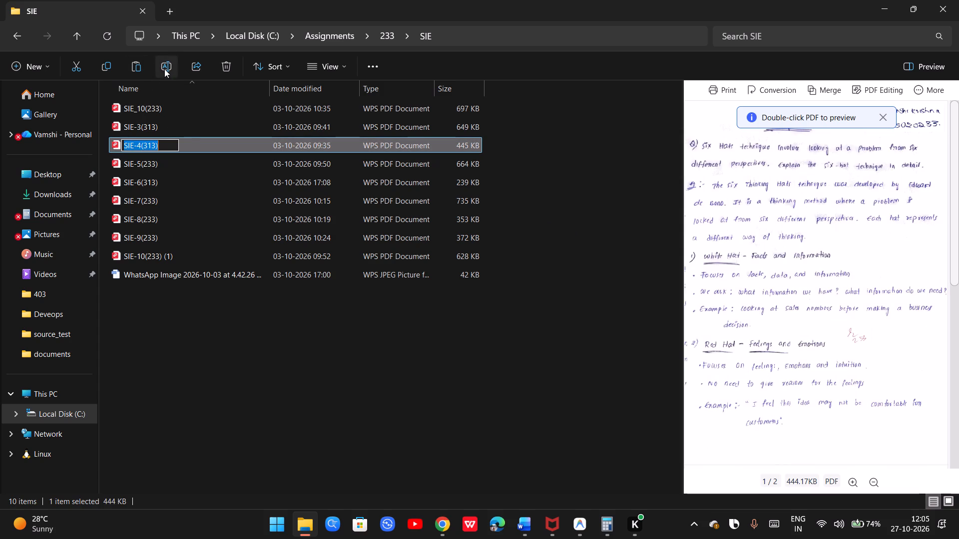
{"action": "left_click", "coordinate": [161, 140]}
{"action": "key", "text": "Left"}
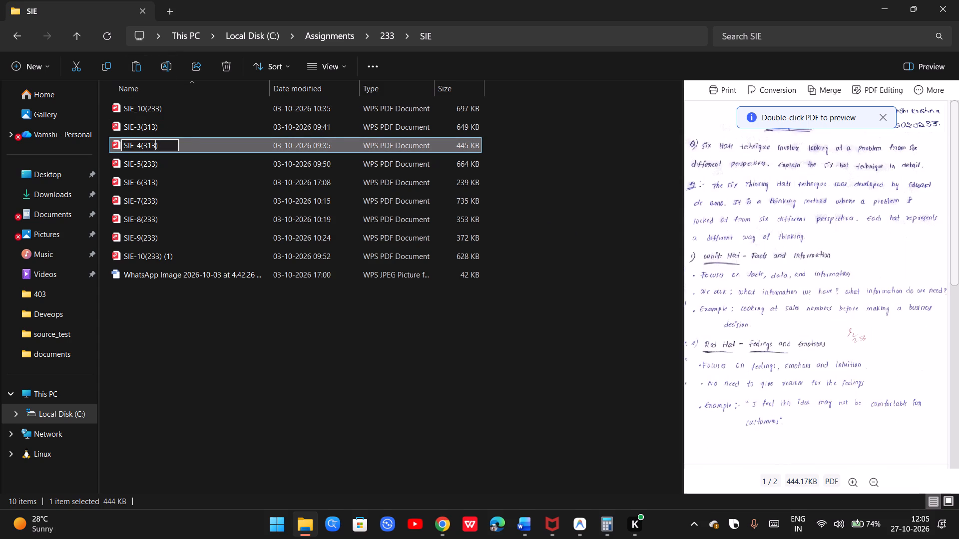
{"action": "key", "text": "BackSpace"}
{"action": "key", "text": "BackSpace"}
{"action": "key", "text": "BackSpace"}
{"action": "type", "text": "233"}
{"action": "key", "text": "Return"}
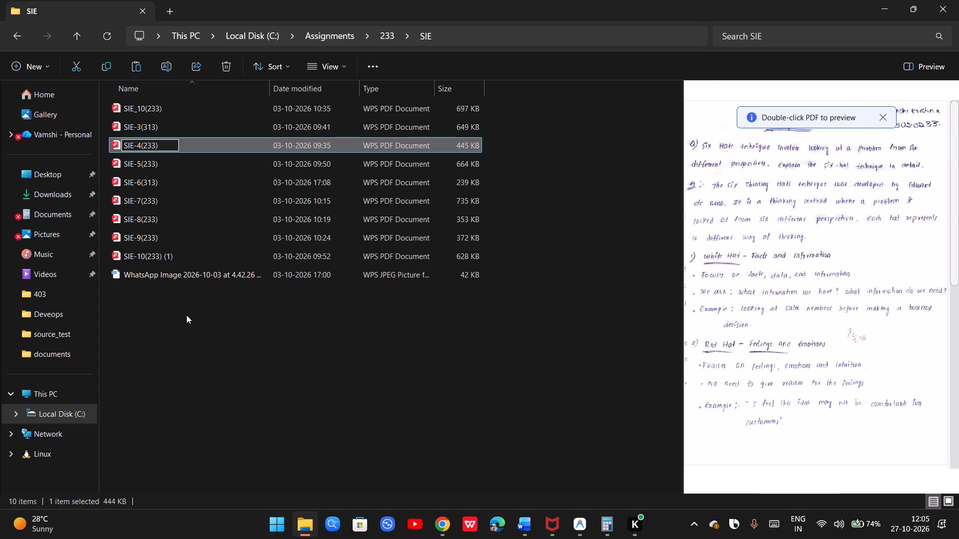
Rename the SIE-3(313) PDF as SIE-3(233).
{"action": "left_click", "coordinate": [132, 123]}
{"action": "left_click", "coordinate": [165, 66]}
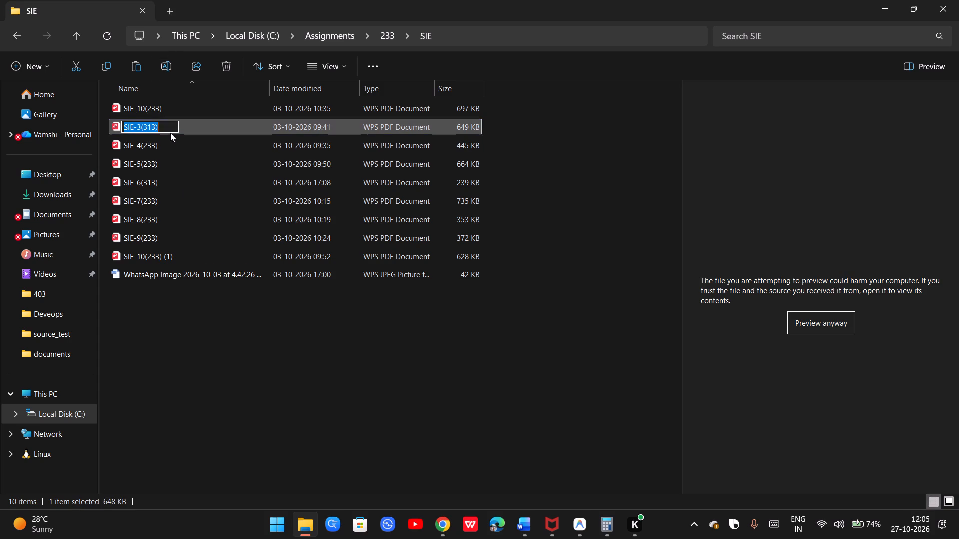
{"action": "left_click", "coordinate": [167, 128]}
{"action": "key", "text": "Left"}
{"action": "key", "text": "BackSpace"}
{"action": "key", "text": "BackSpace"}
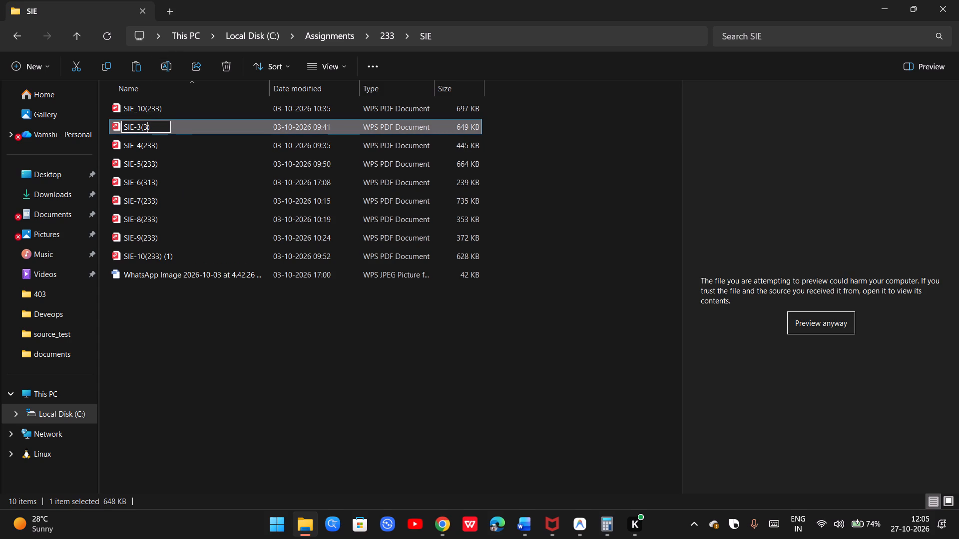
{"action": "key", "text": "BackSpace"}
{"action": "type", "text": "233"}
{"action": "key", "text": "Return"}
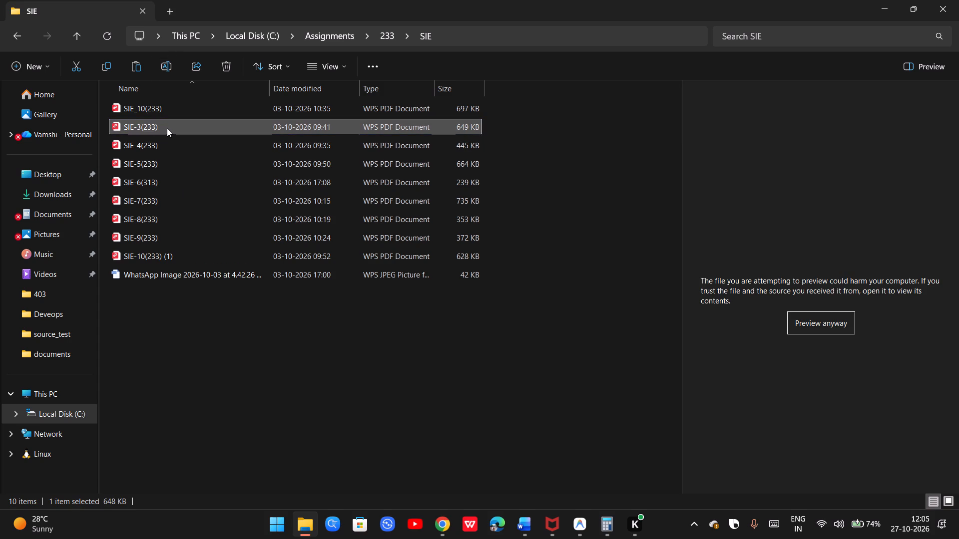
Preview the first page of the SIE-3(233) PDF, then select SIE_10(233).
{"action": "double_click", "coordinate": [816, 336]}
{"action": "left_click", "coordinate": [817, 327]}
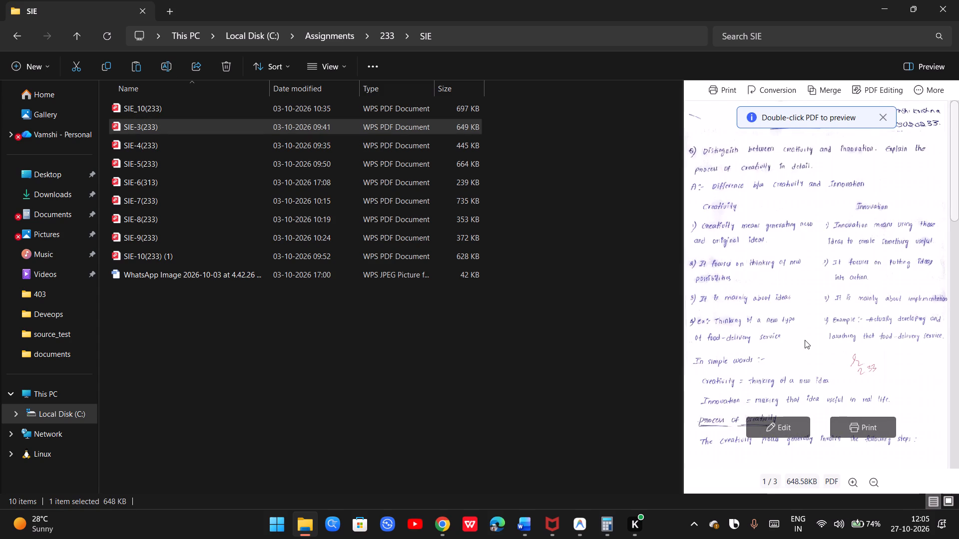
{"action": "left_click", "coordinate": [183, 116]}
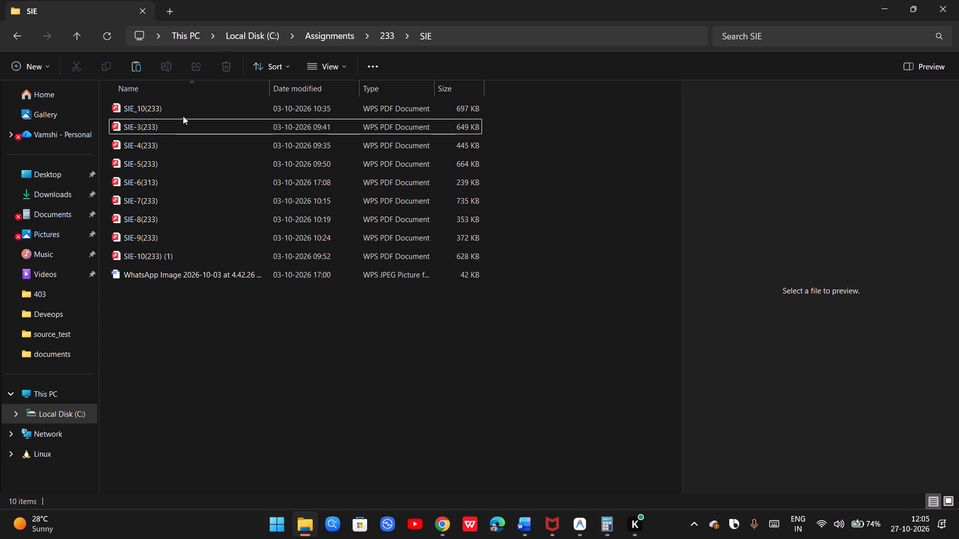
{"action": "left_click", "coordinate": [183, 116]}
{"action": "left_click", "coordinate": [183, 115]}
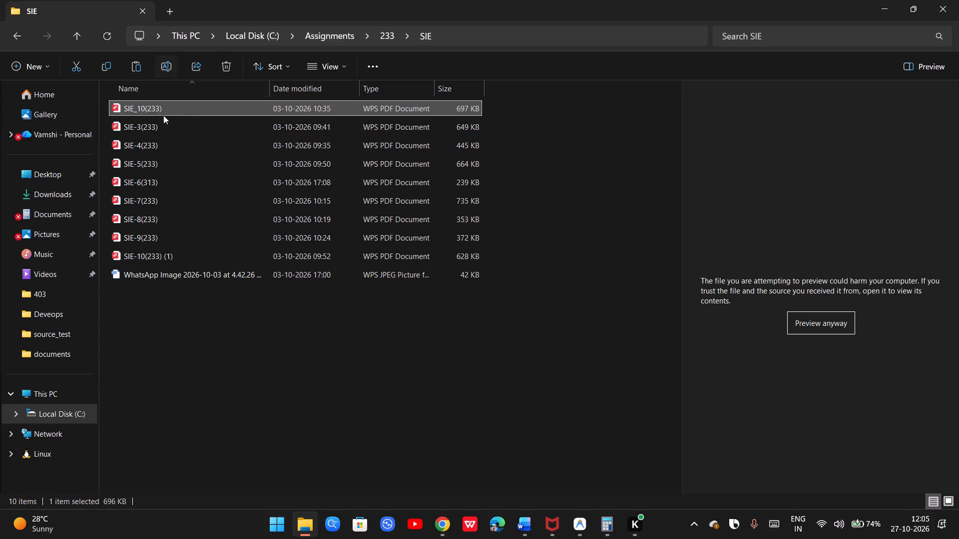
Rename the SIE-6(313) PDF as SIE-6(233).
{"action": "left_click", "coordinate": [166, 187]}
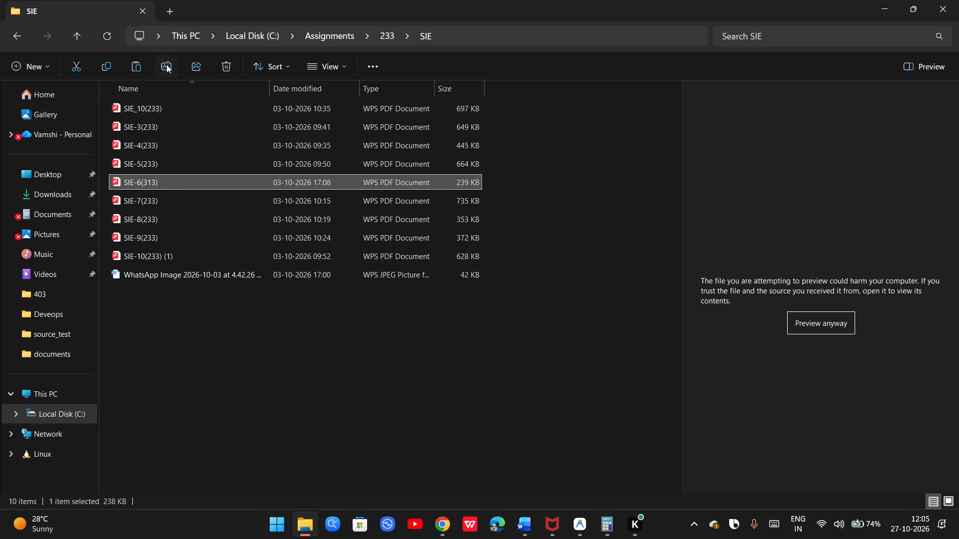
{"action": "left_click", "coordinate": [166, 61]}
{"action": "left_click", "coordinate": [163, 185]}
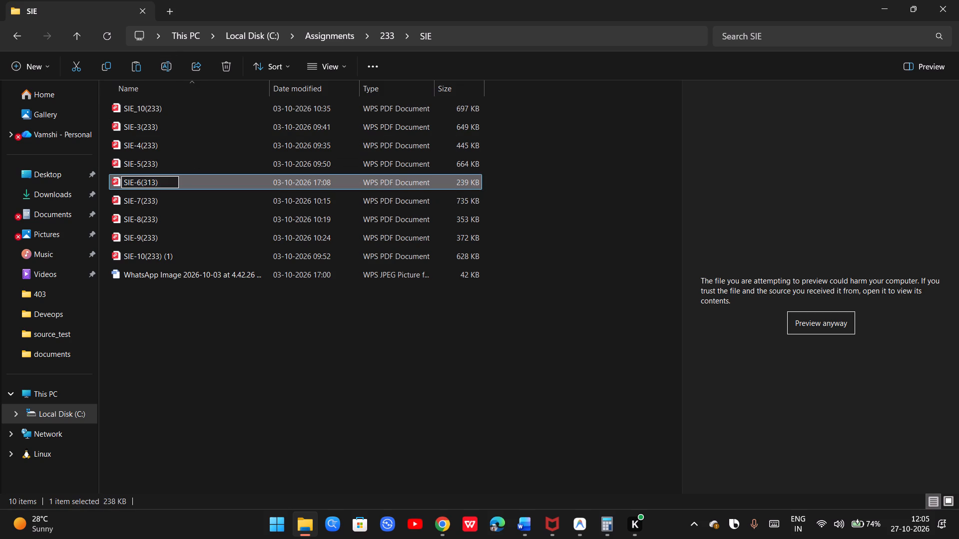
{"action": "key", "text": "Left"}
{"action": "key", "text": "BackSpace"}
{"action": "key", "text": "BackSpace"}
{"action": "key", "text": "BackSpace"}
{"action": "type", "text": "233"}
{"action": "key", "text": "Return"}
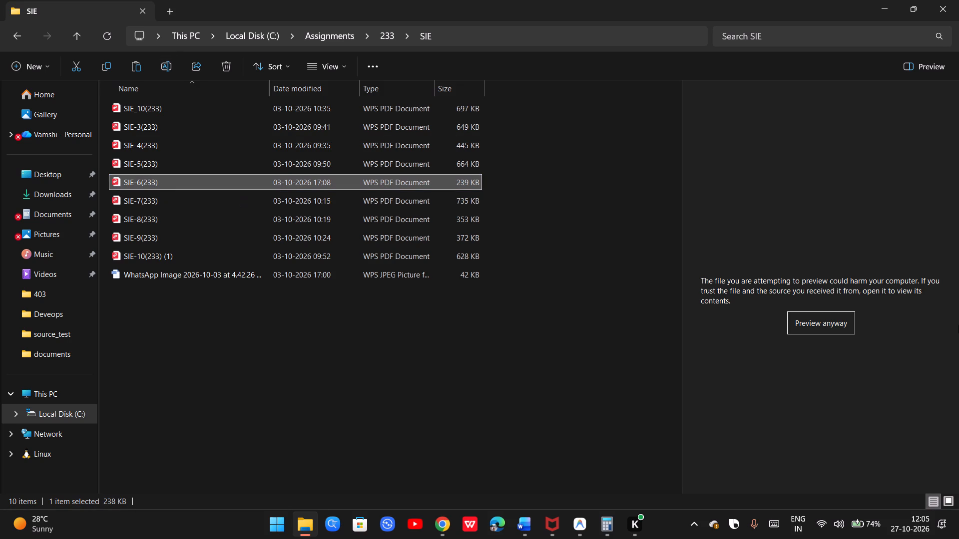
Preview the first page of the SIE-6(233) PDF.
{"action": "left_click", "coordinate": [837, 326]}
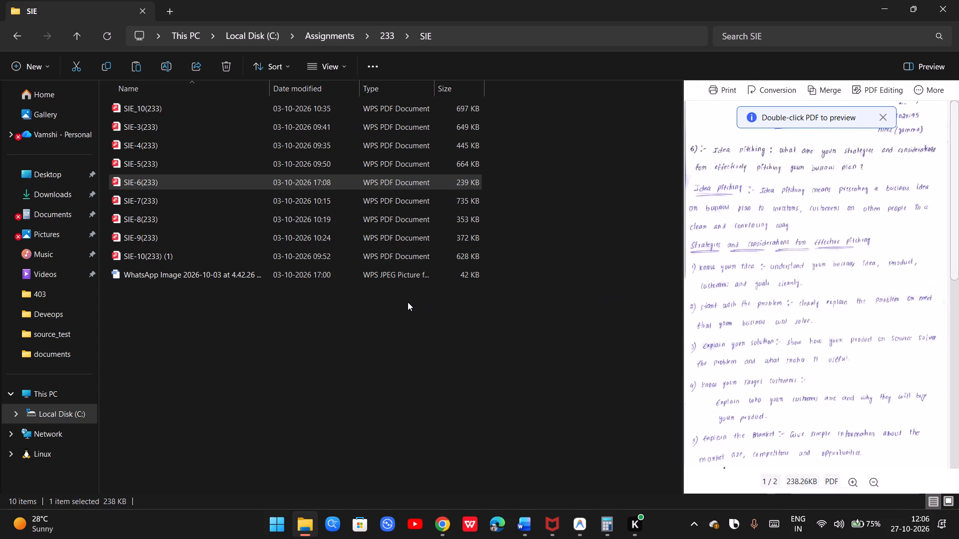
Read through both pages of the SIE-6(233) PDF in the preview, dismissing the preview hint.
{"action": "left_click", "coordinate": [882, 116]}
{"action": "scroll", "coordinate": [891, 134], "scroll_direction": "up", "scroll_amount": 4}
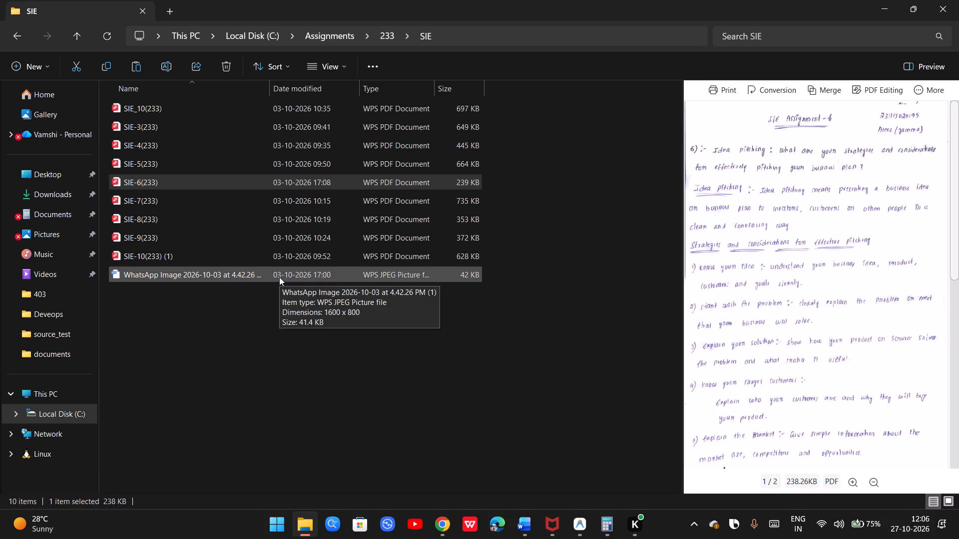
{"action": "scroll", "coordinate": [769, 315], "scroll_direction": "down", "scroll_amount": 8}
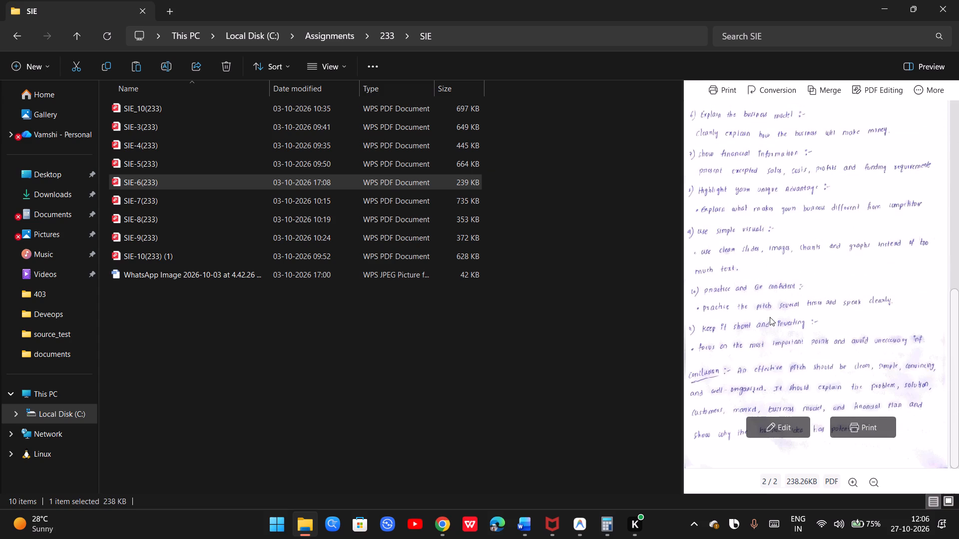
{"action": "scroll", "coordinate": [770, 317], "scroll_direction": "down", "scroll_amount": 5}
{"action": "scroll", "coordinate": [770, 317], "scroll_direction": "up", "scroll_amount": 10}
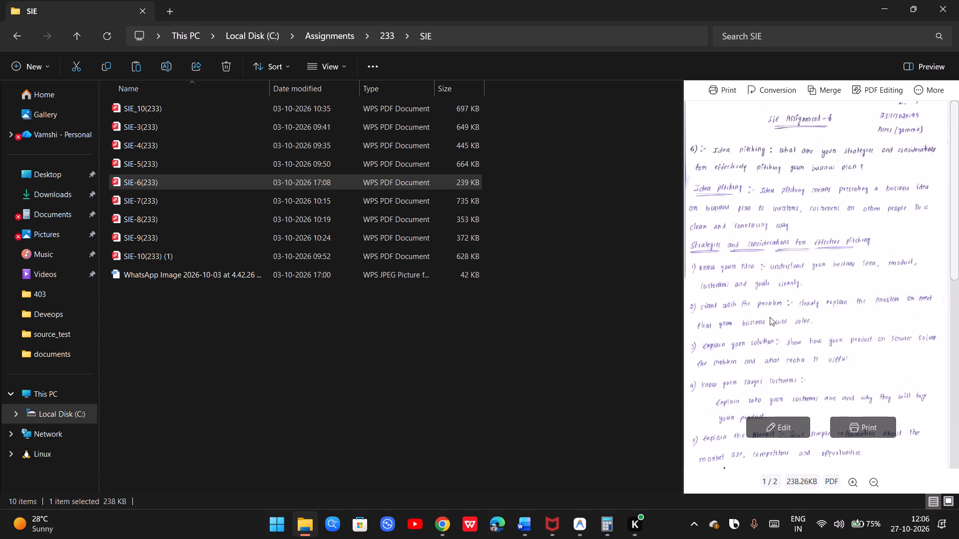